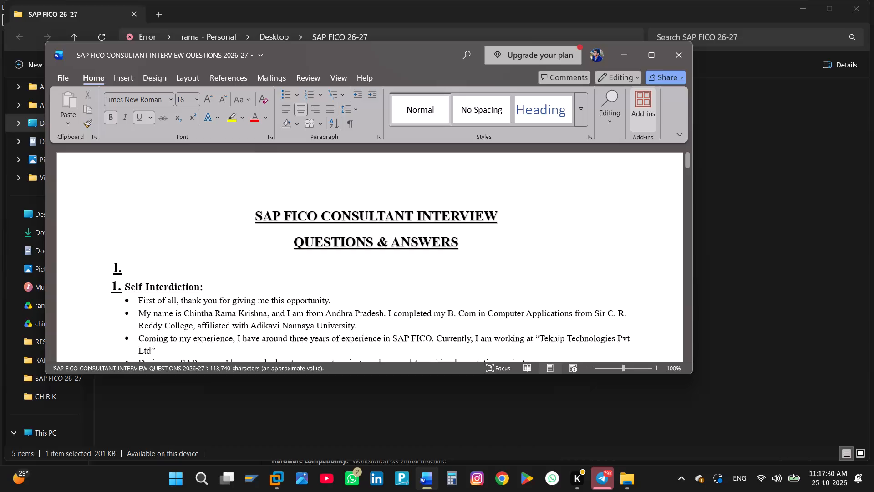
# Maximize the document window and clear every entry in the second column of the Company details table, keeping the row labels.
pyautogui.click(652, 51)
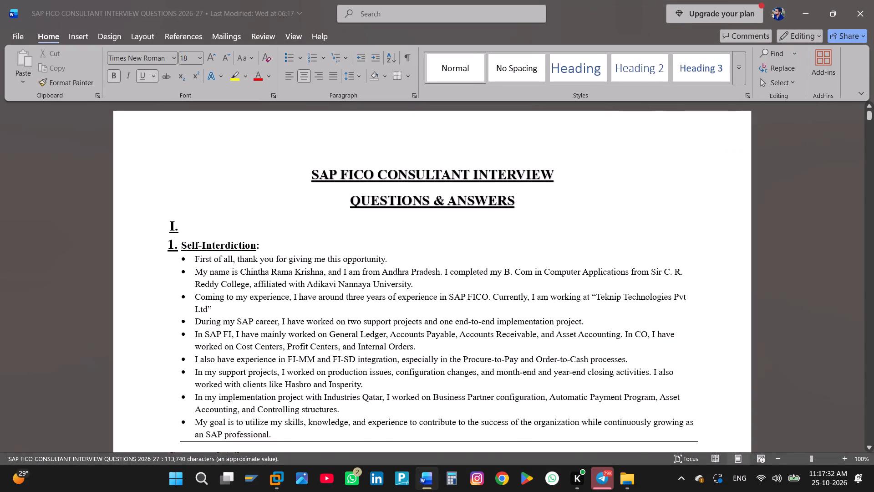
pyautogui.scroll(-4, 411, 266)
pyautogui.scroll(1, 411, 266)
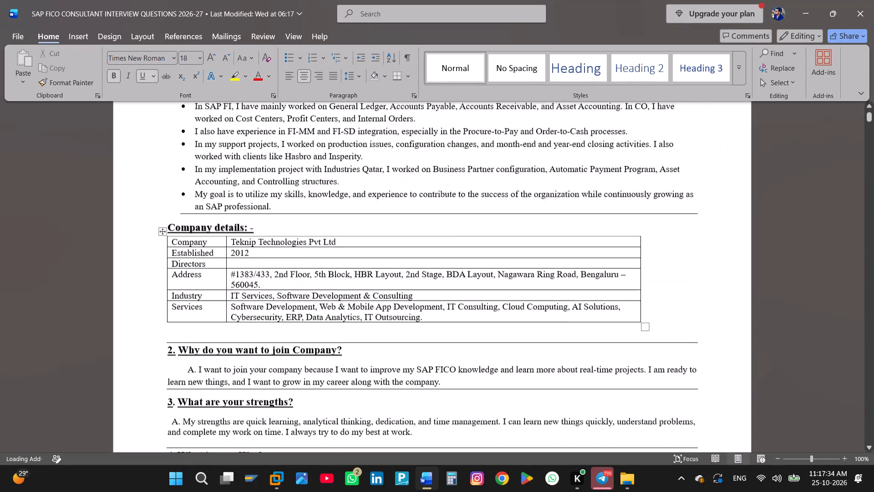
pyautogui.scroll(1, 411, 266)
pyautogui.scroll(-1, 411, 266)
pyautogui.scroll(1, 411, 266)
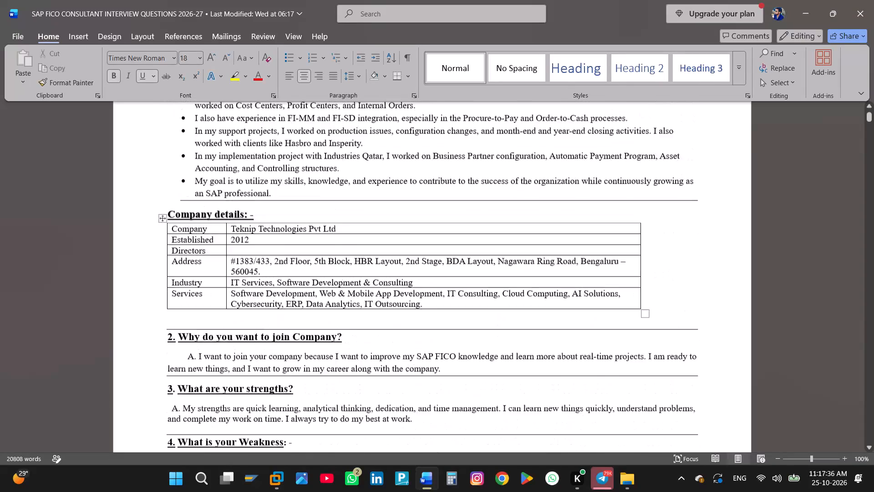
pyautogui.scroll(1, 411, 266)
pyautogui.scroll(-1, 411, 266)
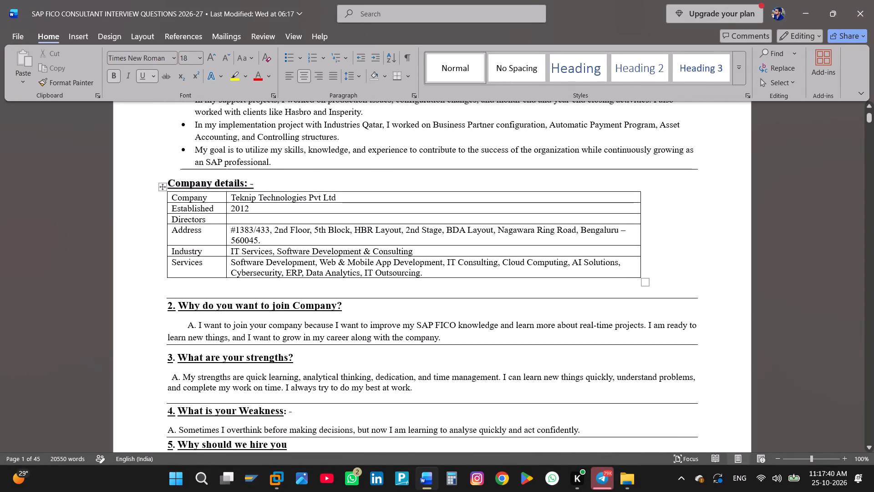
pyautogui.moveTo(232, 198); pyautogui.dragTo(418, 259)
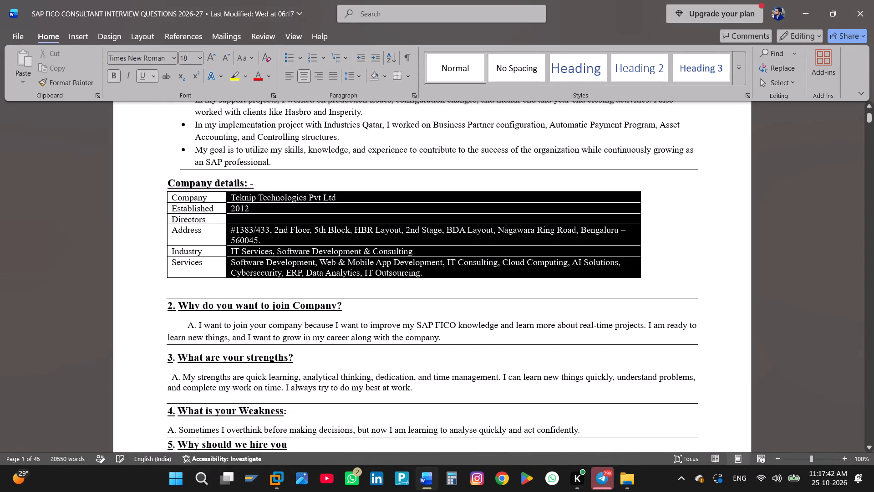
pyautogui.moveTo(418, 259); pyautogui.dragTo(426, 271)
pyautogui.press('Delete')
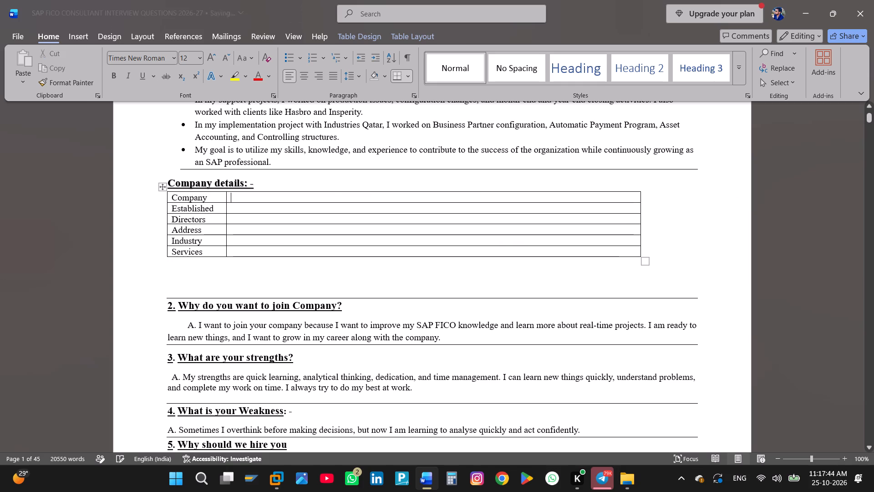
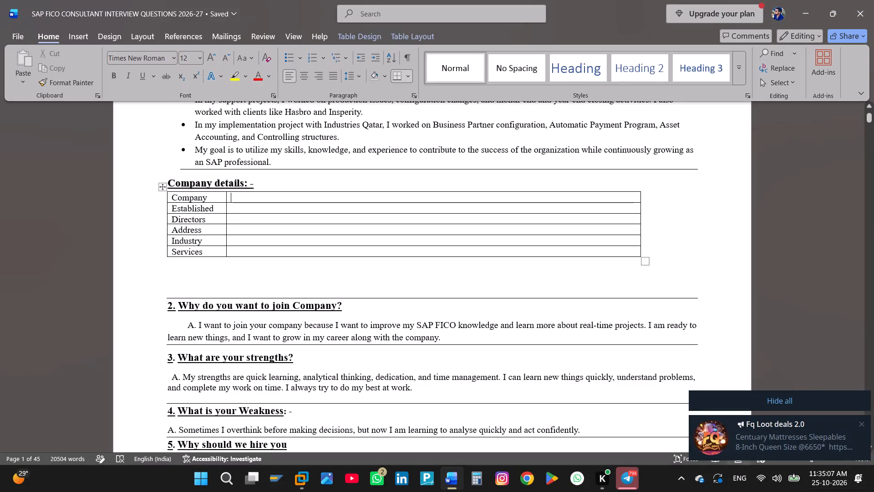
# Replace the two-sentence explanation answering question 9, Open item management, with the opening words "An open item is a customer/vendor".
pyautogui.scroll(-8, 379, 292)
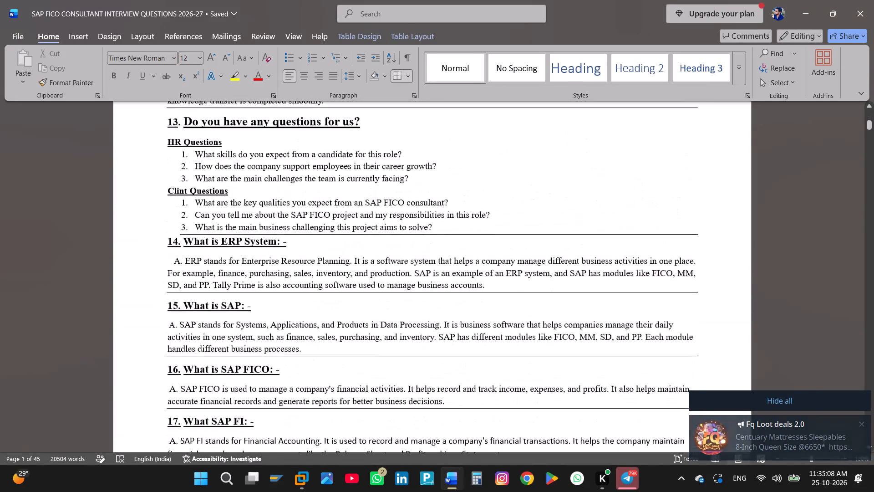
pyautogui.scroll(-5, 379, 292)
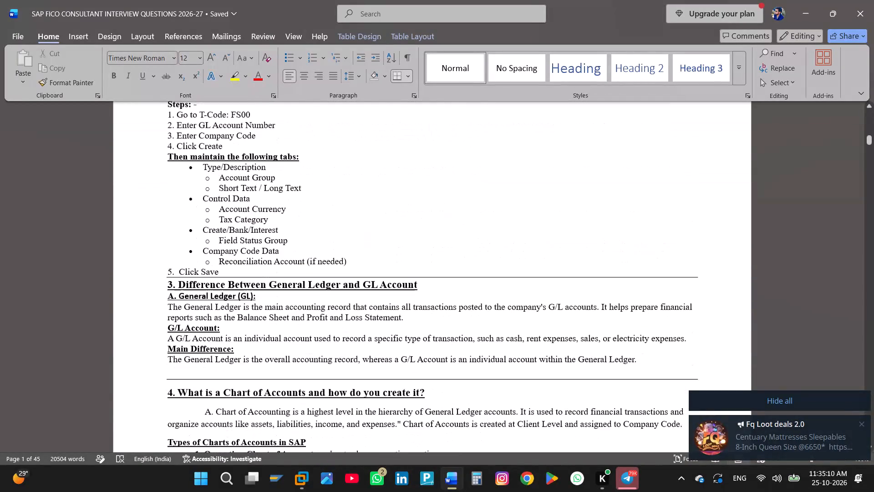
pyautogui.scroll(-3, 379, 292)
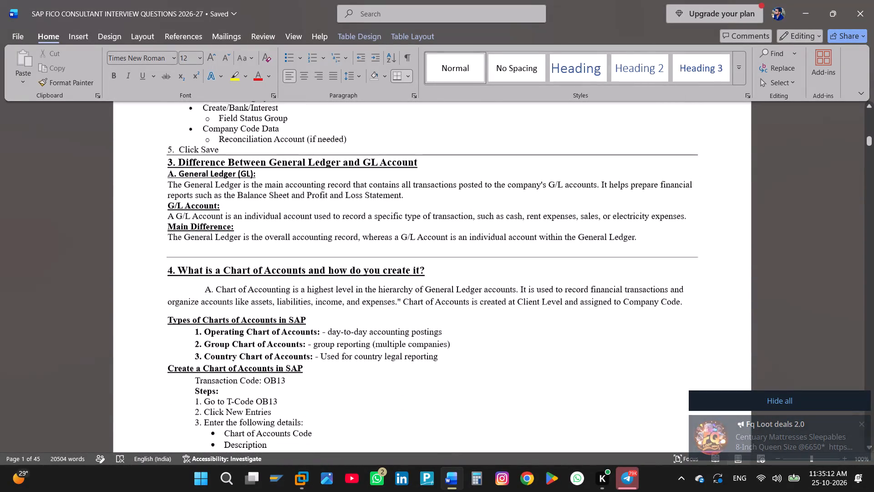
pyautogui.scroll(-8, 379, 292)
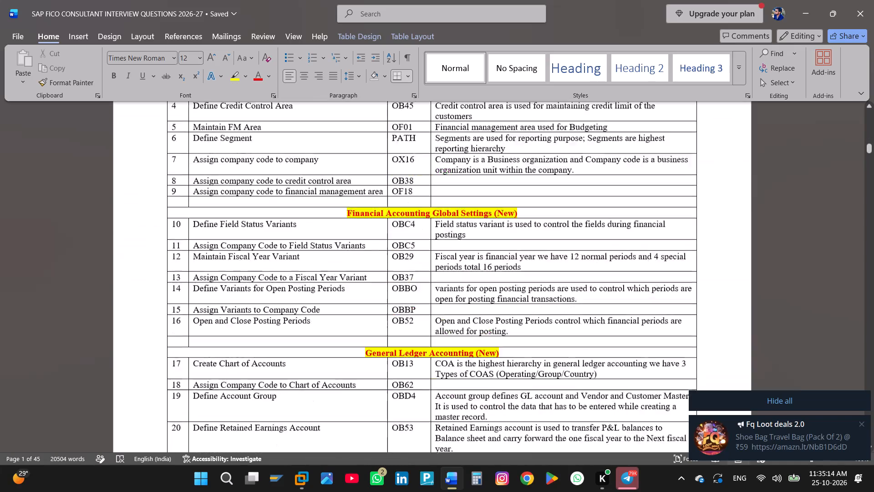
pyautogui.scroll(-3, 379, 292)
pyautogui.scroll(1, 379, 292)
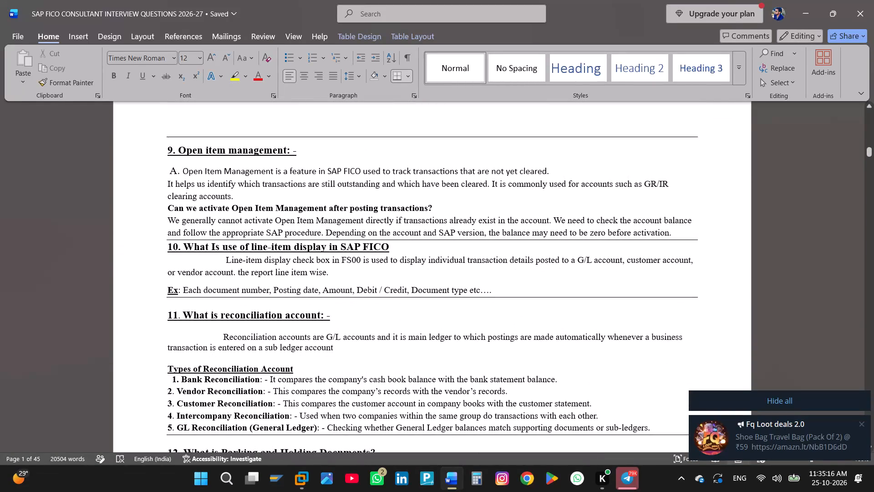
pyautogui.scroll(1, 379, 292)
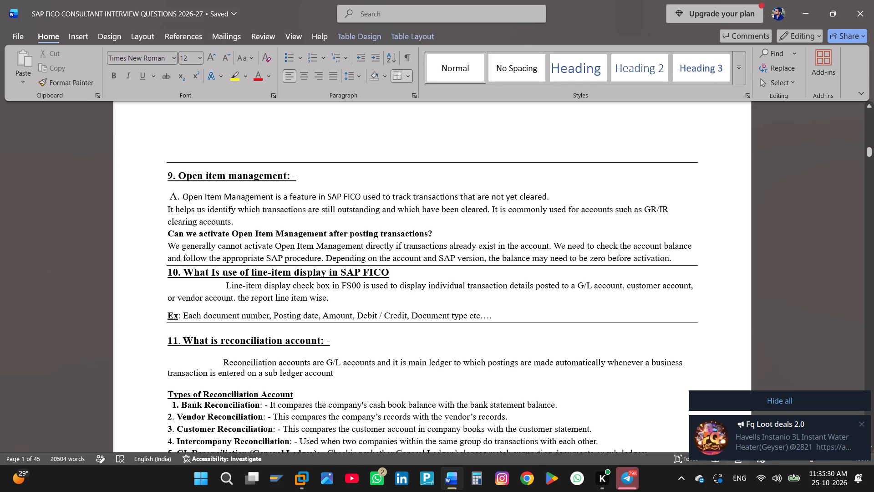
pyautogui.moveTo(183, 194); pyautogui.dragTo(239, 220)
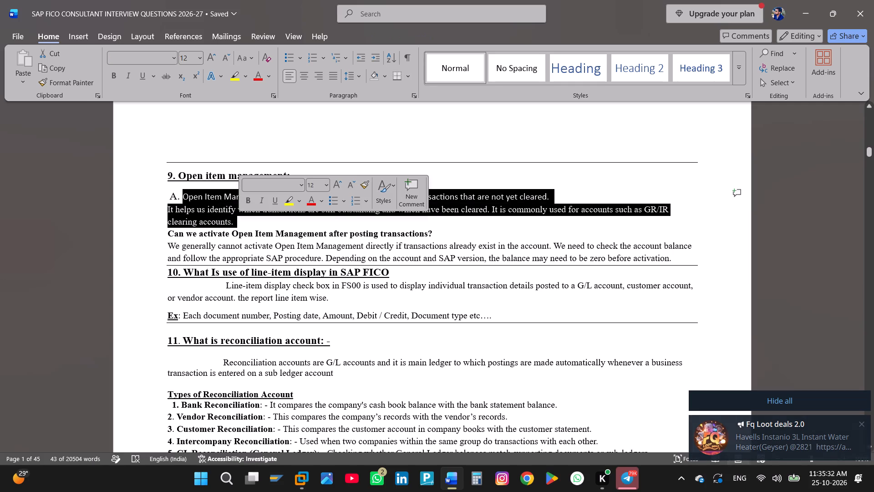
pyautogui.click(439, 162)
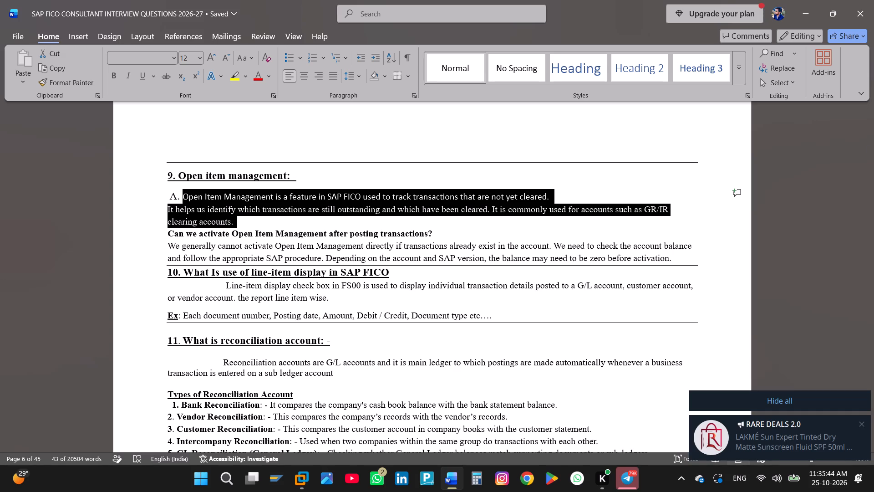
pyautogui.write('n')
pyautogui.press('space')
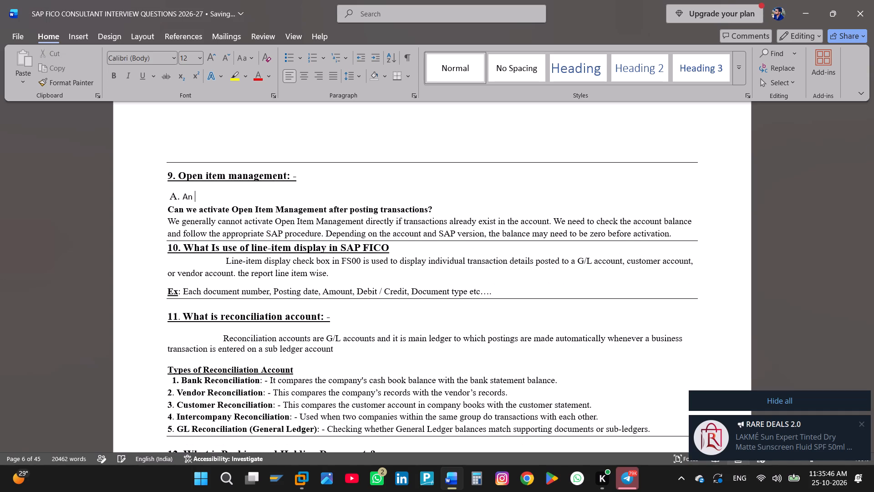
pyautogui.write('open')
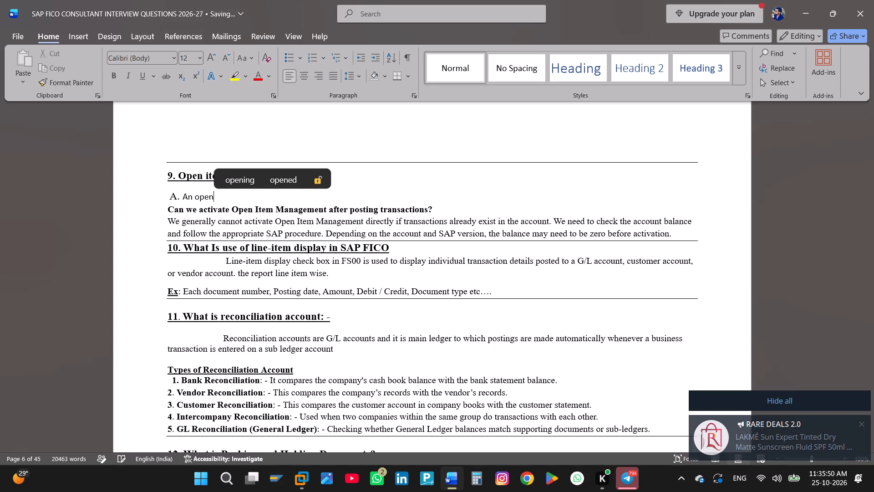
pyautogui.press('space')
pyautogui.write('item')
pyautogui.press('space')
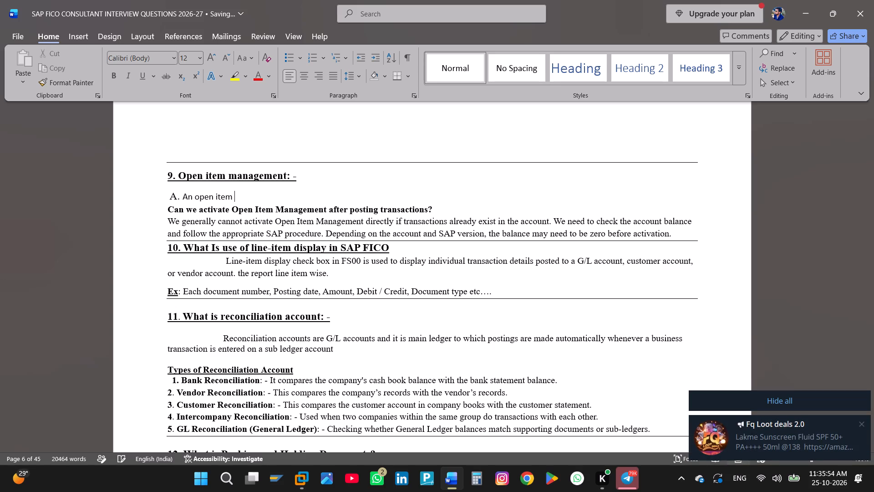
pyautogui.press('o')
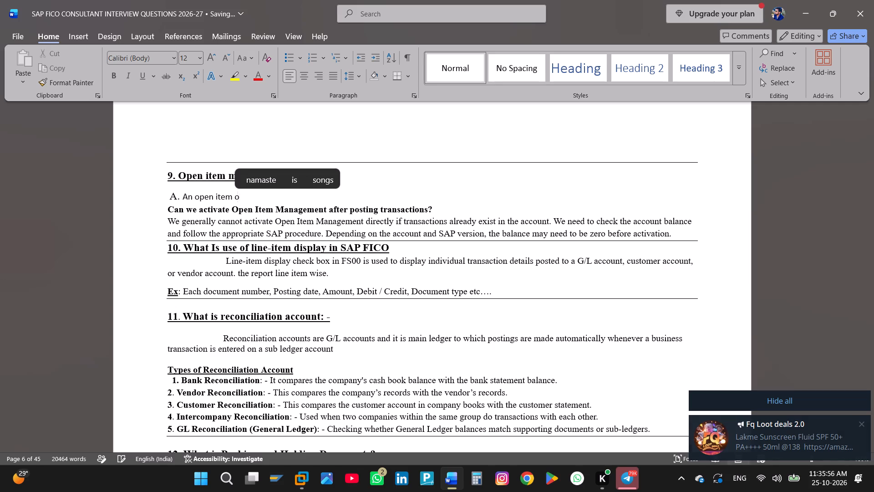
pyautogui.press('BackSpace')
pyautogui.write('is')
pyautogui.press('space')
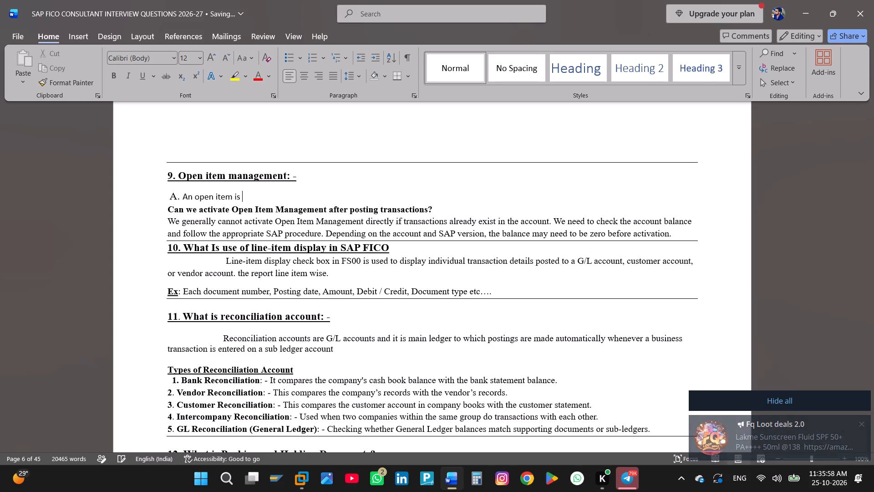
pyautogui.write('a')
pyautogui.press('space')
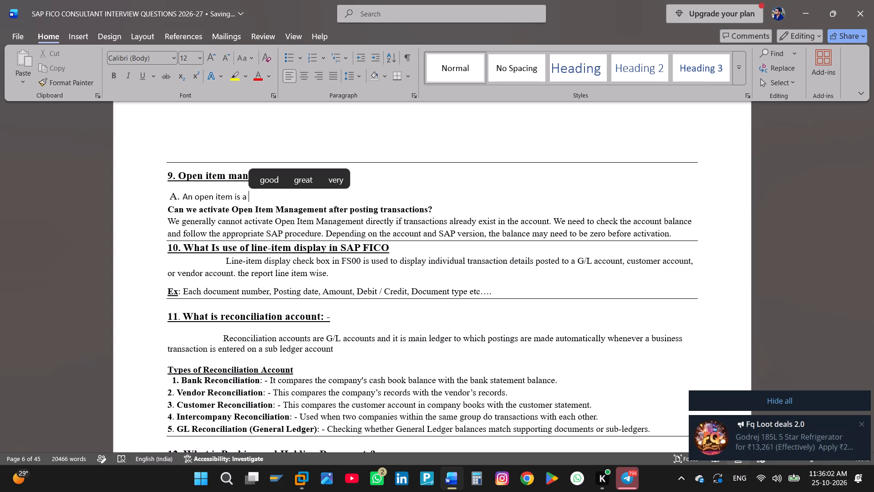
pyautogui.write('customer')
pyautogui.write('/vendor')
pyautogui.press('space')
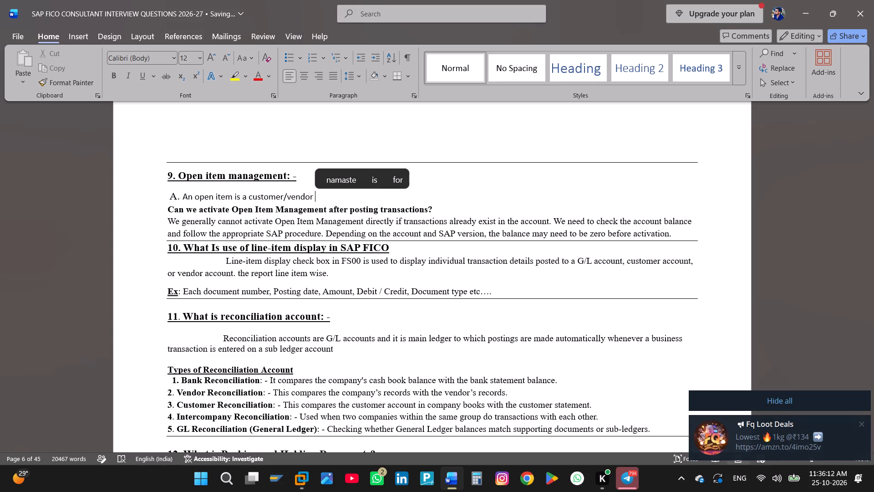
# Continue the question 9 answer with "transaction that", correcting the misspelled "transavtion" to "transaction".
pyautogui.write('tra')
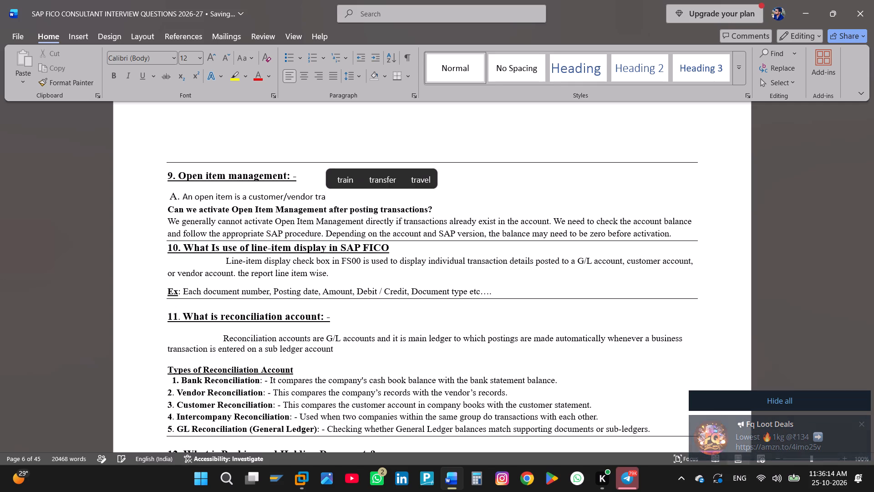
pyautogui.write('ns')
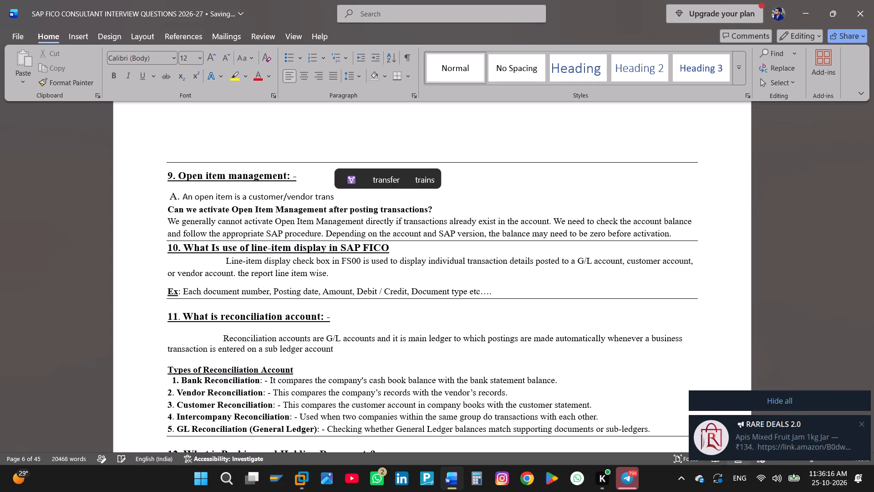
pyautogui.write('avtio')
pyautogui.press('n')
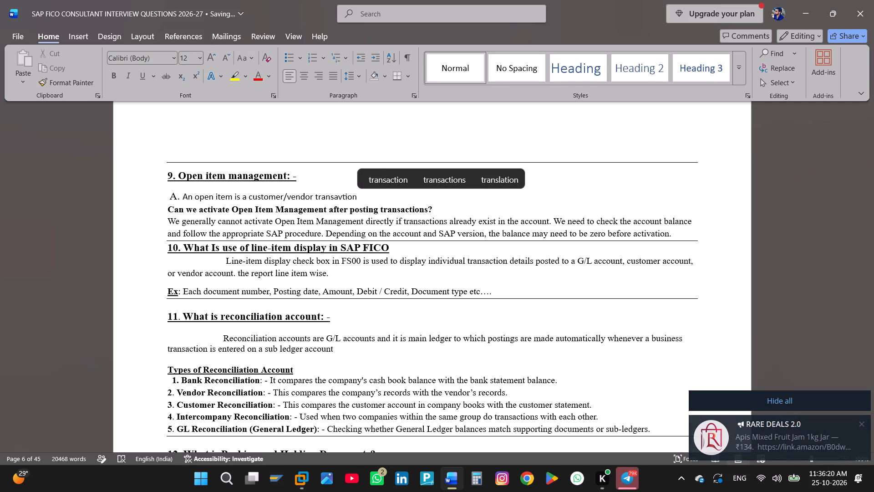
pyautogui.press('space')
pyautogui.write('that')
pyautogui.press('space')
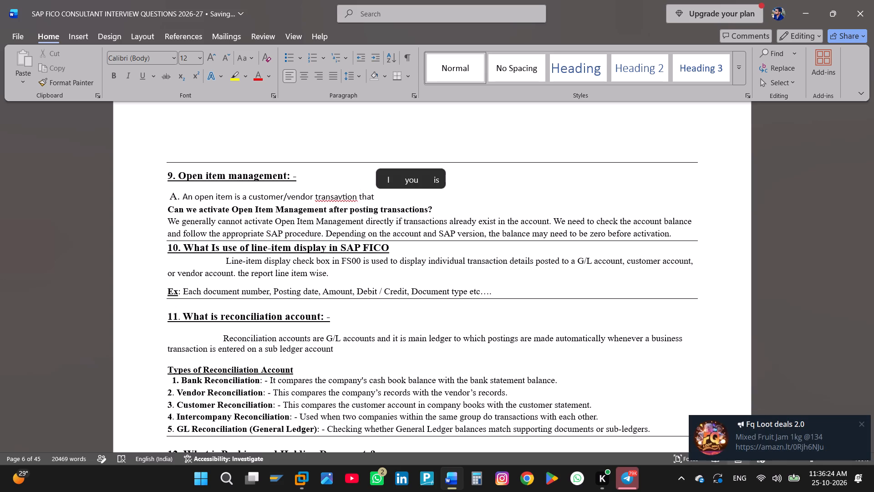
pyautogui.press('m')
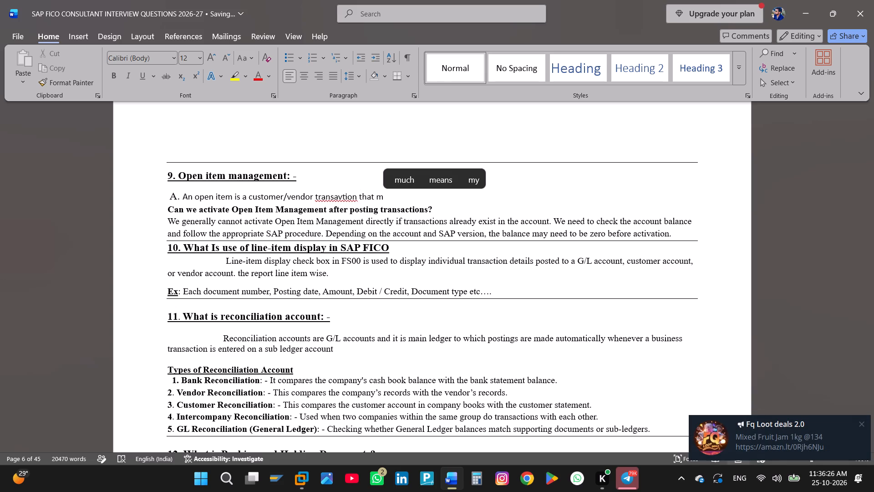
pyautogui.press('BackSpace')
pyautogui.press('BackSpace')
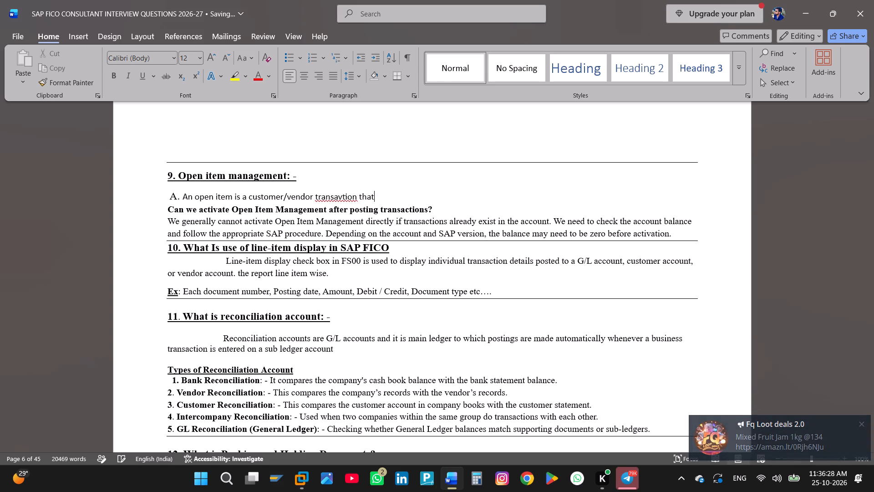
pyautogui.rightClick(344, 191)
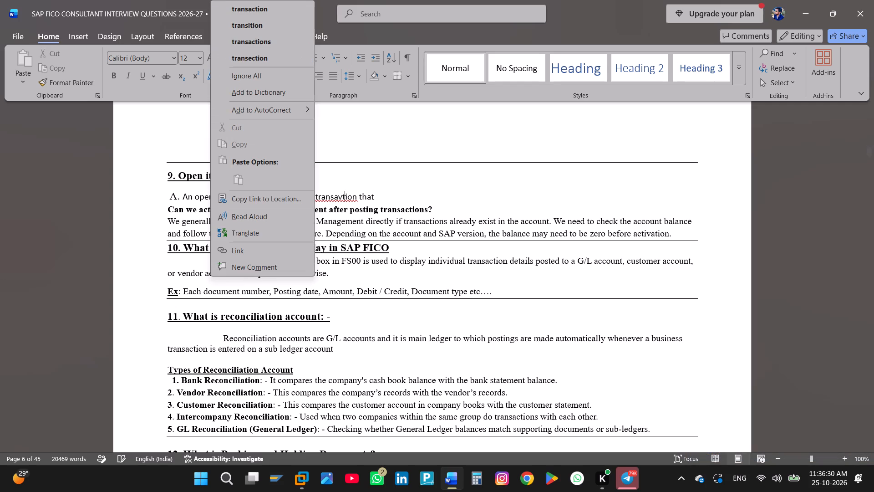
pyautogui.click(249, 11)
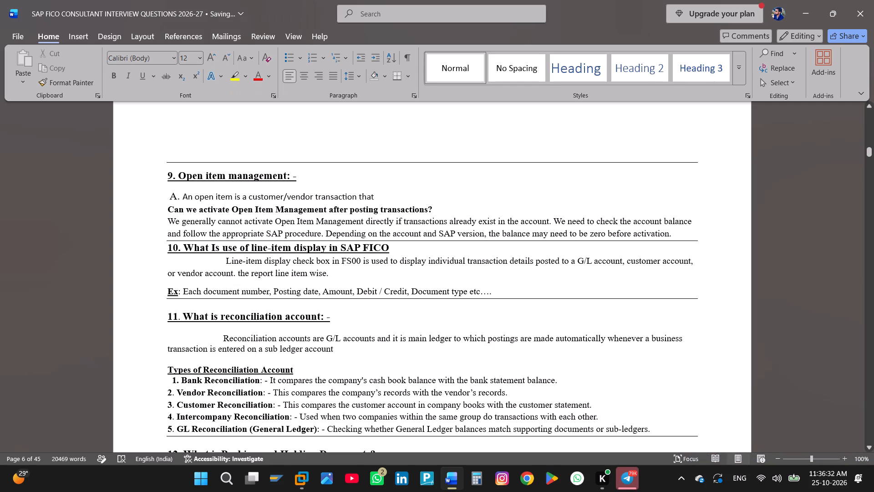
# Complete the question 9 answer sentence with "is not yet fully paid or cleared.".
pyautogui.click(381, 197)
pyautogui.press('space')
pyautogui.write('ios')
pyautogui.press('BackSpace')
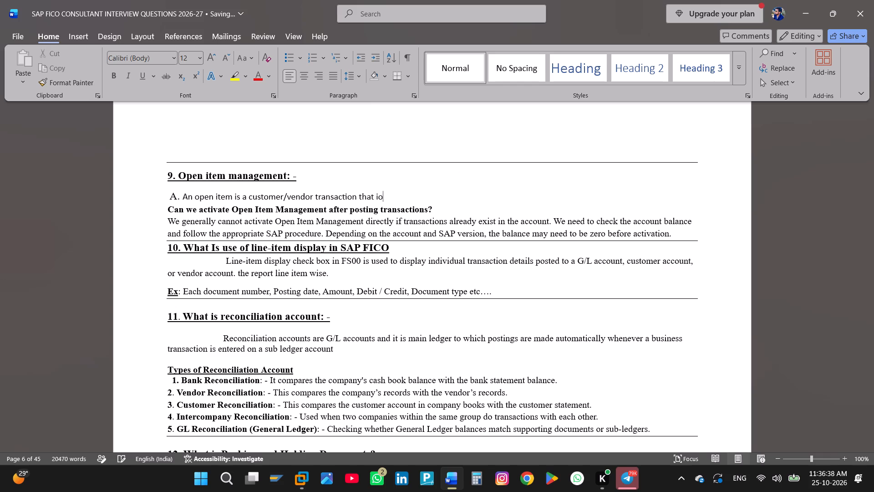
pyautogui.press('BackSpace')
pyautogui.write('s')
pyautogui.press('space')
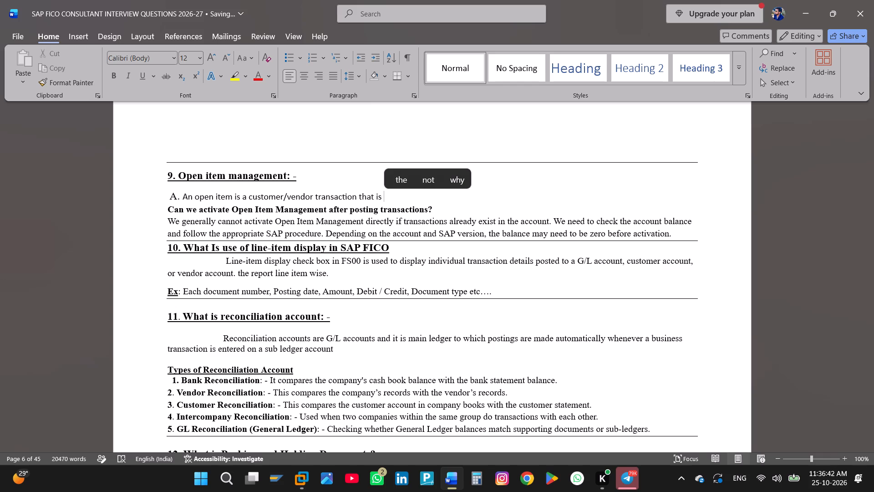
pyautogui.write('not')
pyautogui.press('space')
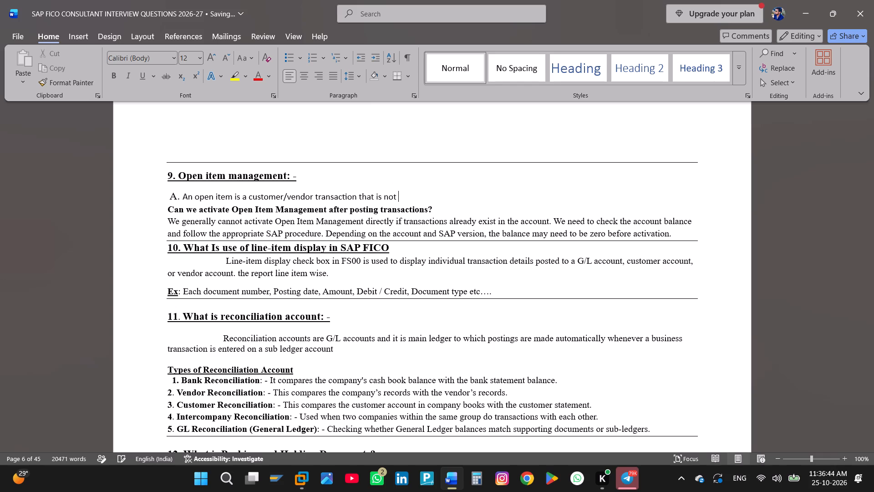
pyautogui.write('yet fully')
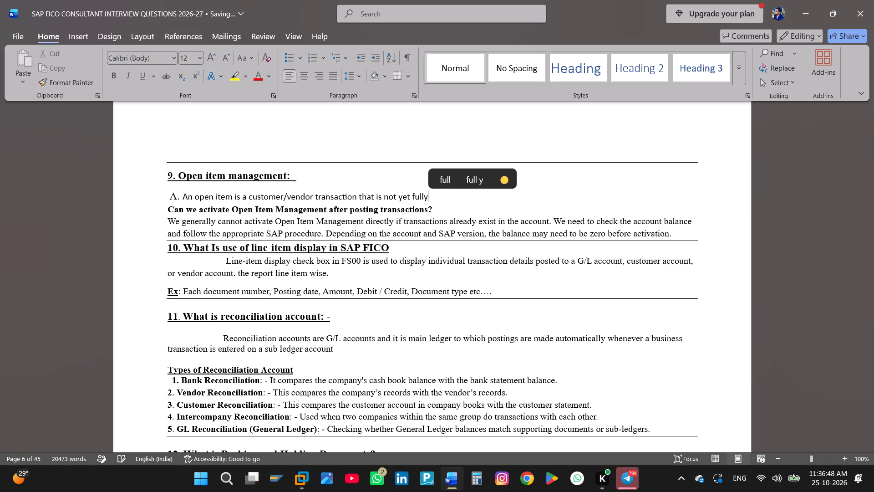
pyautogui.press('space')
pyautogui.write('paid or cl')
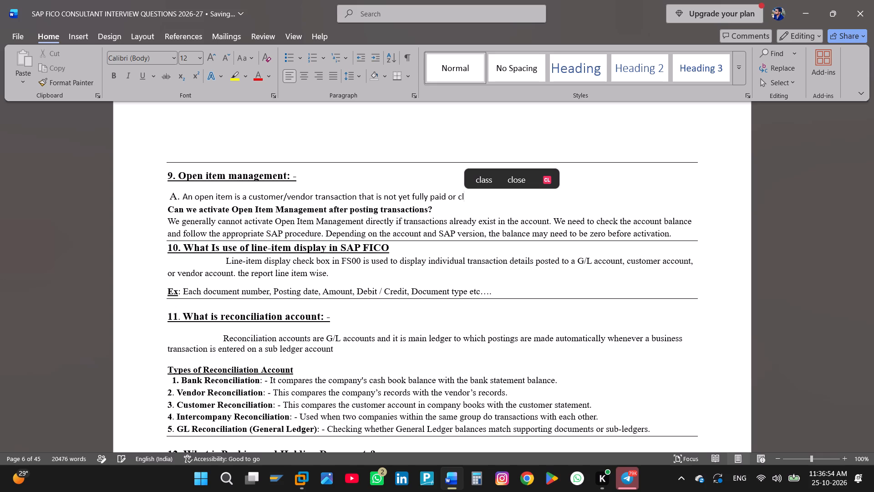
pyautogui.press('a')
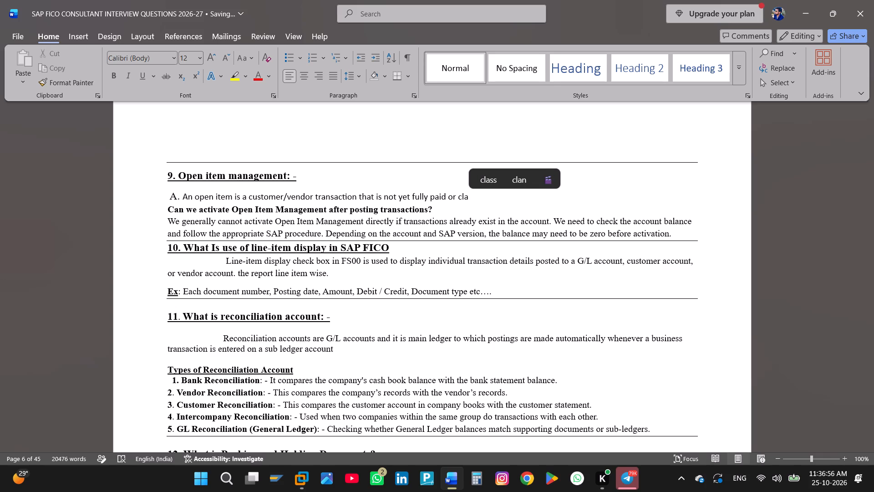
pyautogui.press('BackSpace')
pyautogui.write('ea')
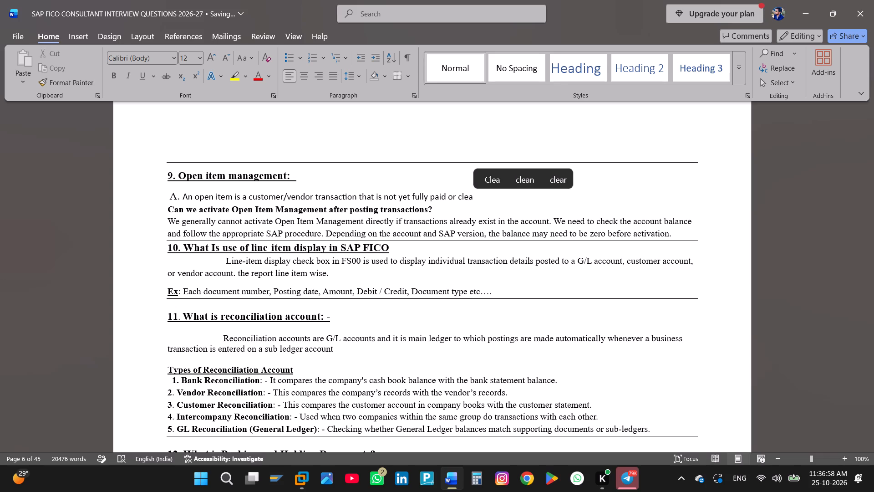
pyautogui.write('red')
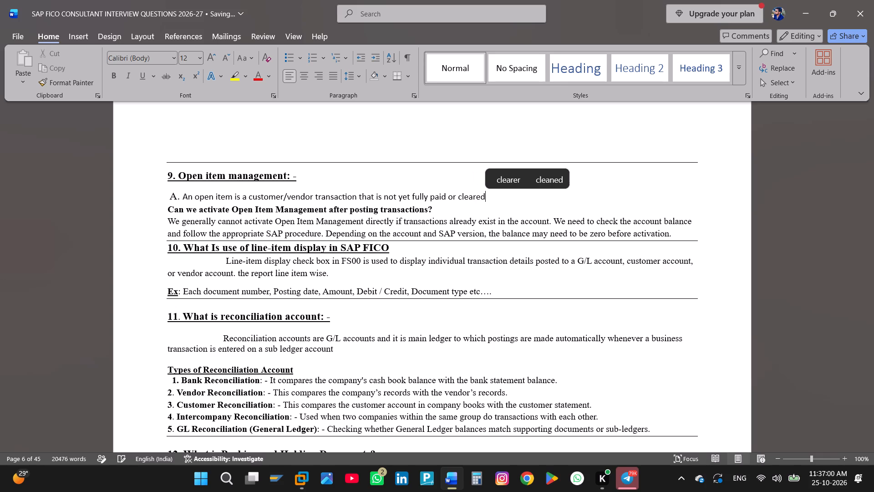
pyautogui.write('.')
pyautogui.press('space')
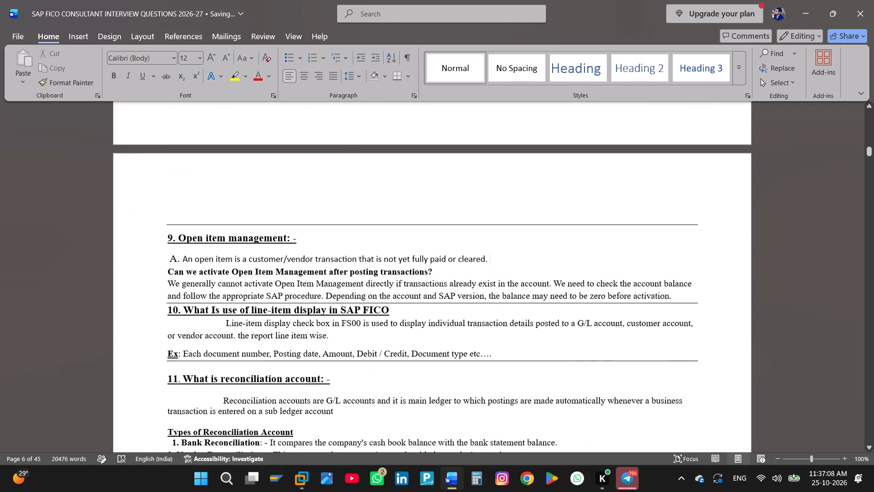
# Search the document for "clearing document" and view the first match in its surrounding answer.
pyautogui.scroll(-1, 286, 200)
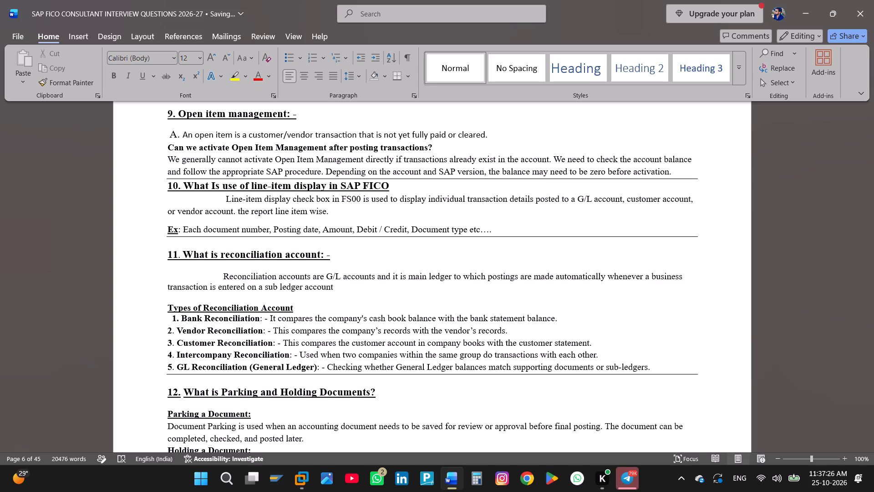
pyautogui.hotkey('ctrl', 'f')
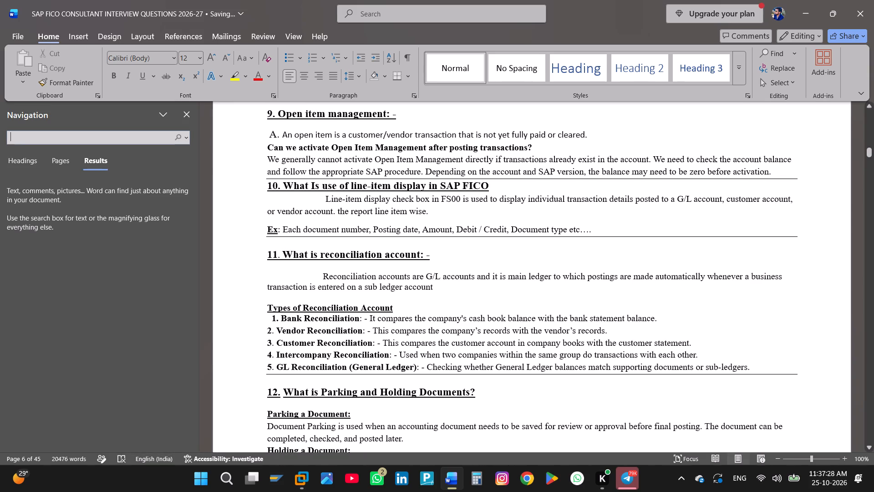
pyautogui.click(36, 140)
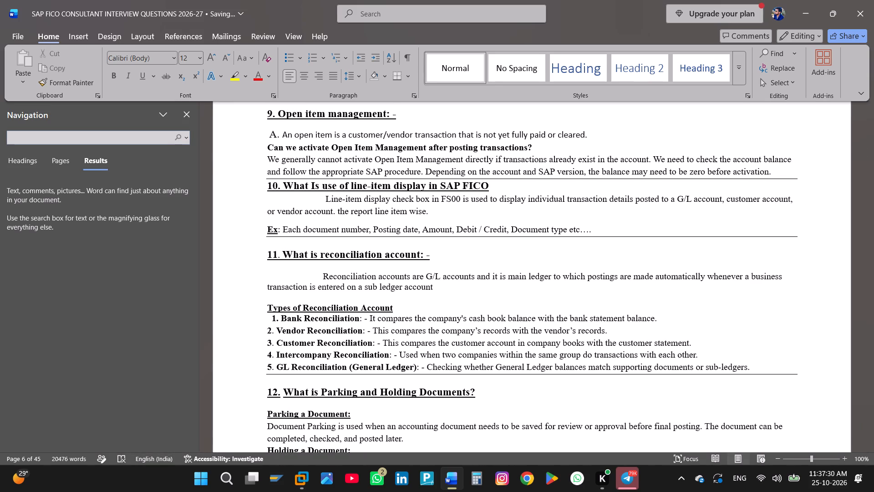
pyautogui.write('cl')
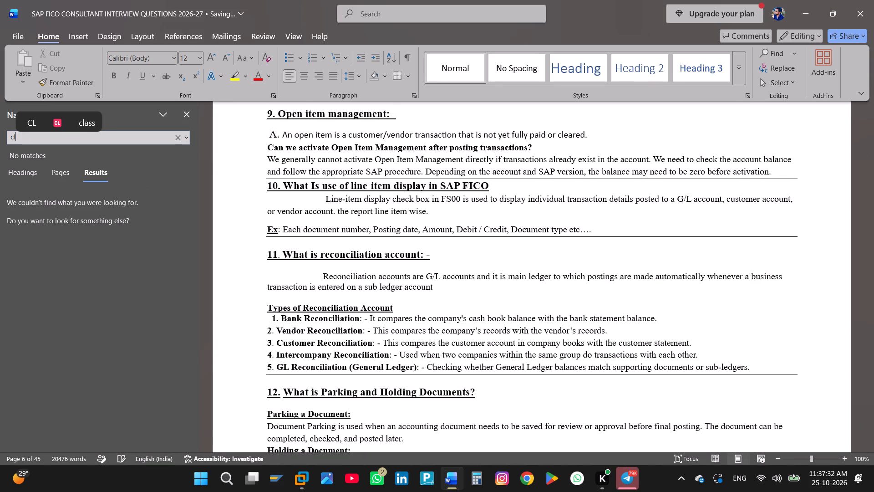
pyautogui.write('ea')
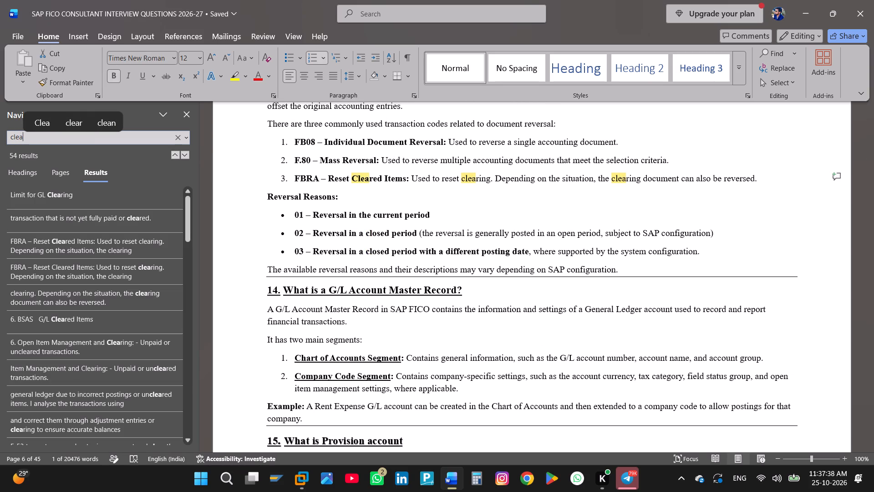
pyautogui.press('t')
pyautogui.press('BackSpace')
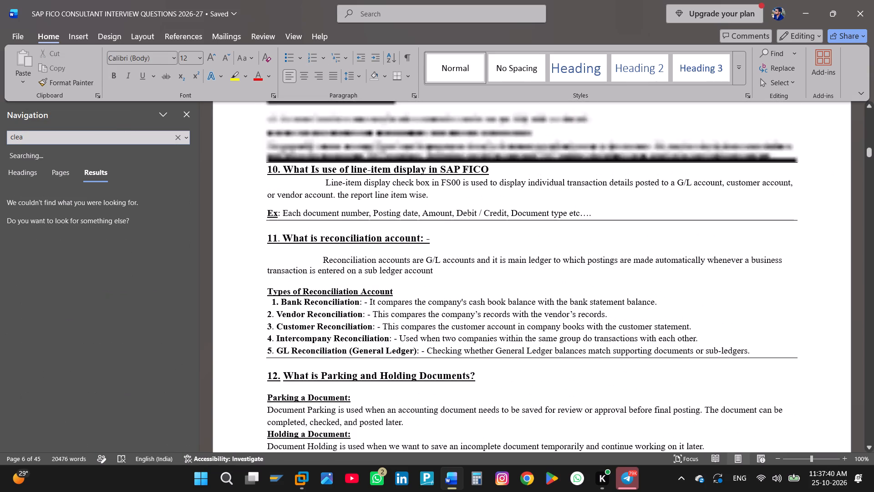
pyautogui.write('ring')
pyautogui.press('space')
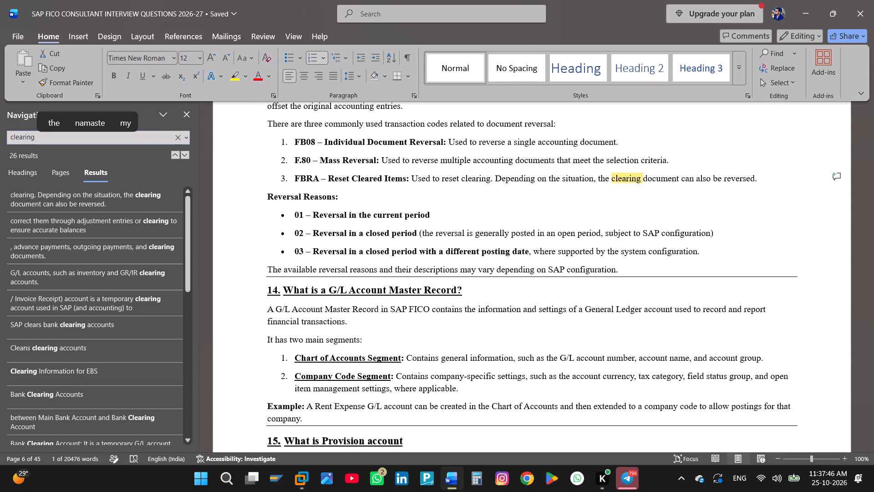
pyautogui.write('document')
pyautogui.press('Return')
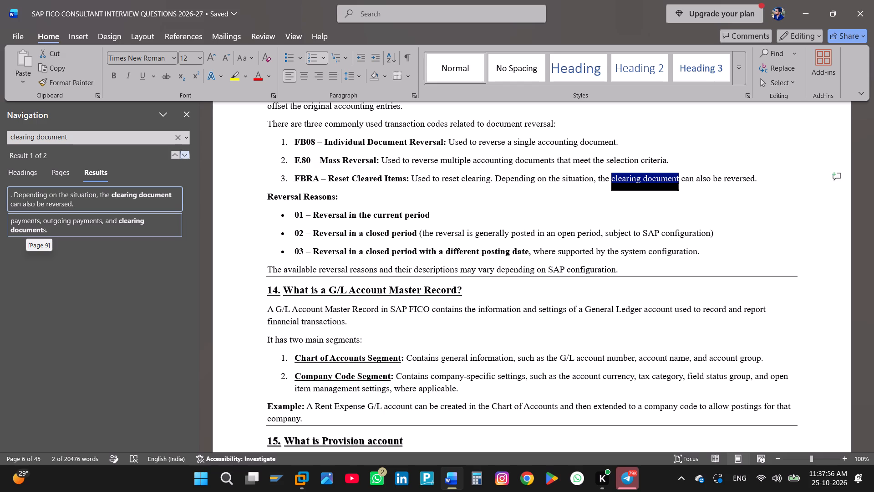
pyautogui.scroll(1, 371, 237)
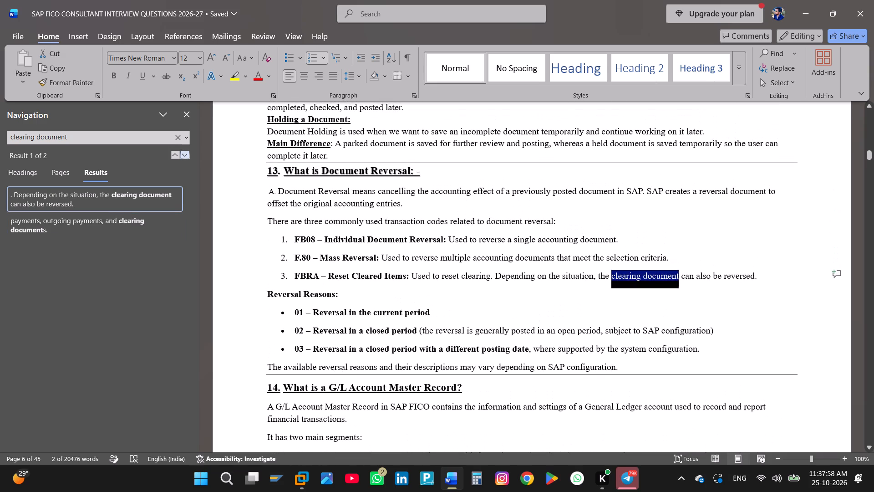
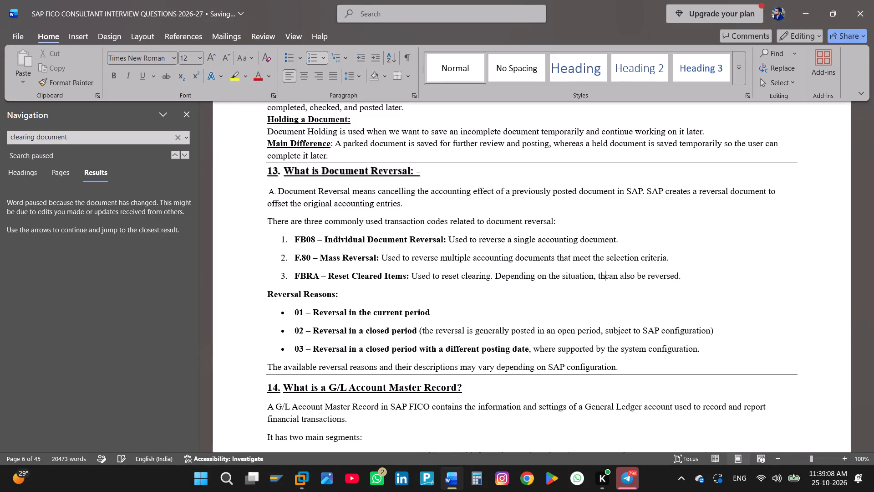
# Replace the earlier search term and search the document for "tole" to find the tolerance content.
pyautogui.click(75, 137)
pyautogui.press('BackSpace')
pyautogui.press('BackSpace')
pyautogui.press('BackSpace')
pyautogui.press('BackSpace')
pyautogui.press('BackSpace')
pyautogui.press('BackSpace')
pyautogui.press('BackSpace')
pyautogui.press('BackSpace')
pyautogui.press('BackSpace')
pyautogui.press('BackSpace')
pyautogui.press('BackSpace')
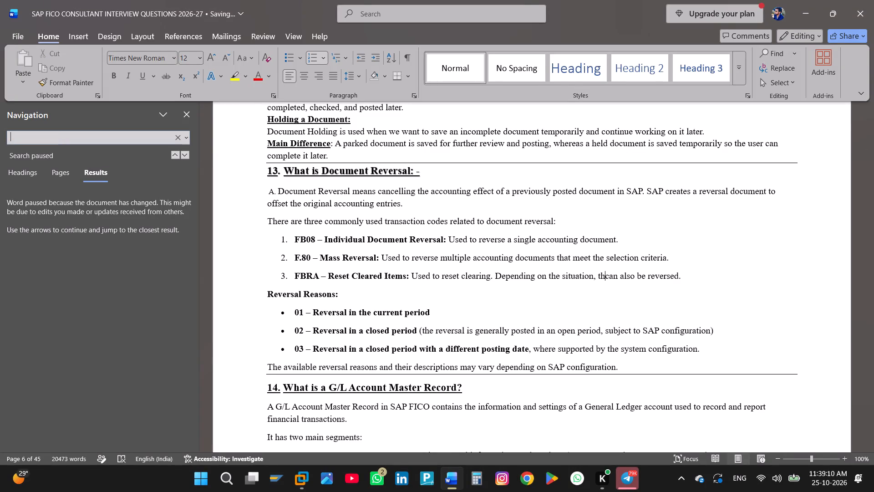
pyautogui.write('tola')
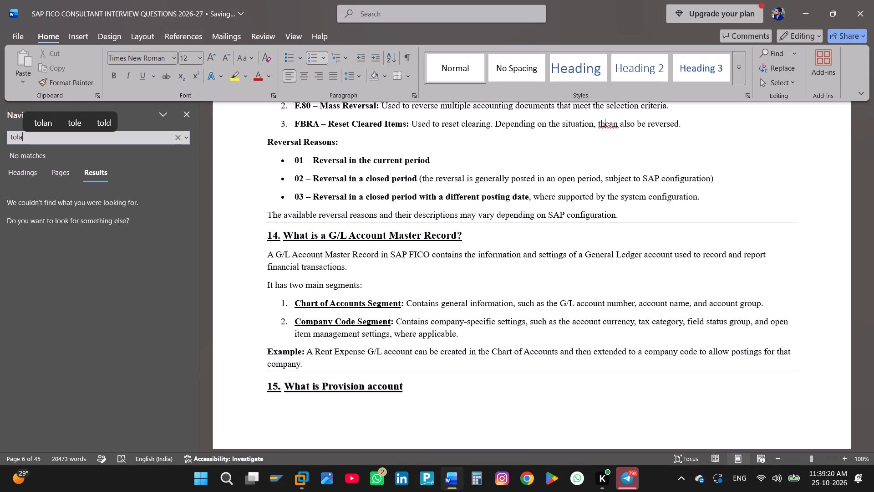
pyautogui.press('BackSpace')
pyautogui.press('e')
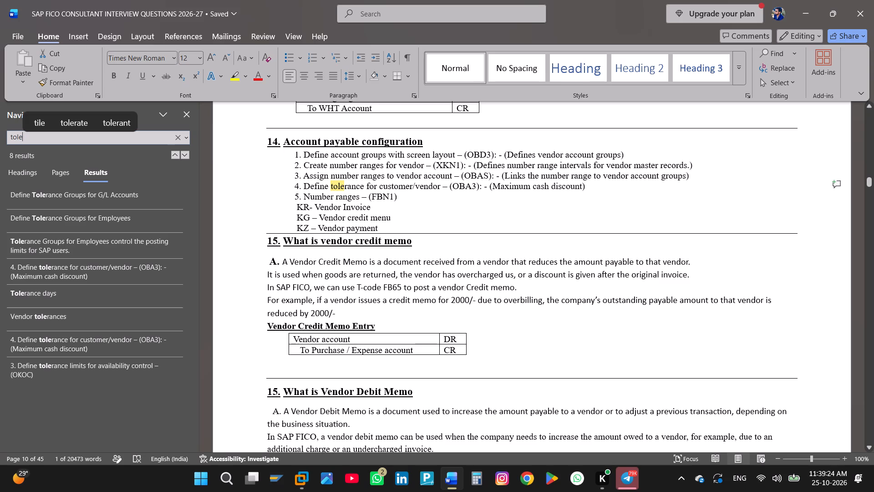
# Examine the "tole" matches one after another, from Tolerance Groups for G/L Accounts through to tolerance limits for availability control (OKOC).
pyautogui.click(52, 198)
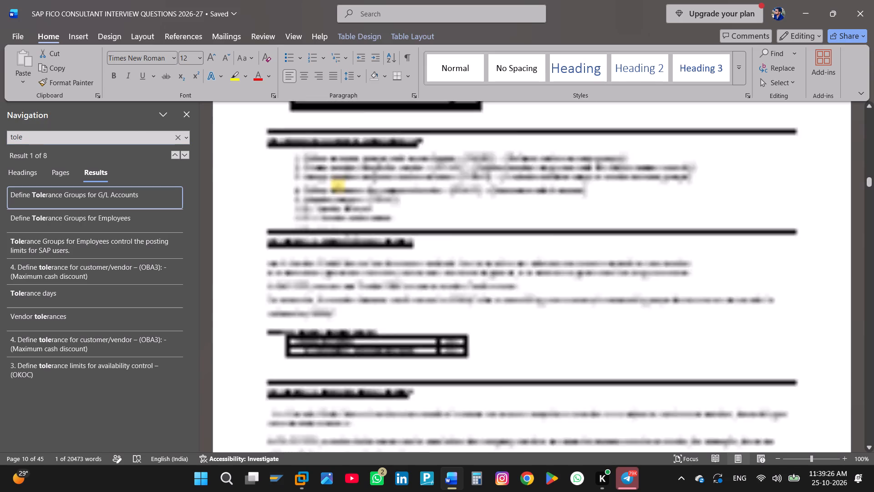
pyautogui.click(46, 226)
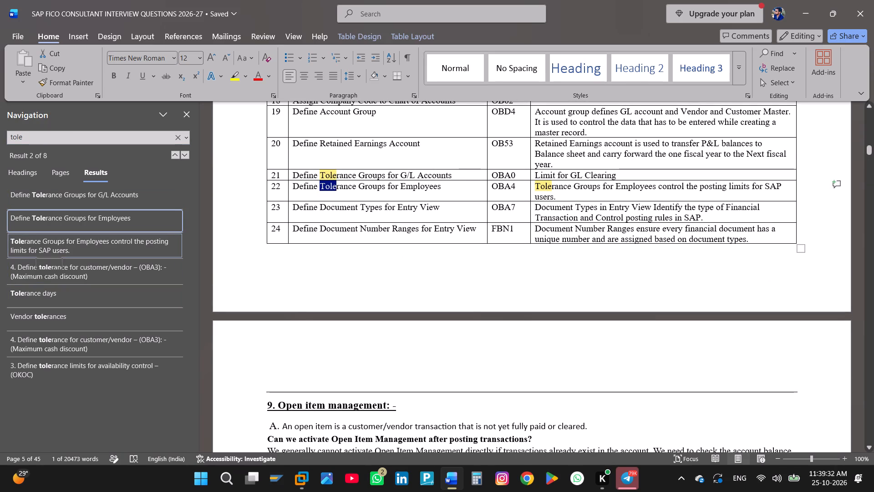
pyautogui.click(36, 246)
pyautogui.click(30, 271)
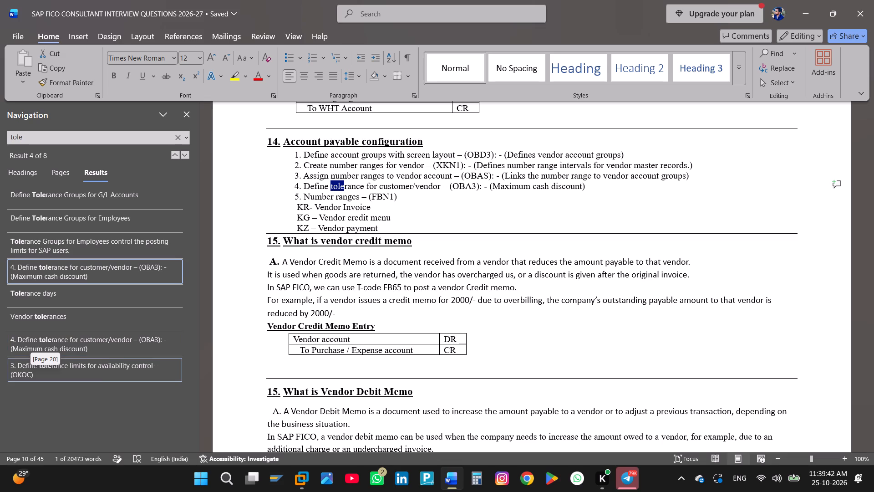
pyautogui.click(49, 293)
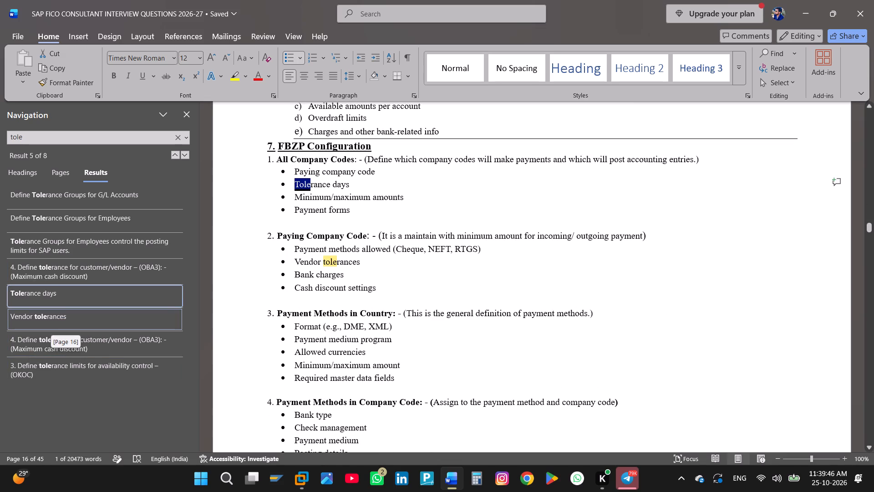
pyautogui.click(51, 323)
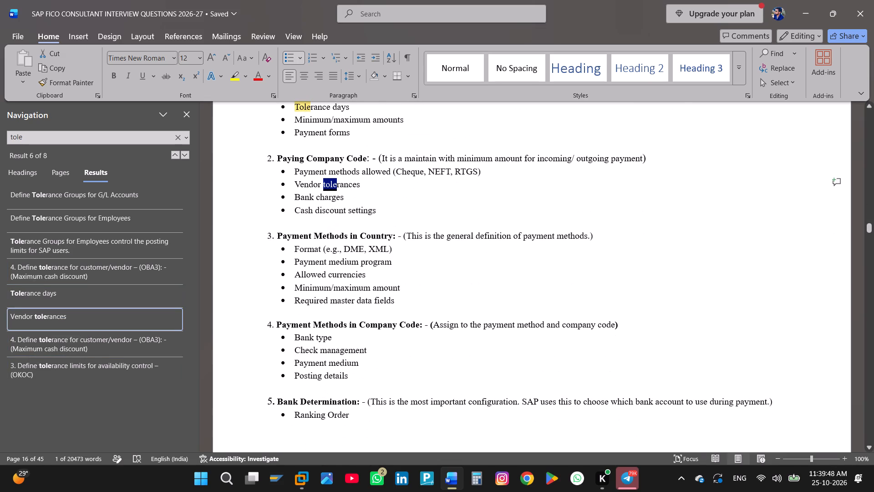
pyautogui.click(52, 339)
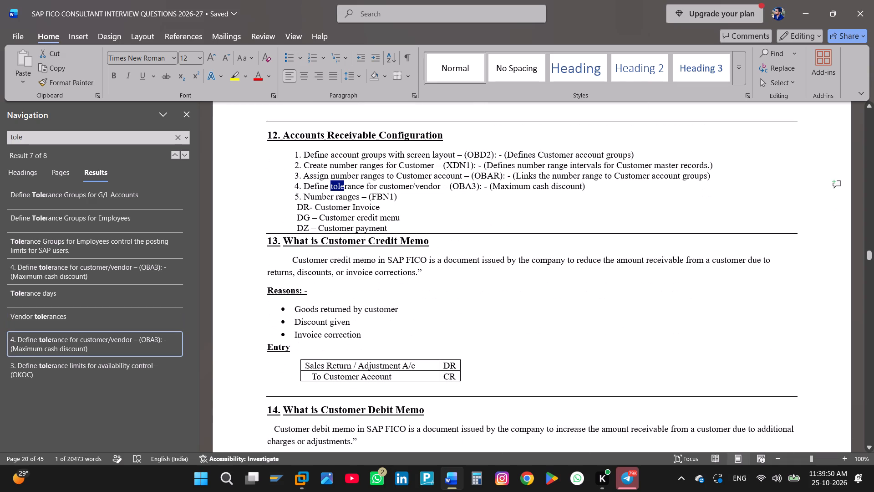
pyautogui.click(68, 368)
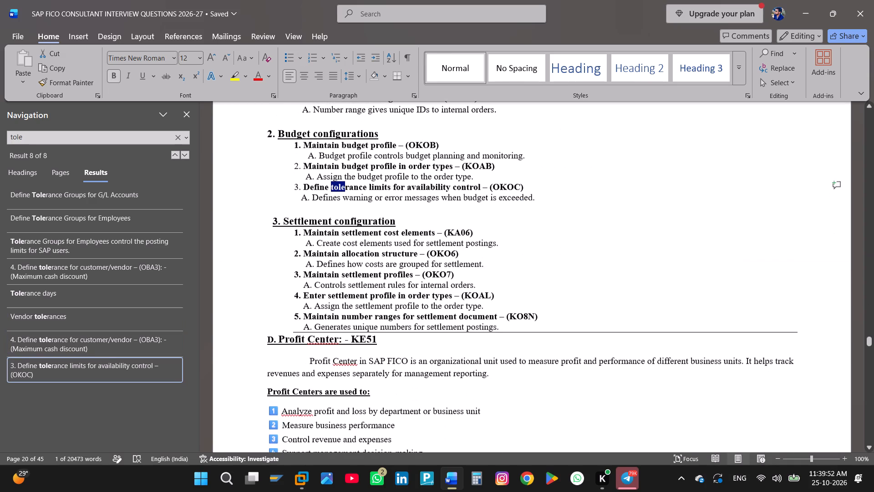
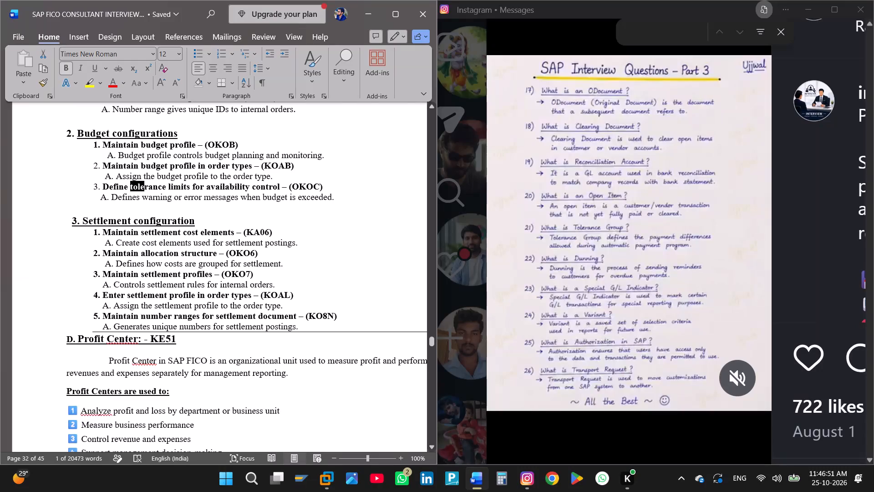
# Replace the old search term, search the document for "dur" and view the first match in the self-introduction.
pyautogui.hotkey('ctrl', 'f')
pyautogui.press('BackSpace')
pyautogui.press('BackSpace')
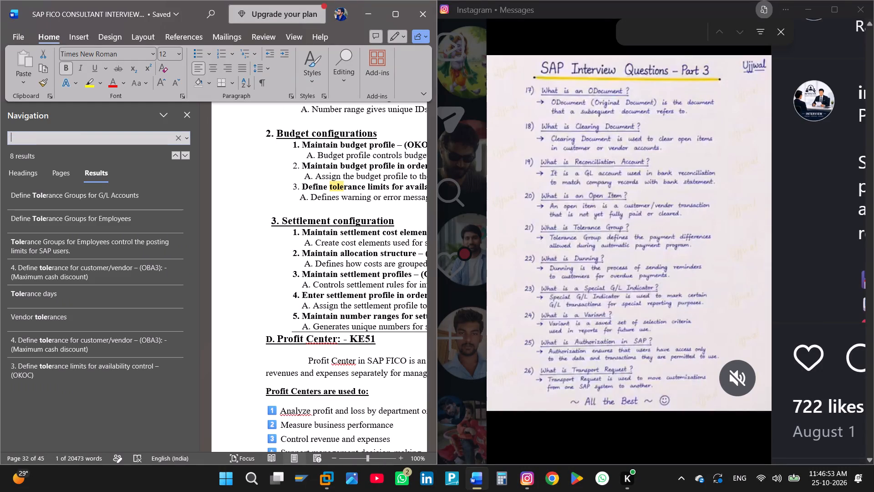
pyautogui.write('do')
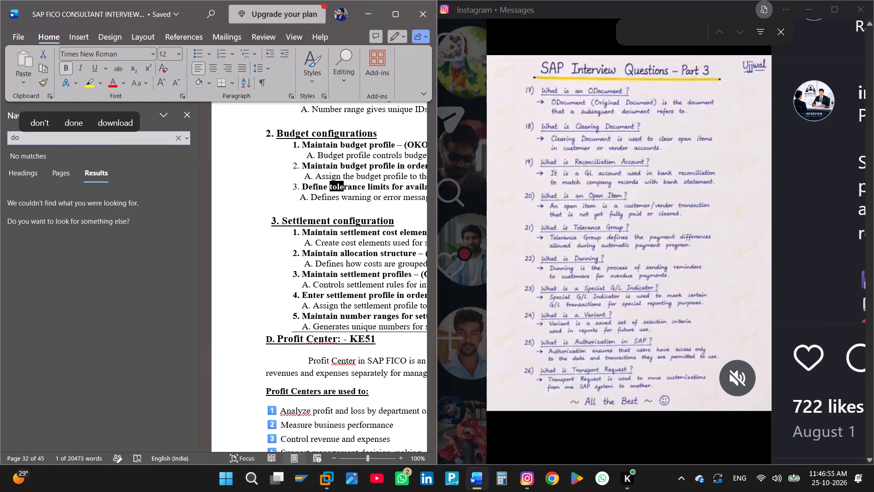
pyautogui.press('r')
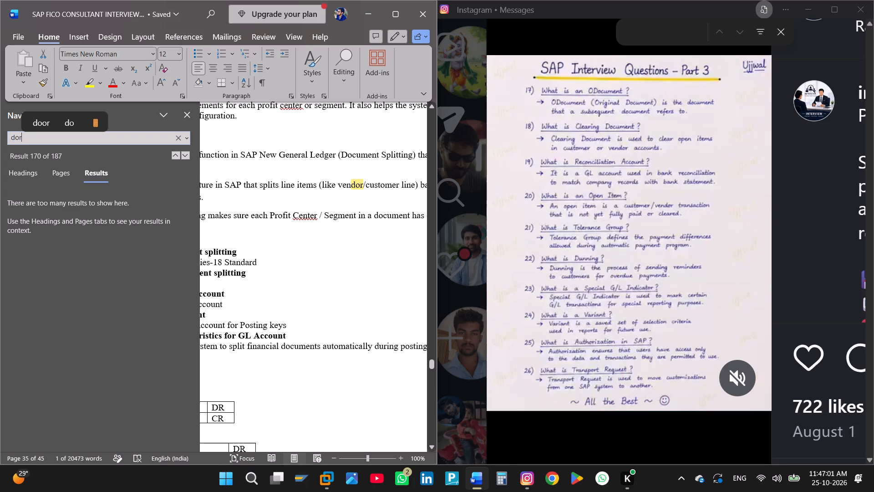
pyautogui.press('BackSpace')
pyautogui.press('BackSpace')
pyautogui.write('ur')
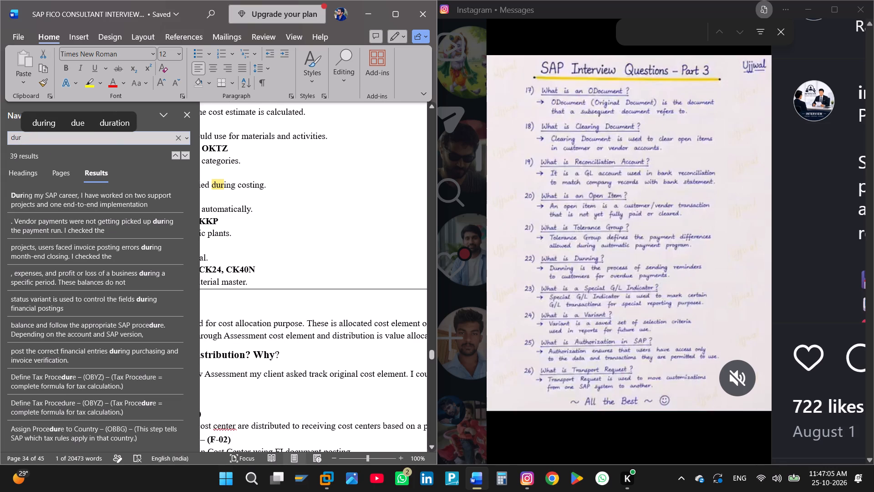
pyautogui.click(48, 201)
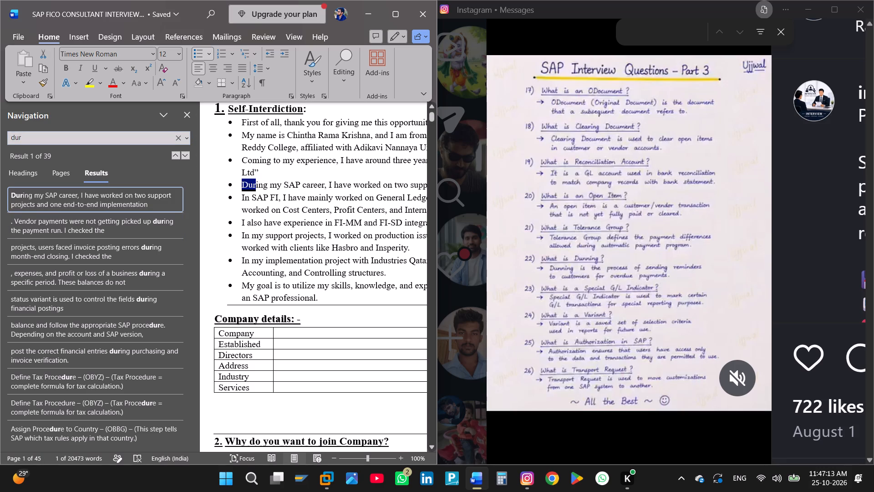
# Clear the search term and search the document for the question "what is durning".
pyautogui.press('BackSpace')
pyautogui.press('BackSpace')
pyautogui.press('BackSpace')
pyautogui.press('BackSpace')
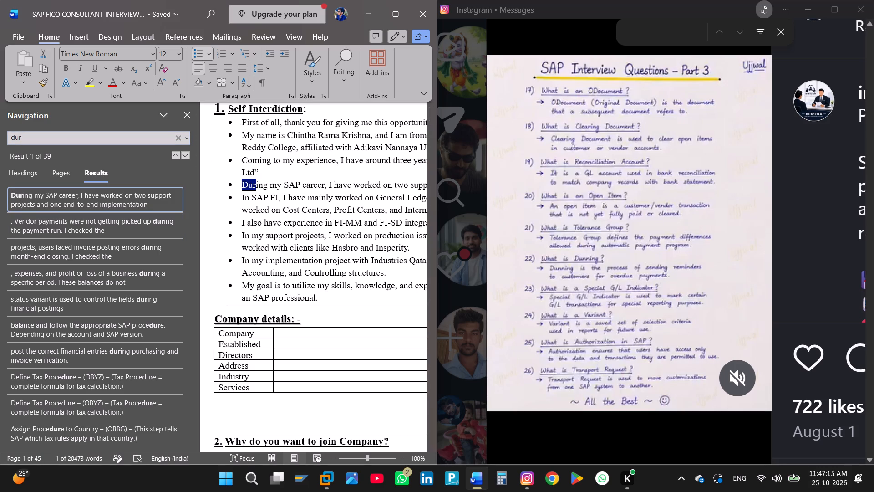
pyautogui.click(26, 139)
pyautogui.press('BackSpace')
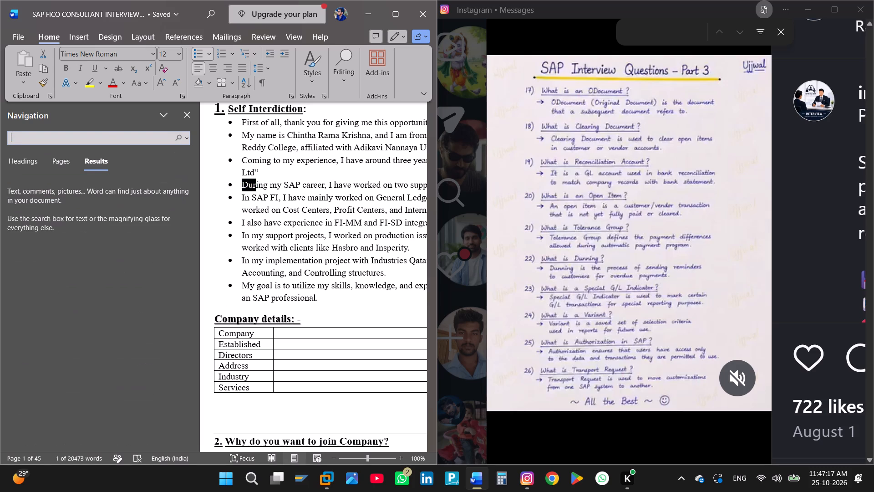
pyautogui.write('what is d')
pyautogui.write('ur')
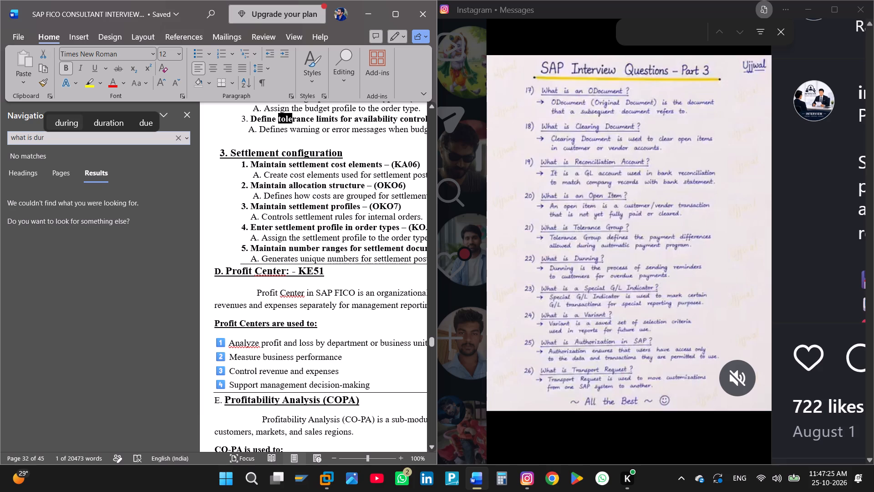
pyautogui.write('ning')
# Remove "what is" from the search term to look for "durning" alone, and try the spelling "durnning".
pyautogui.click(33, 139)
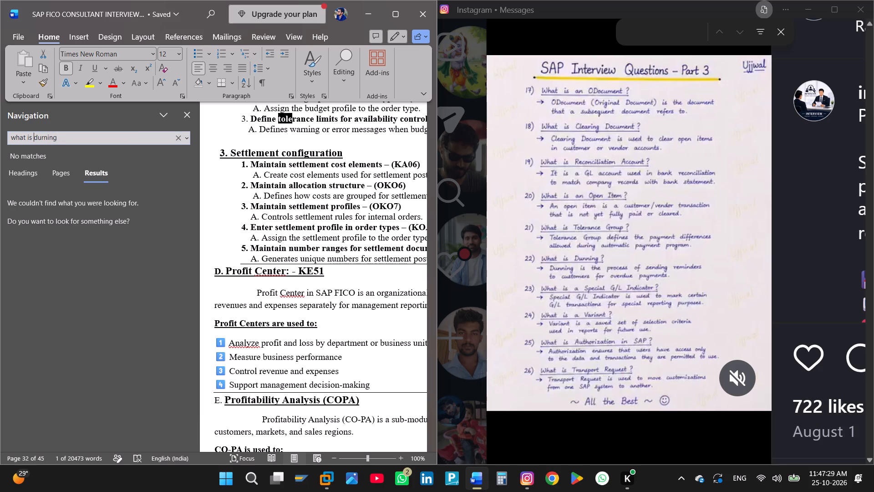
pyautogui.press('BackSpace')
pyautogui.press('BackSpace')
pyautogui.press('BackSpace')
pyautogui.press('BackSpace')
pyautogui.press('BackSpace')
pyautogui.press('BackSpace')
pyautogui.press('BackSpace')
pyautogui.press('BackSpace')
pyautogui.press('Return')
pyautogui.click(41, 137)
pyautogui.moveTo(24, 138); pyautogui.dragTo(173, 214)
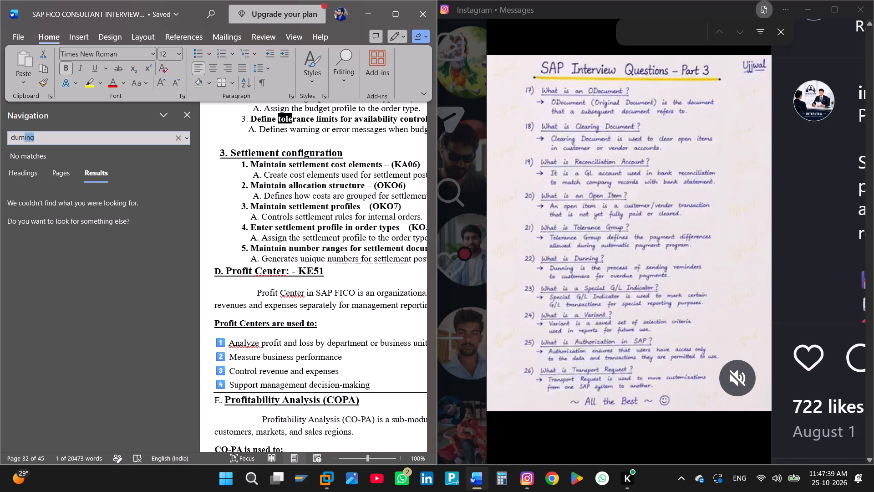
pyautogui.click(21, 137)
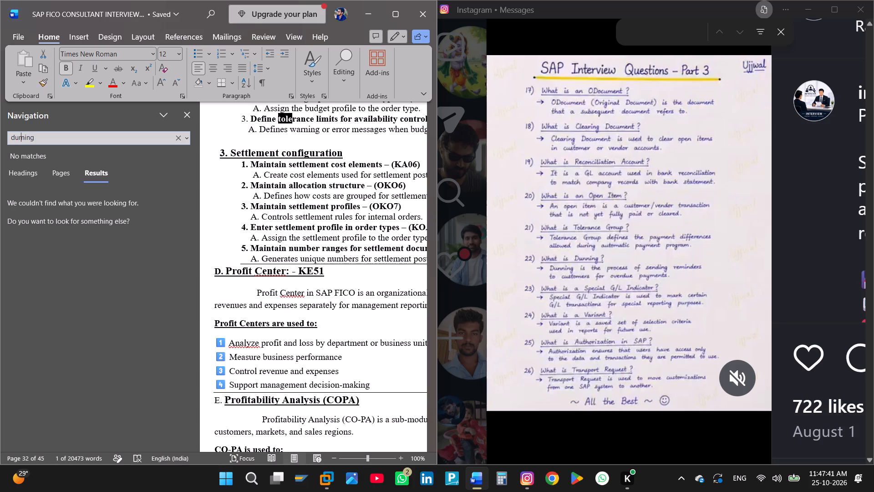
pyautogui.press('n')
pyautogui.click(62, 136)
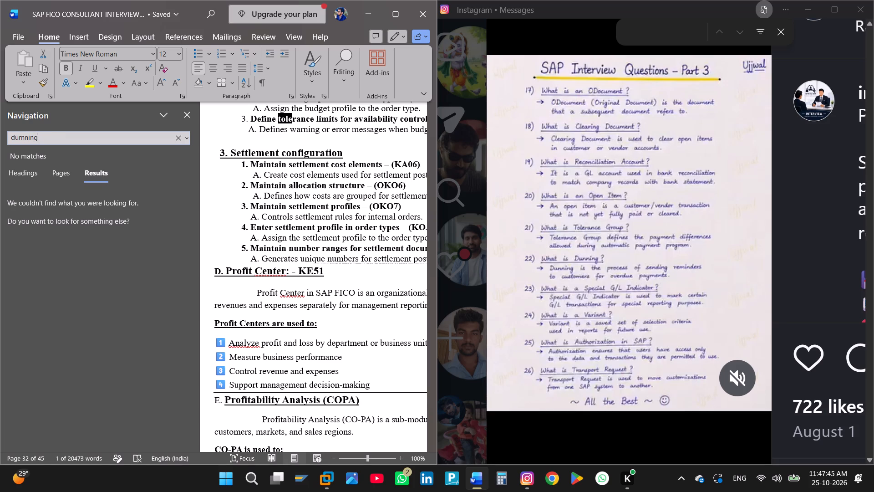
pyautogui.click(179, 139)
pyautogui.click(28, 138)
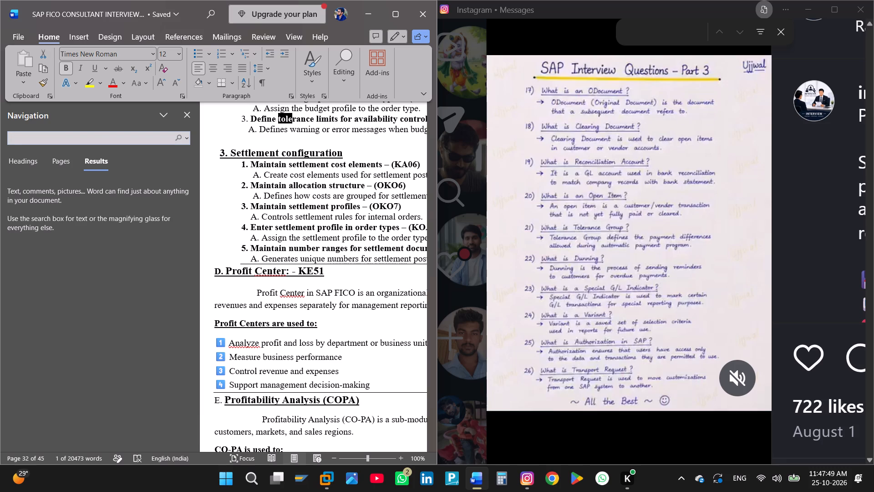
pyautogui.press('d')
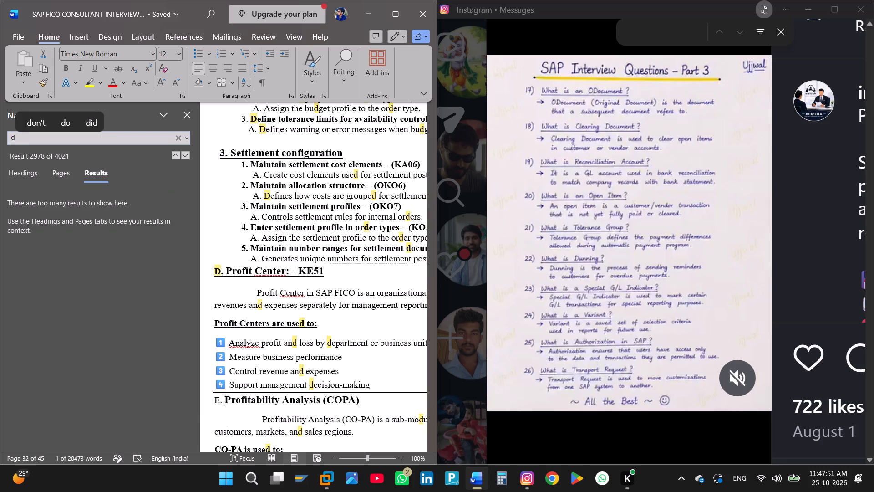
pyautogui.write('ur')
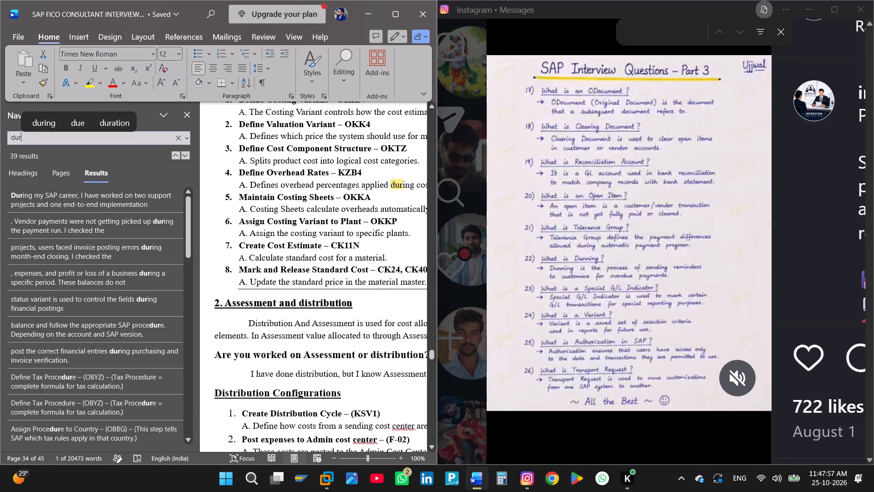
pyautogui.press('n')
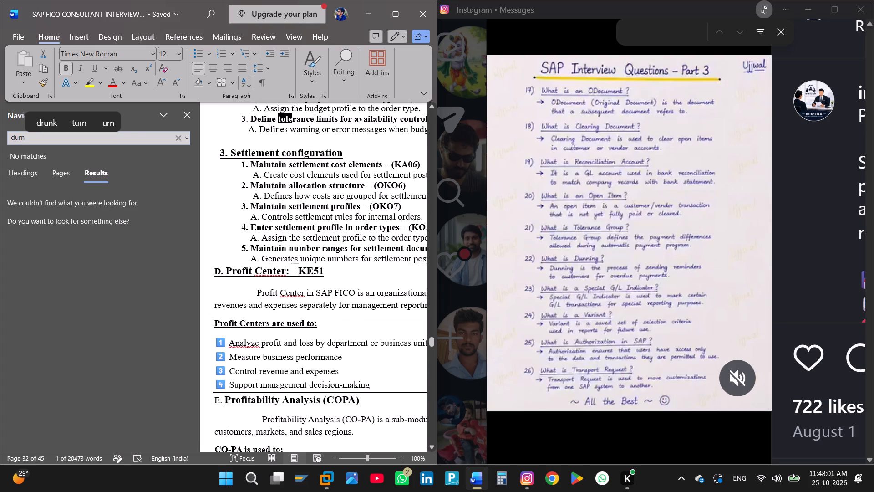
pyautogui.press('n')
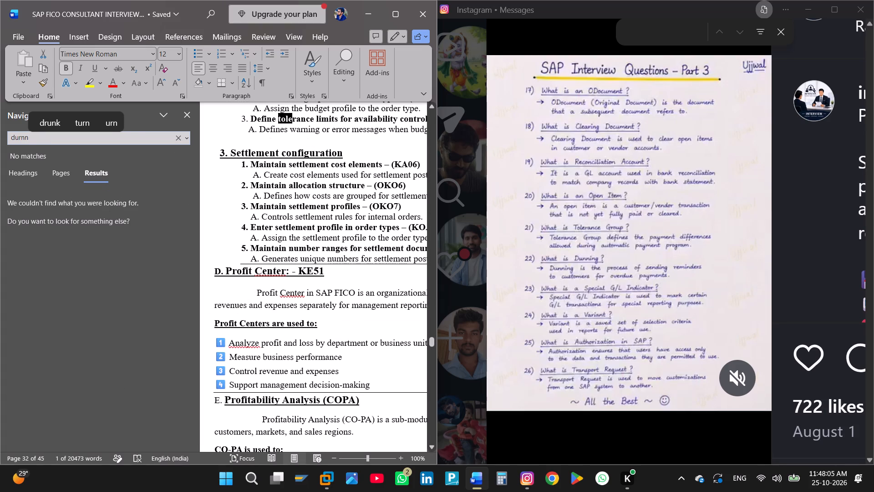
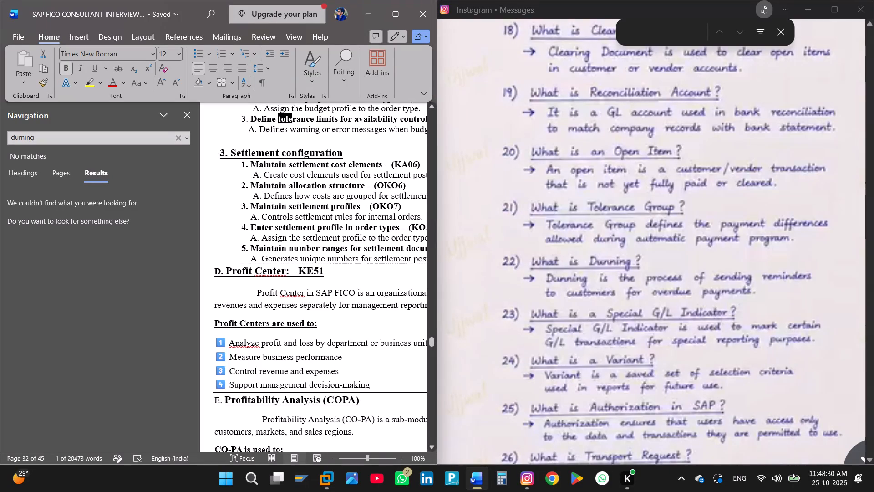
# Look through the rest of the document to its last page and close the search navigation pane.
pyautogui.scroll(-19, 322, 319)
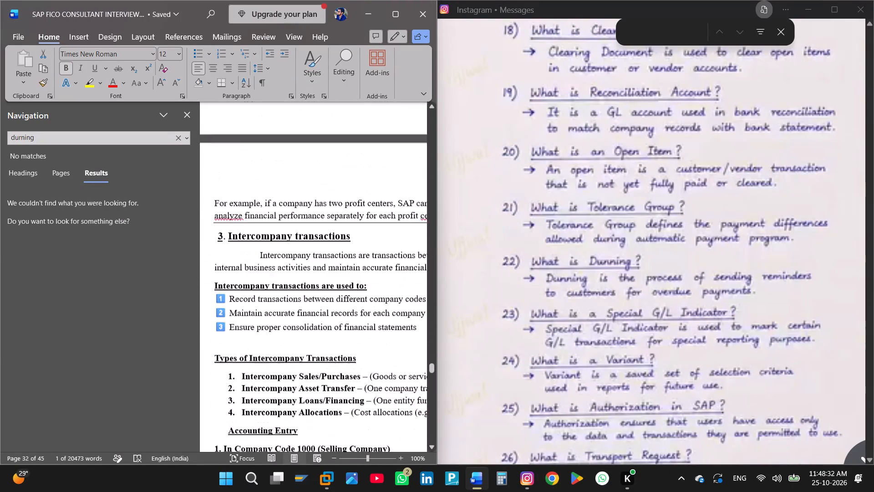
pyautogui.scroll(-20, 322, 319)
pyautogui.scroll(-20, 322, 319)
pyautogui.scroll(-20, 322, 319)
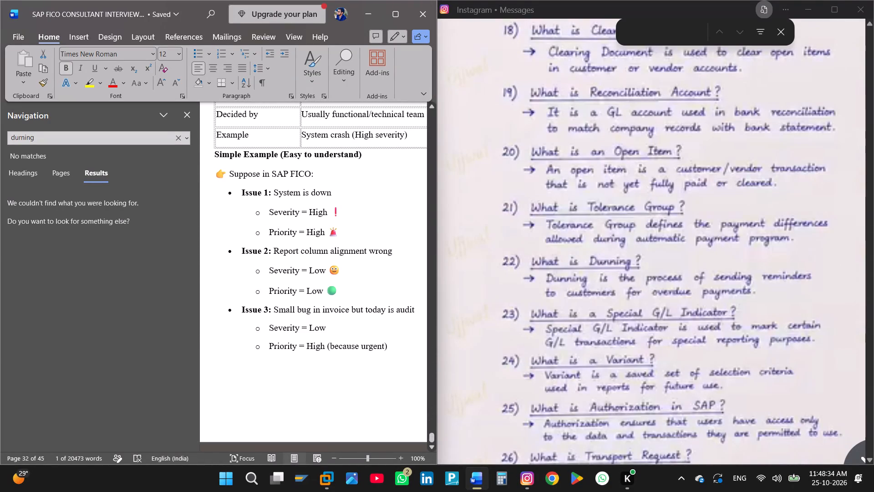
pyautogui.scroll(-4, 322, 319)
pyautogui.click(188, 114)
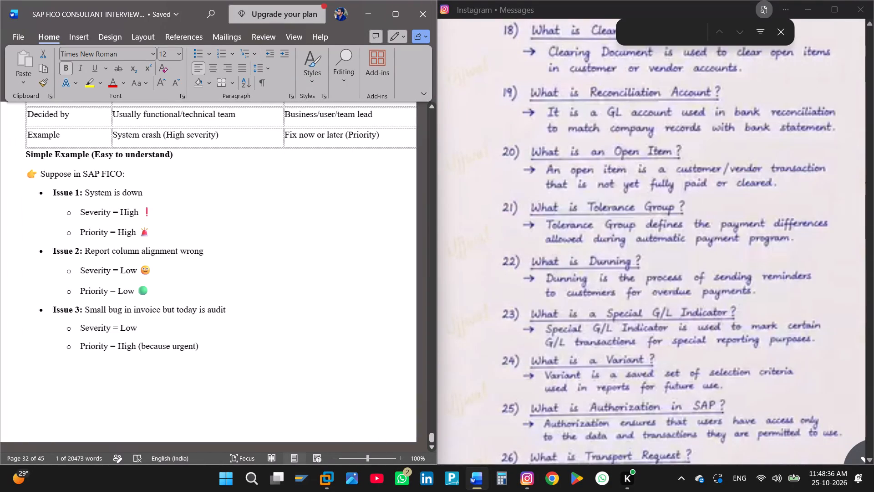
# Look back through the document and read through the customer and Accounts Receivable questions to locate the Dunning topic.
pyautogui.scroll(4, 167, 237)
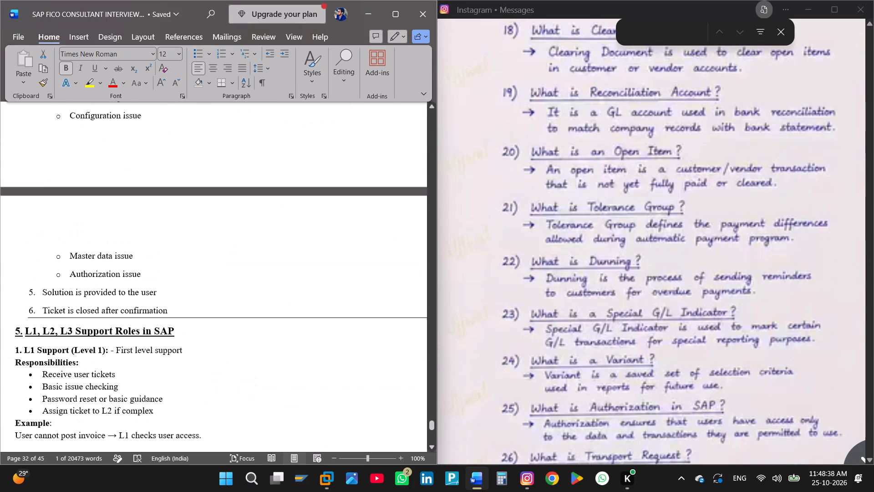
pyautogui.scroll(7, 167, 237)
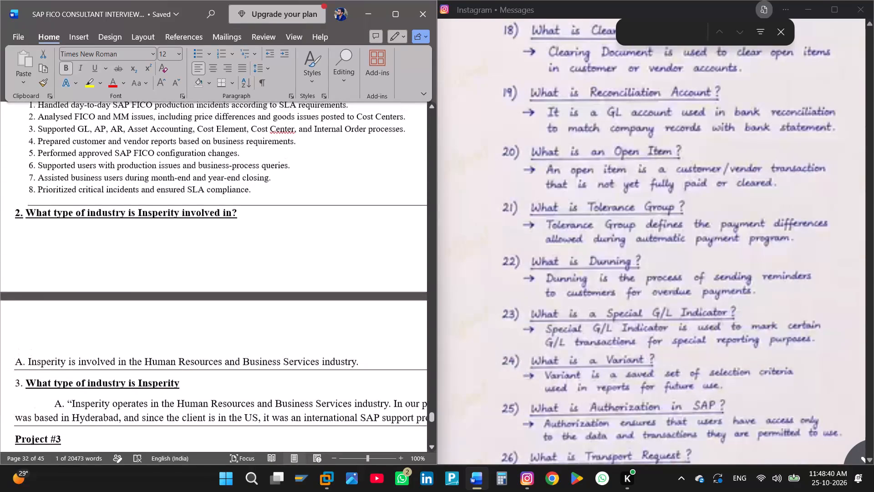
pyautogui.scroll(5, 167, 237)
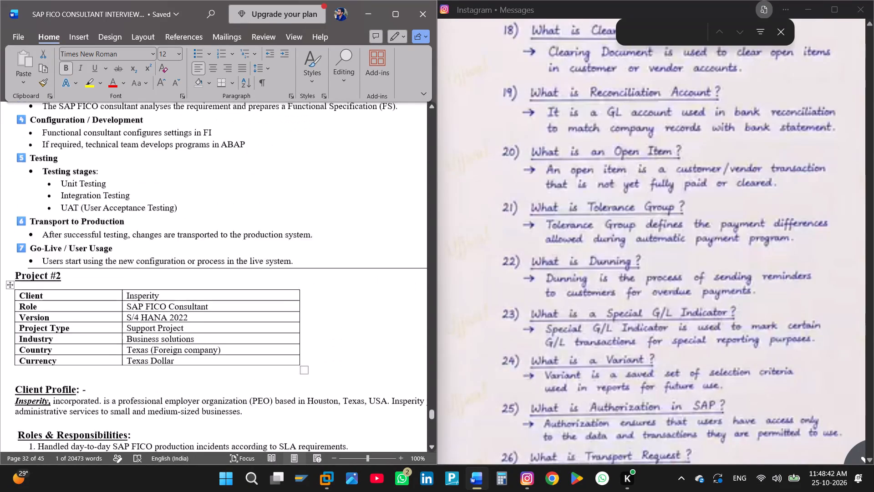
pyautogui.scroll(3, 167, 237)
pyautogui.scroll(20, 167, 237)
pyautogui.scroll(20, 167, 237)
pyautogui.scroll(20, 167, 237)
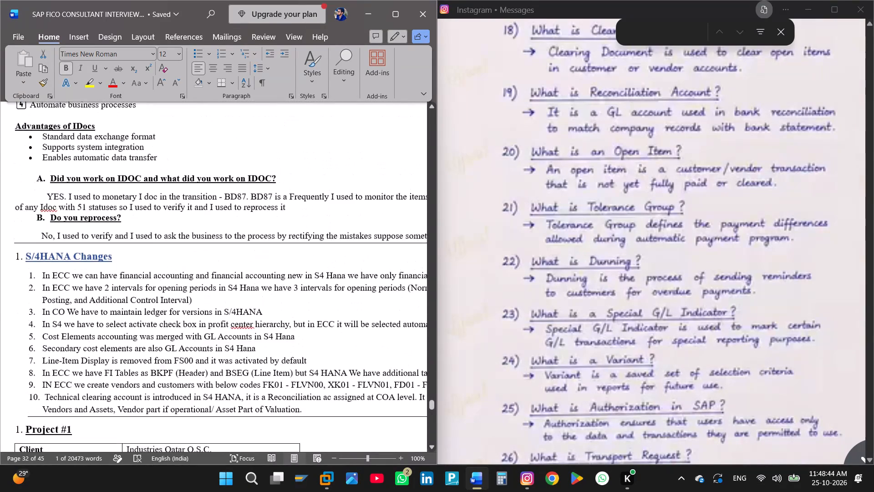
pyautogui.scroll(20, 167, 237)
pyautogui.scroll(20, 167, 237)
pyautogui.scroll(20, 167, 237)
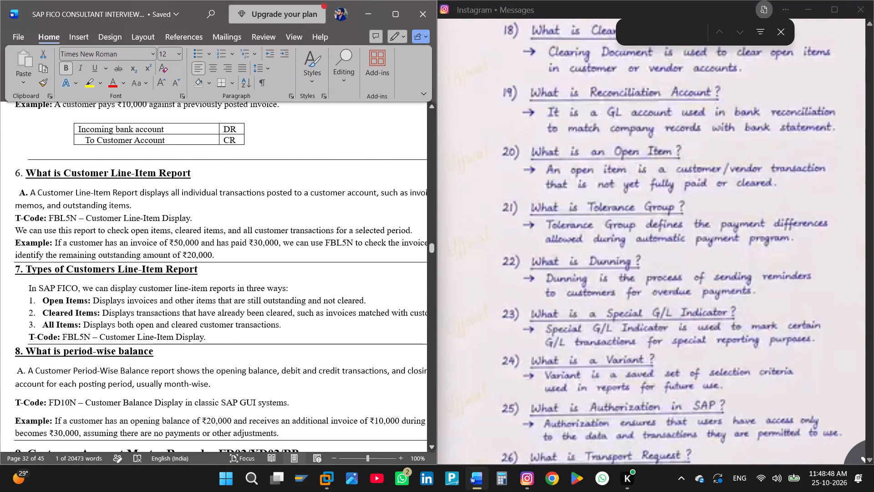
pyautogui.scroll(-9, 167, 237)
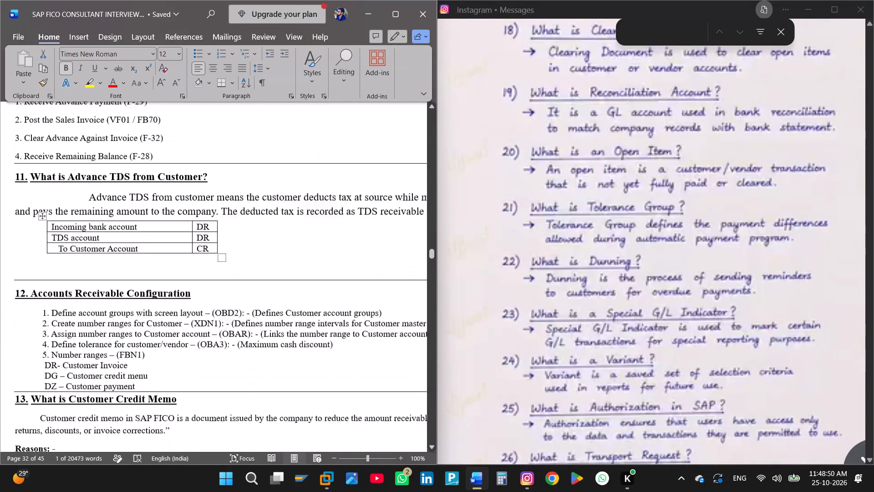
pyautogui.scroll(-1, 167, 237)
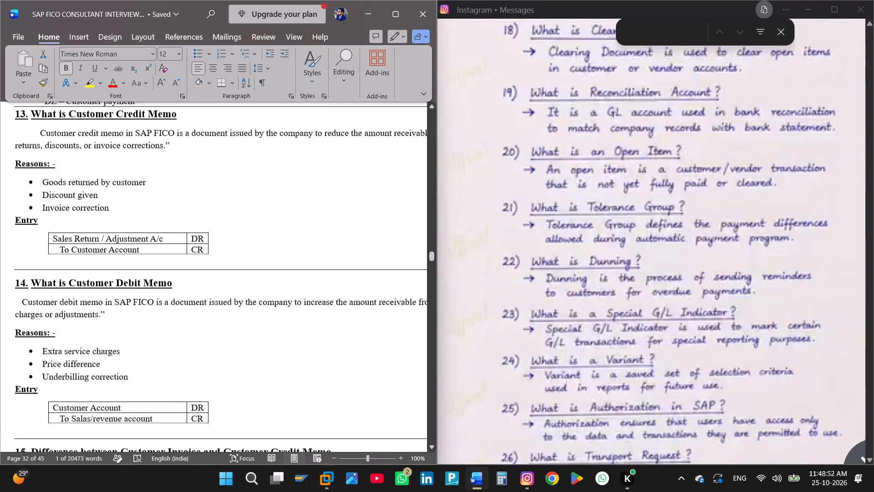
pyautogui.scroll(-3, 167, 237)
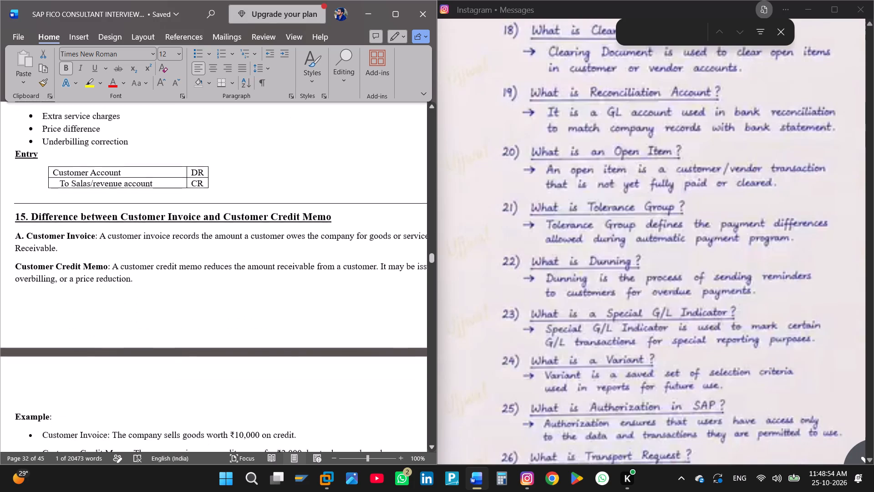
pyautogui.scroll(-4, 167, 237)
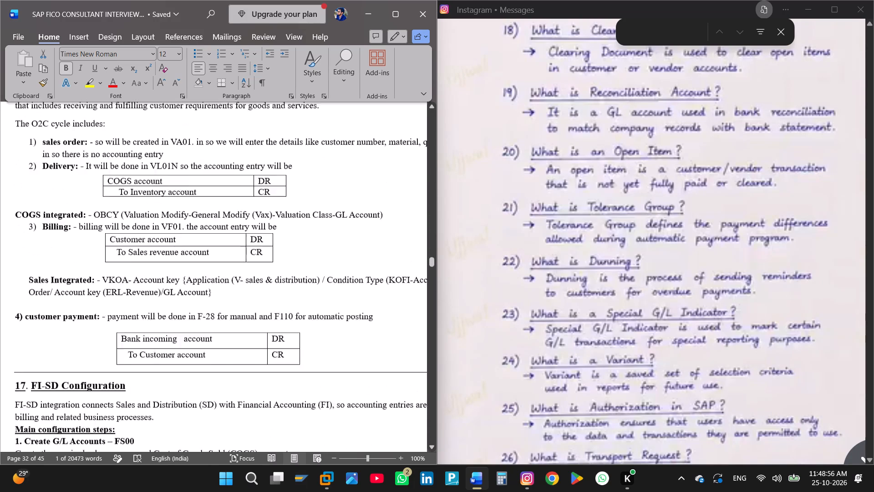
pyautogui.scroll(-4, 167, 237)
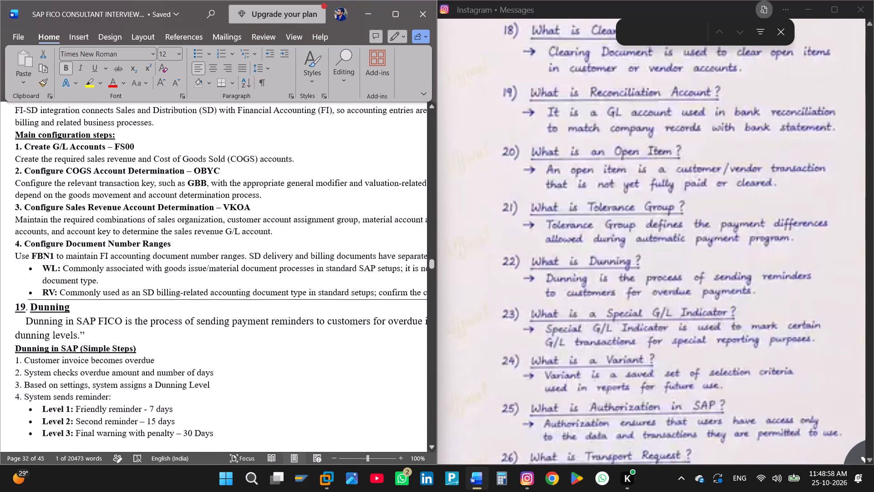
# Replace the definition after "Dunning" in question 19 with the reference sheet's wording, starting with "is the process".
pyautogui.scroll(-2, 167, 237)
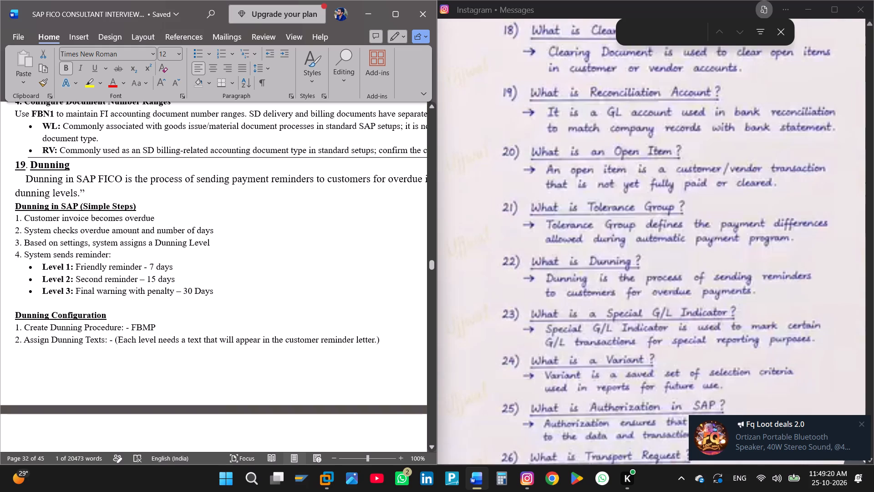
pyautogui.moveTo(66, 178); pyautogui.dragTo(89, 191)
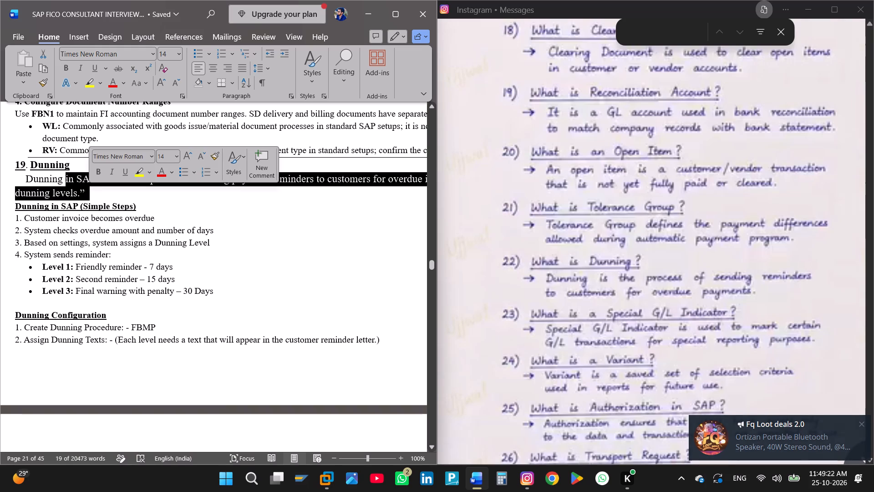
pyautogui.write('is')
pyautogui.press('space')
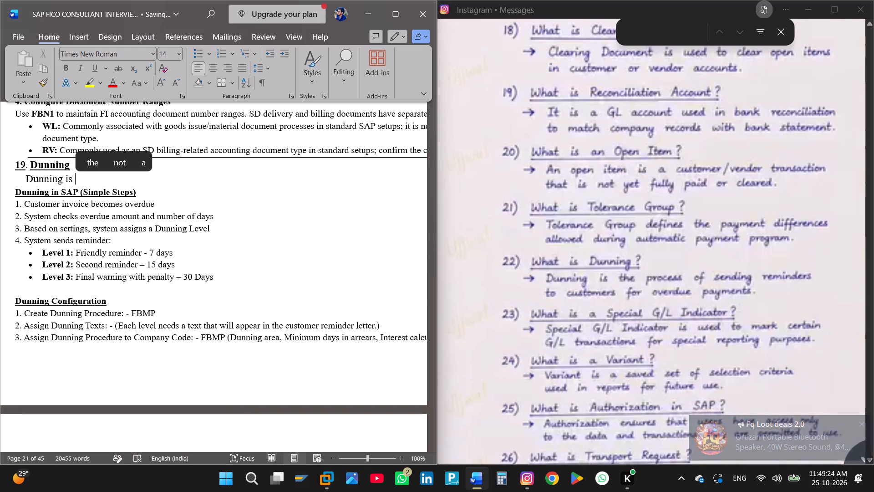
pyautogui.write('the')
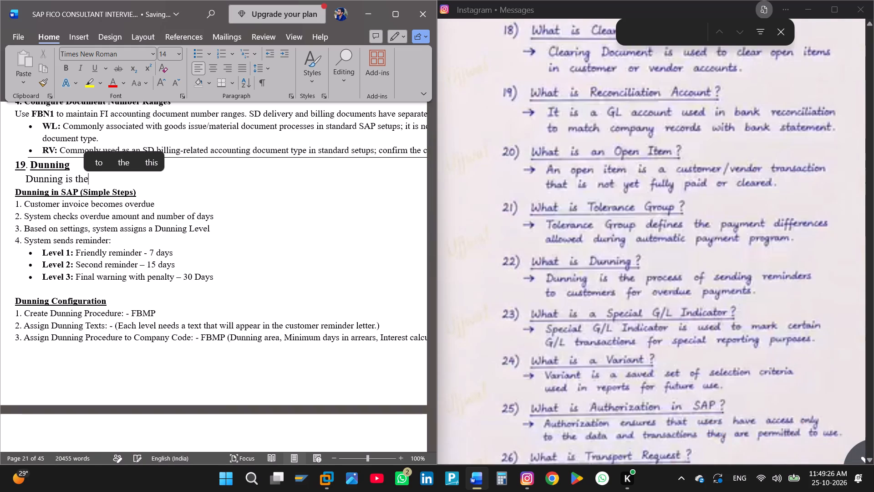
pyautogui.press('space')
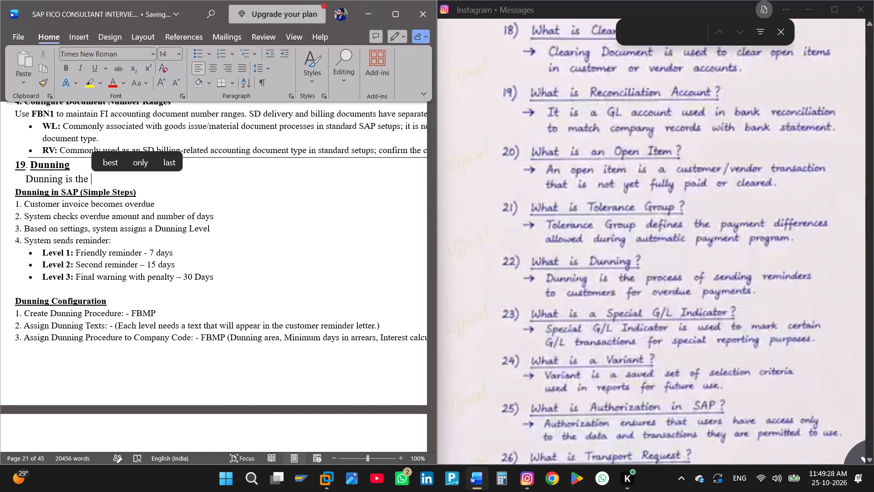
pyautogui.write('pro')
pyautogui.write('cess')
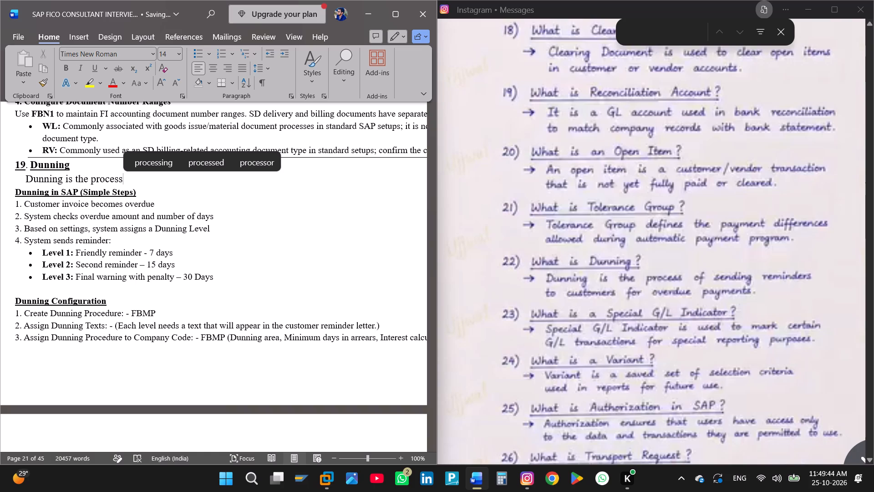
# Complete the definition under the Dunning heading, after "Dunning is the process", with "of sending reminders to customer for overdue payment".
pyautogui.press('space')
pyautogui.write('of')
pyautogui.press('space')
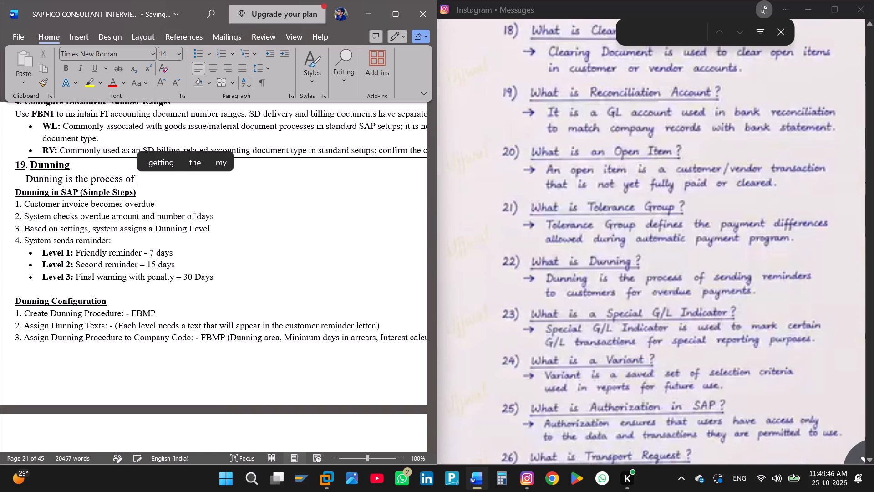
pyautogui.write('se')
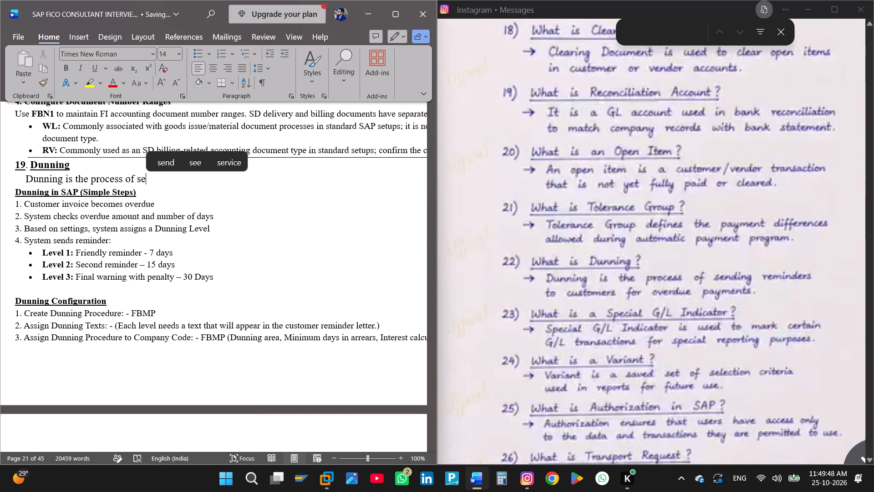
pyautogui.write('nding')
pyautogui.press('space')
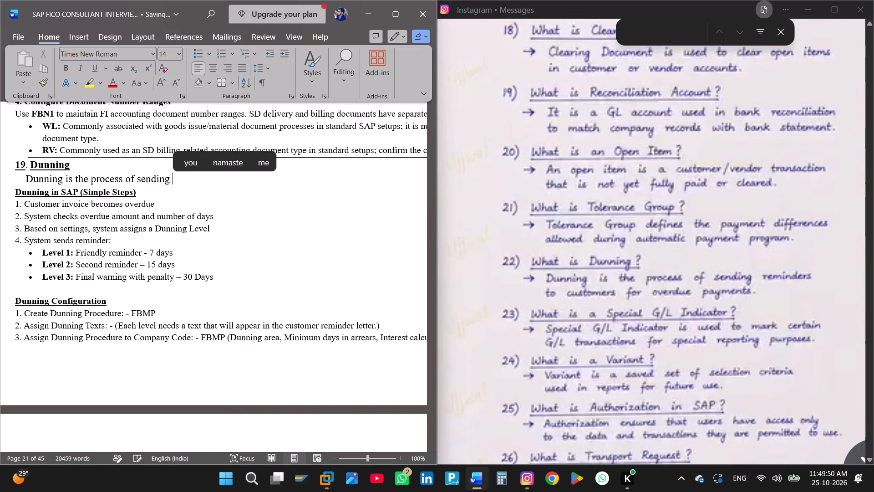
pyautogui.write('re')
pyautogui.write('mi')
pyautogui.press('n')
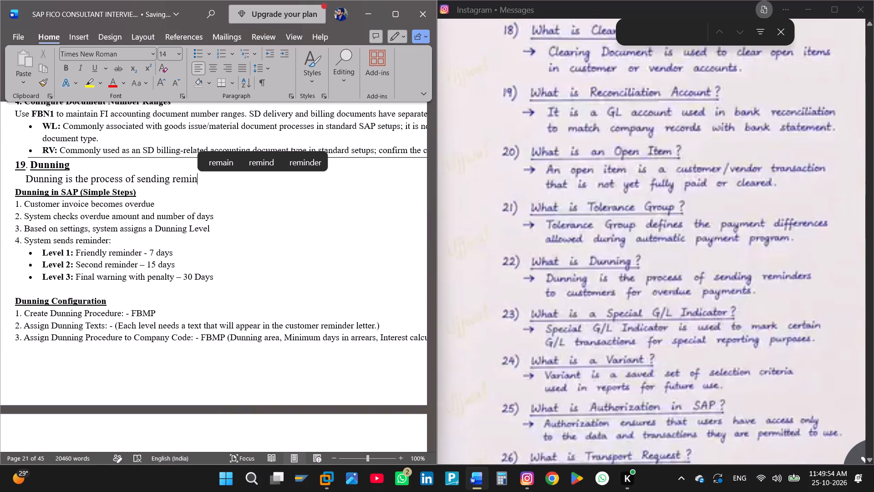
pyautogui.write('ders')
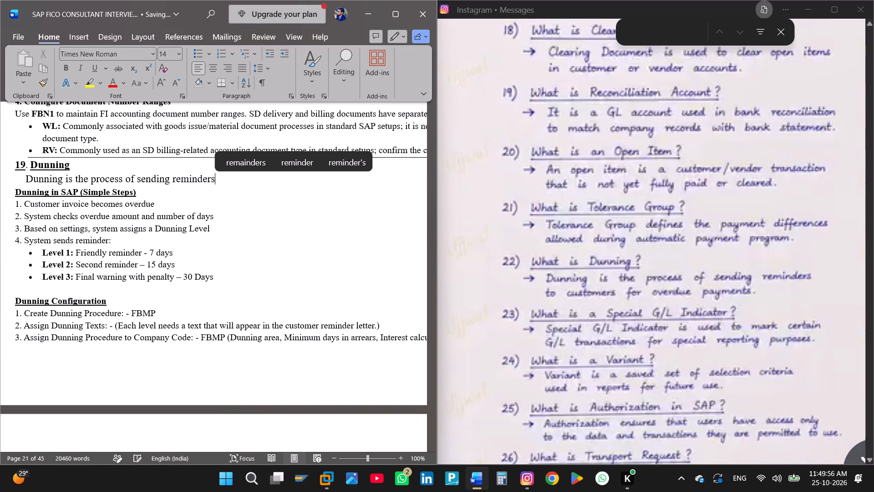
pyautogui.press('space')
pyautogui.write('to')
pyautogui.press('space')
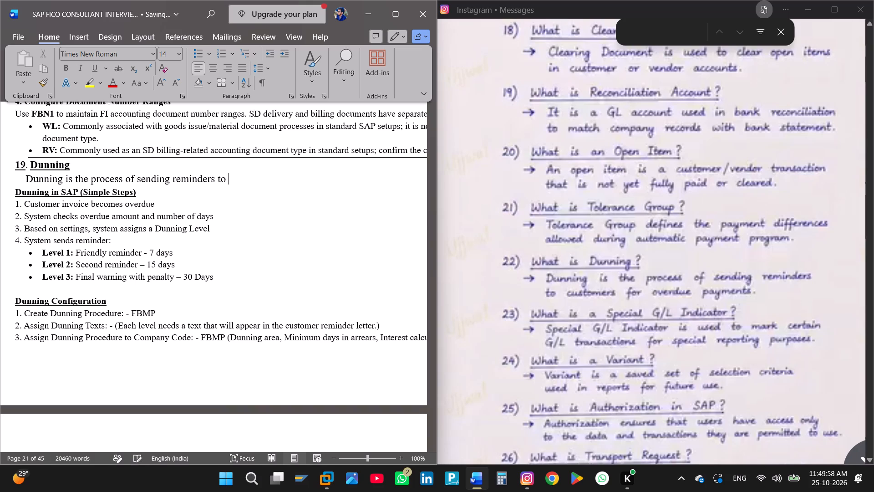
pyautogui.write('cust')
pyautogui.write('on')
pyautogui.press('BackSpace')
pyautogui.write('mer')
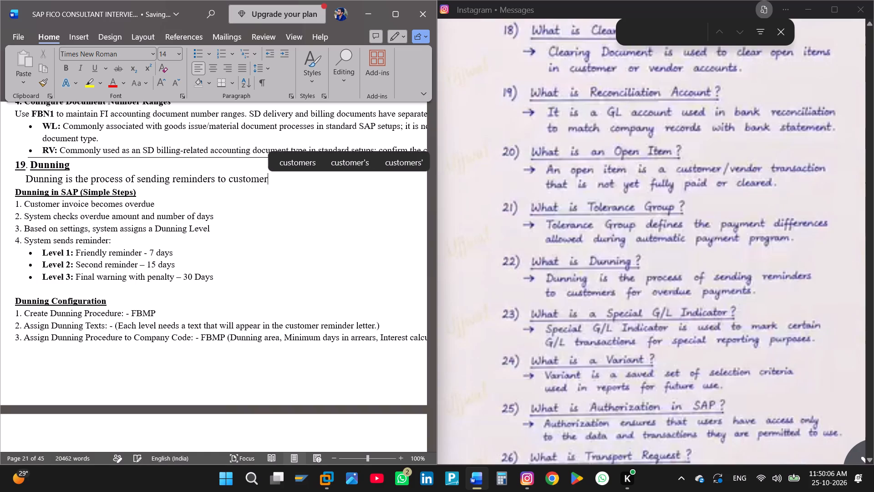
pyautogui.press('space')
pyautogui.write('for')
pyautogui.press('space')
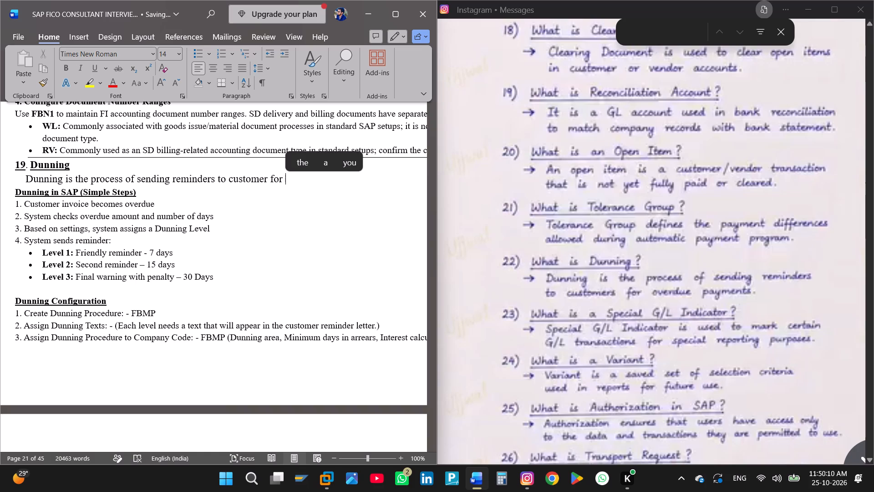
pyautogui.press('o')
pyautogui.write('ver')
pyautogui.write('due pa')
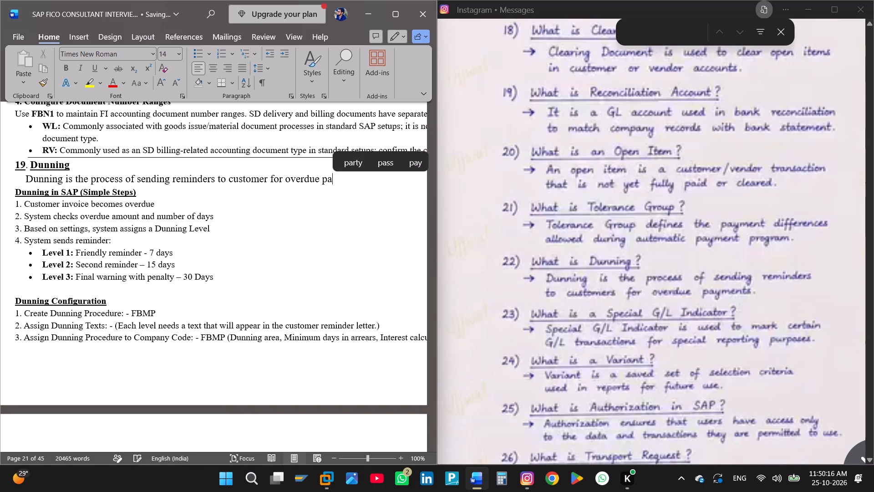
pyautogui.write('yment')
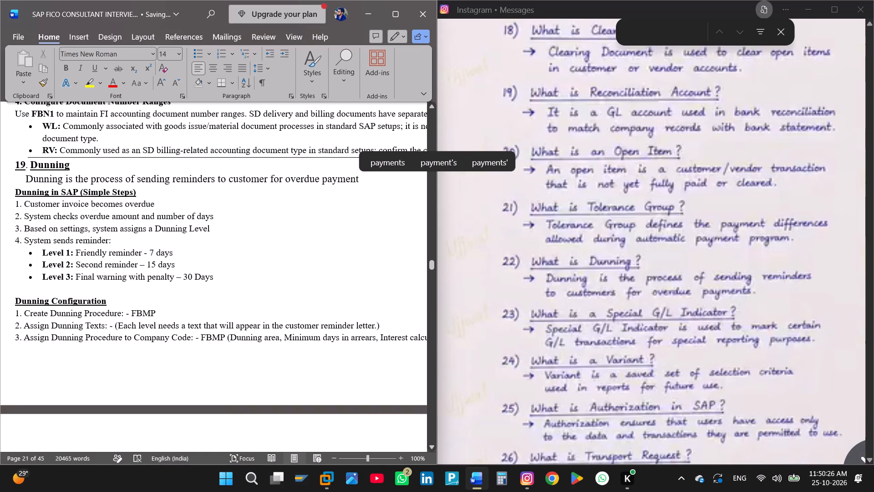
# Correct "customer" to the plural "customers" in the Dunning definition.
pyautogui.click(266, 179)
pyautogui.press('s')
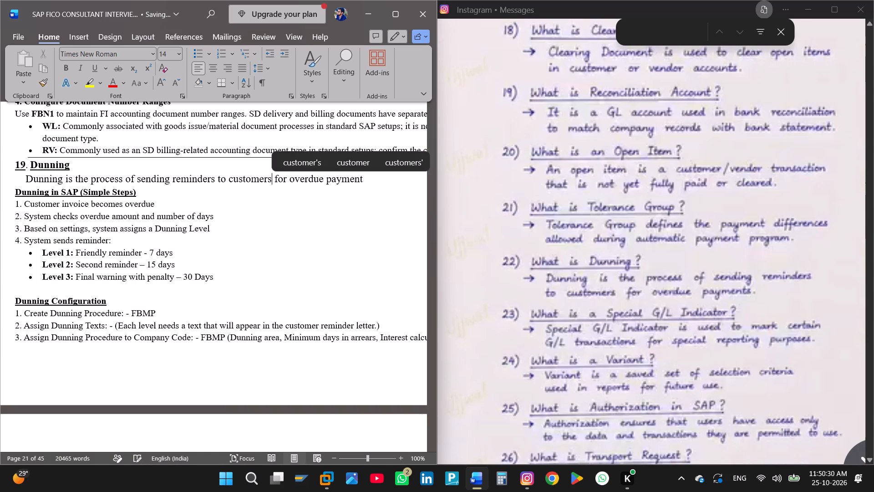
# Return the text cursor to the end of the Dunning definition, after "payment".
pyautogui.click(367, 180)
pyautogui.click(363, 181)
pyautogui.press('Right')
pyautogui.press('Right')
pyautogui.press('Right')
pyautogui.press('Right')
pyautogui.press('Right')
pyautogui.press('Right')
pyautogui.press('Right')
pyautogui.press('Right')
pyautogui.press('Right')
pyautogui.press('Right')
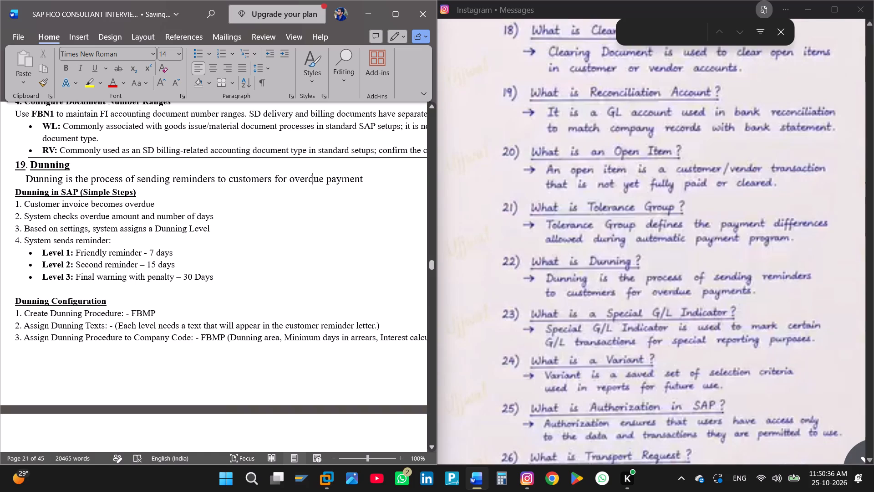
pyautogui.press('Right')
pyautogui.press('Right')
pyautogui.press('Right')
pyautogui.press('Right')
pyautogui.press('Right')
pyautogui.press('Right')
pyautogui.press('Right')
pyautogui.press('Right')
pyautogui.press('Right')
# End the Dunning definition sentence with a full stop after "payment".
pyautogui.press('Right')
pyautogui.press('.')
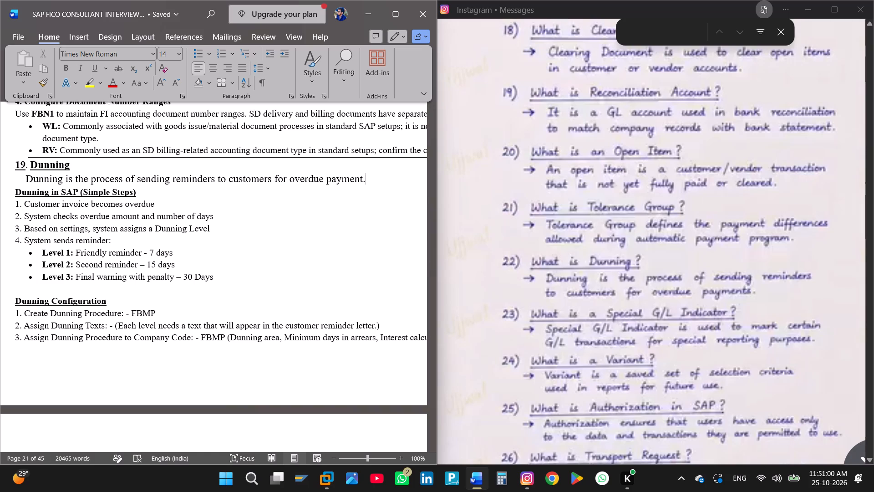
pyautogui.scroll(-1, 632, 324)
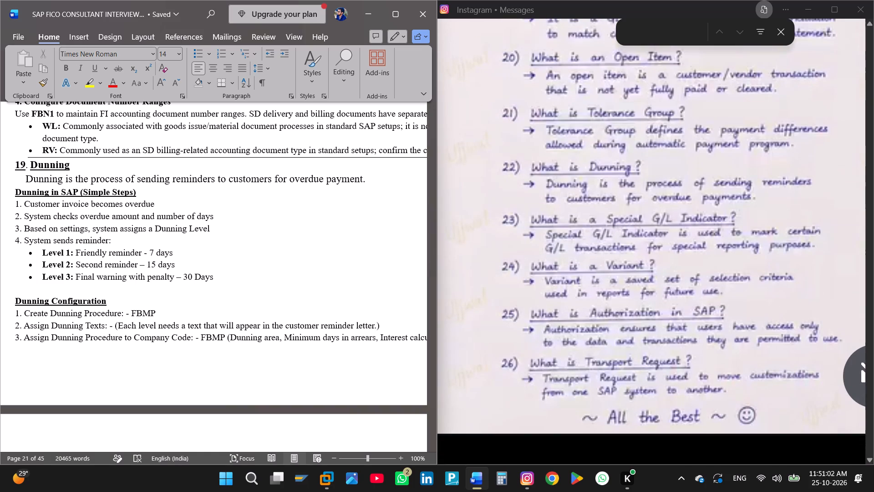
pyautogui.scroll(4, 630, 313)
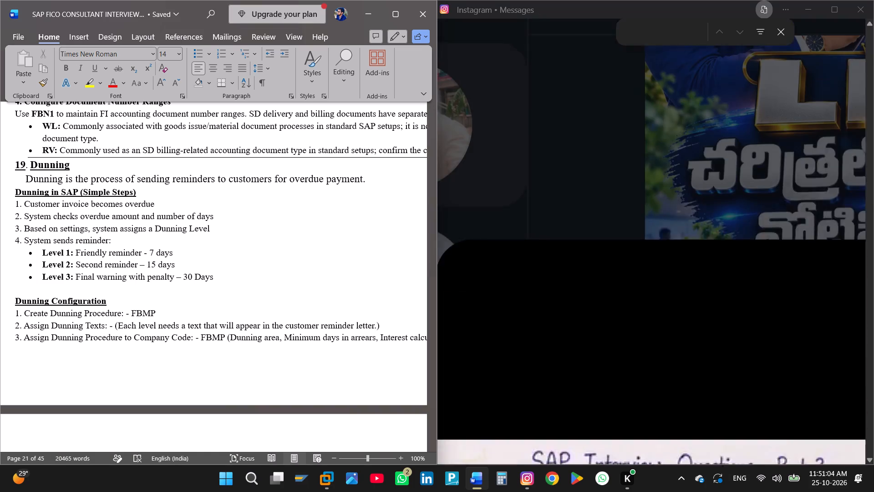
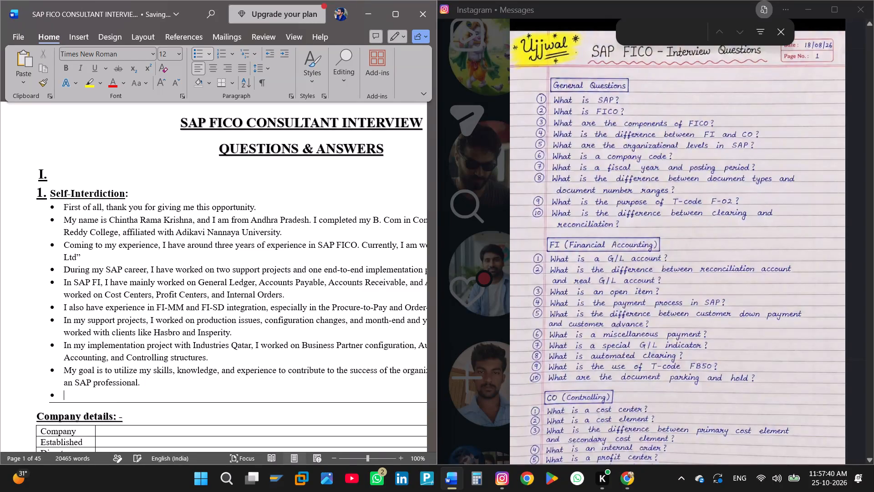
# Remove the bullet from the empty last line of the Self-Interdiction answer, leaving a plain blank line.
pyautogui.press('BackSpace')
pyautogui.press('BackSpace')
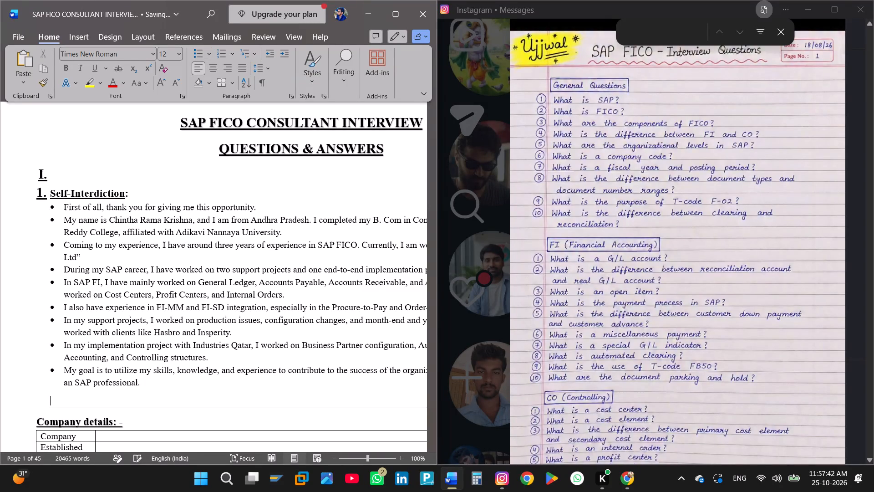
# Add a blank line after the answers to questions 2, 3 and 4, on joining the company, strengths and weakness.
pyautogui.scroll(-1, 356, 344)
pyautogui.scroll(-1, 214, 342)
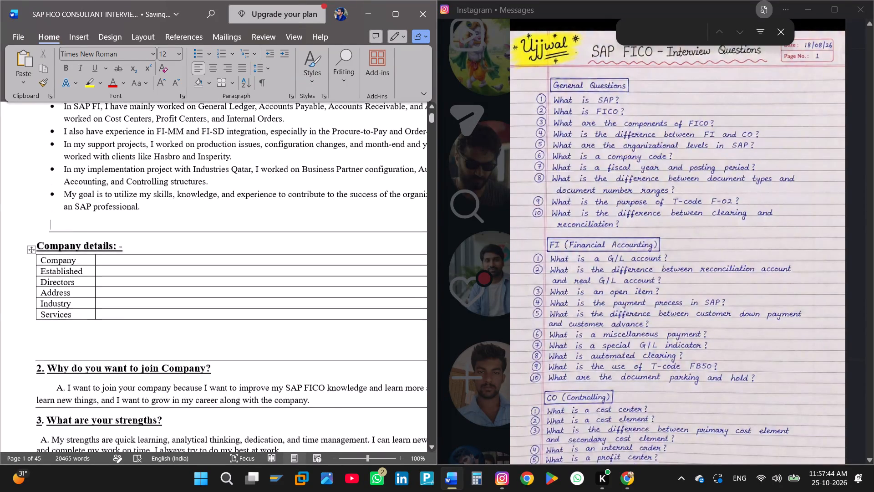
pyautogui.scroll(-1, 214, 342)
pyautogui.click(316, 282)
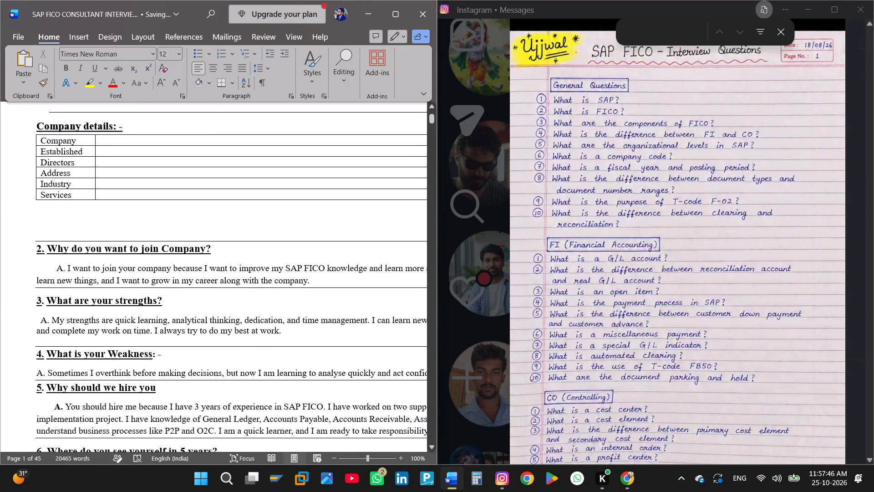
pyautogui.press('Return')
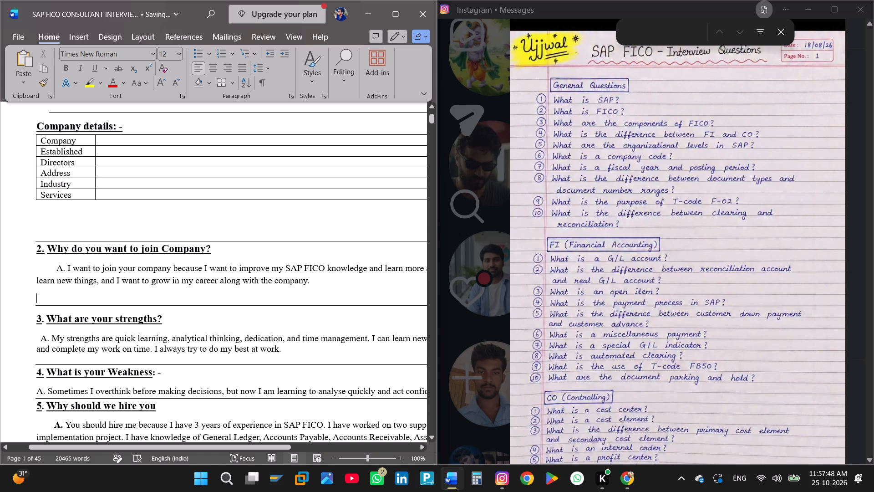
pyautogui.click(287, 348)
pyautogui.press('Return')
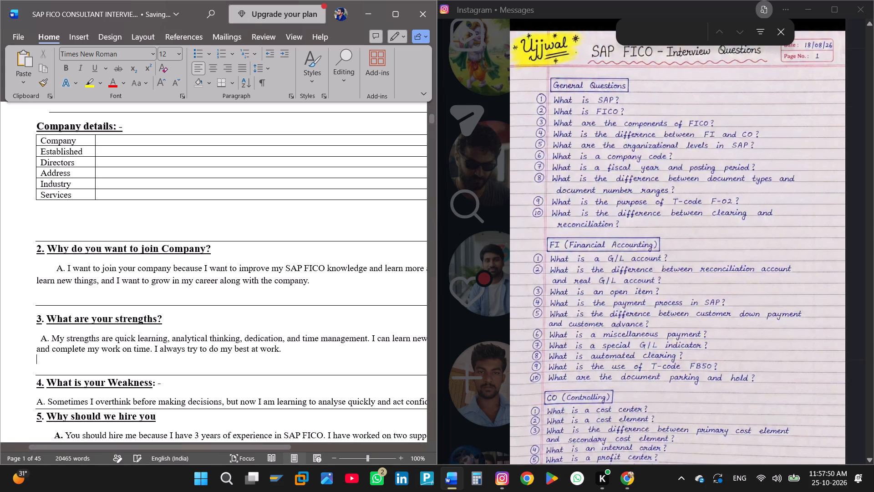
pyautogui.scroll(-1, 217, 372)
pyautogui.hscroll(-2, 251, 304)
pyautogui.click(250, 297)
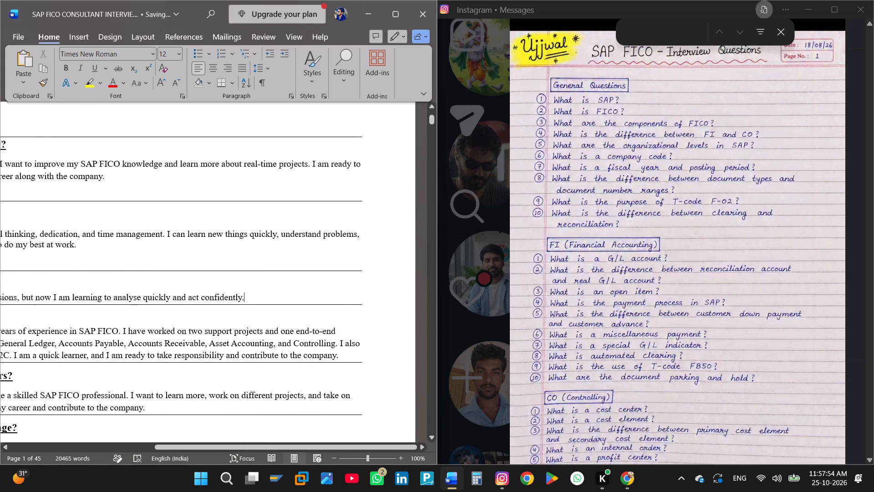
pyautogui.press('Return')
# Add a blank line after the answers to question 5, "Why should we hire you", and question 6, "Where do you see yourself in 5 years?".
pyautogui.scroll(-1, 250, 297)
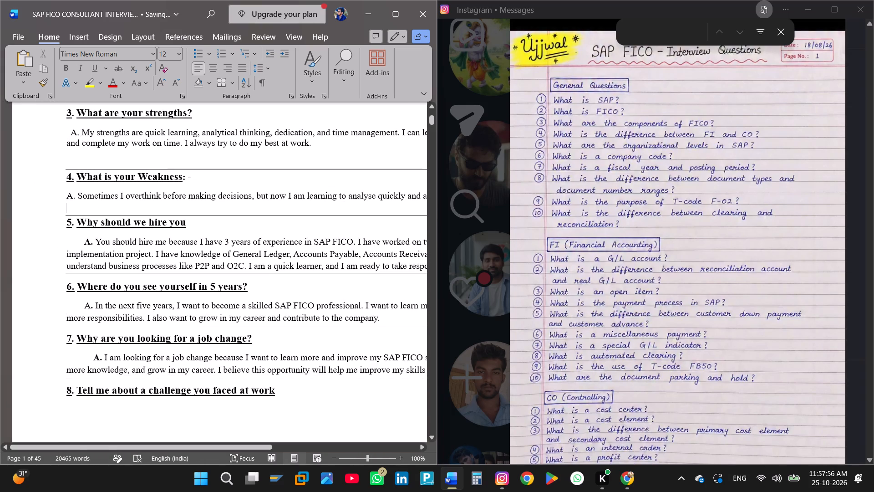
pyautogui.hscroll(-1, 301, 263)
pyautogui.click(419, 266)
pyautogui.press('Return')
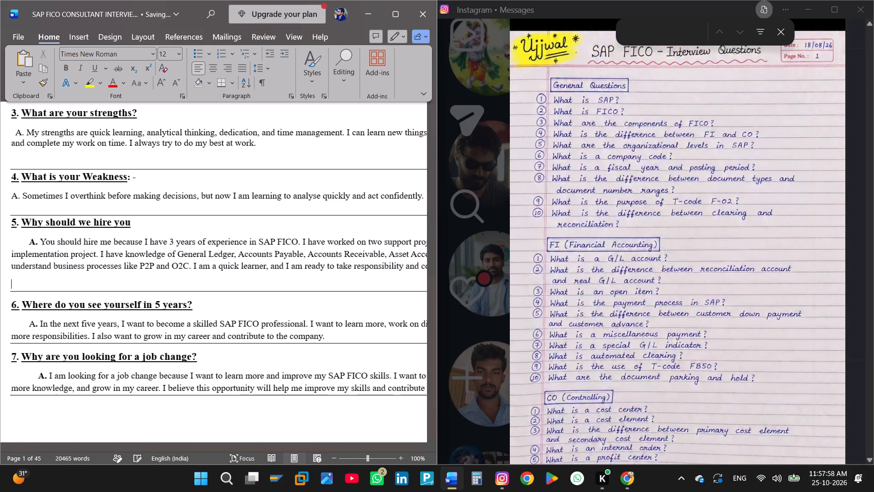
pyautogui.scroll(-1, 304, 292)
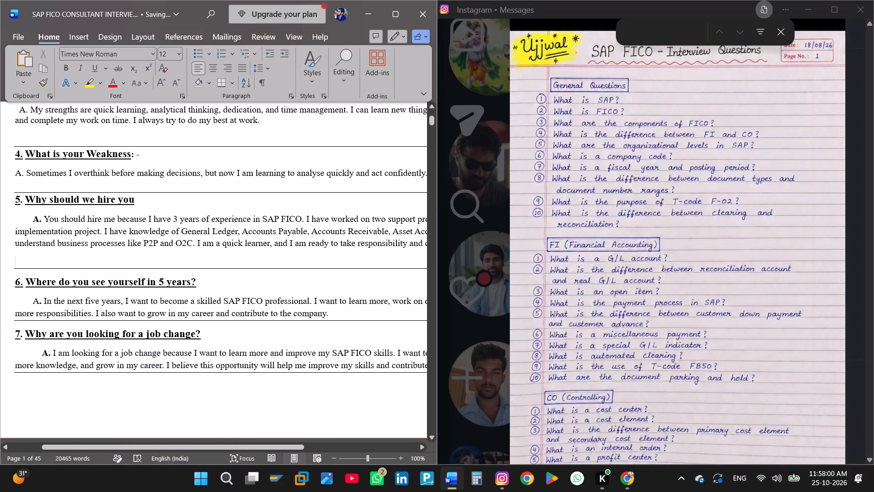
pyautogui.click(335, 313)
pyautogui.press('Return')
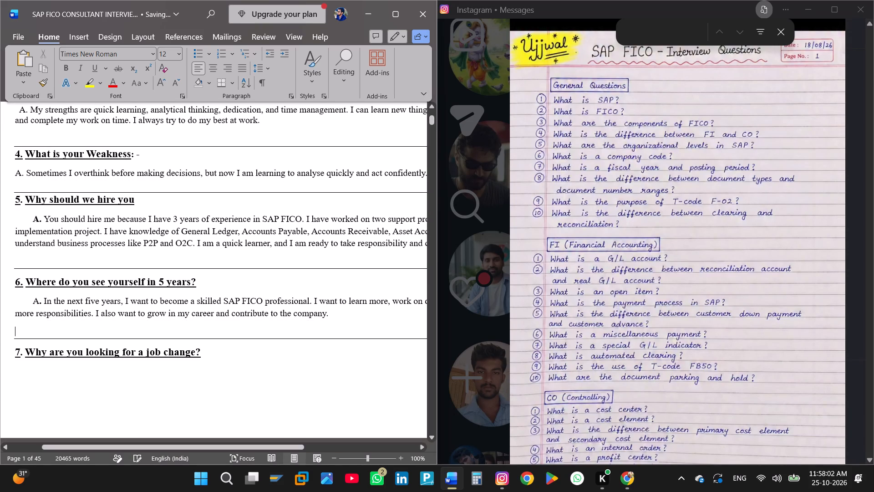
# Add a blank line after the answers to question 7 on the job change and question 8 on a challenge faced at work.
pyautogui.scroll(-3, 216, 296)
pyautogui.hscroll(-1, 216, 296)
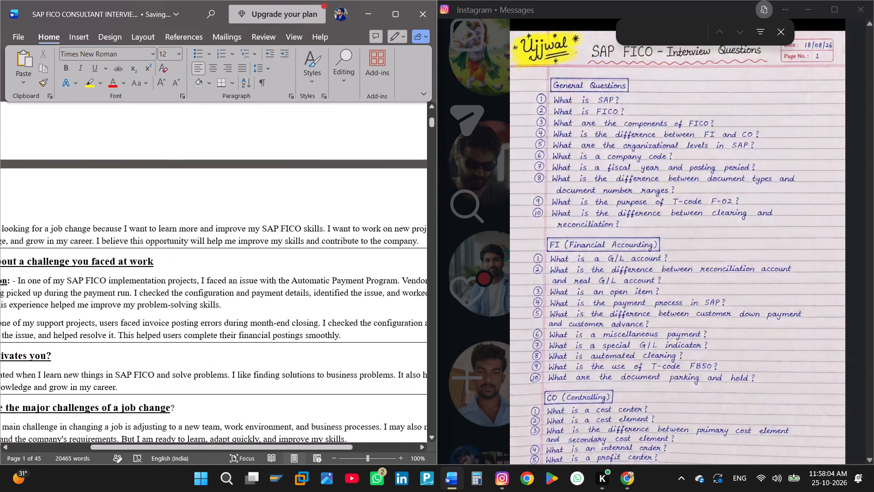
pyautogui.click(416, 241)
pyautogui.press('Return')
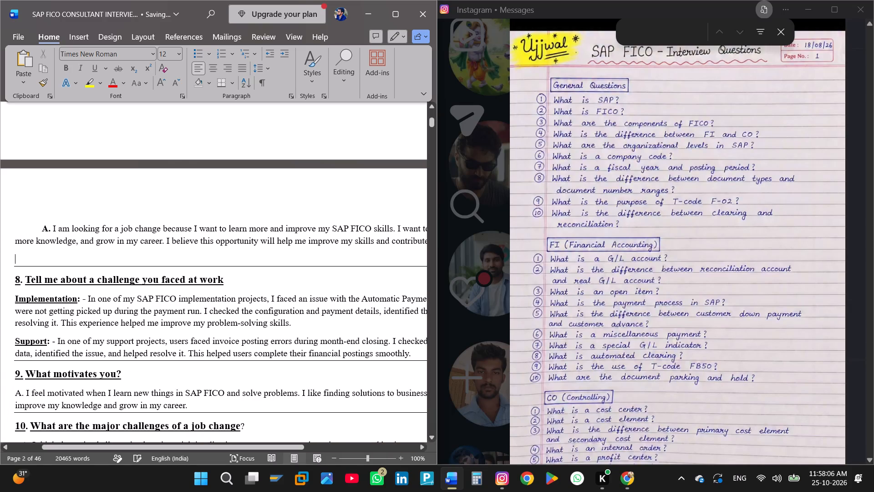
pyautogui.click(420, 354)
pyautogui.press('Return')
pyautogui.scroll(-1, 278, 374)
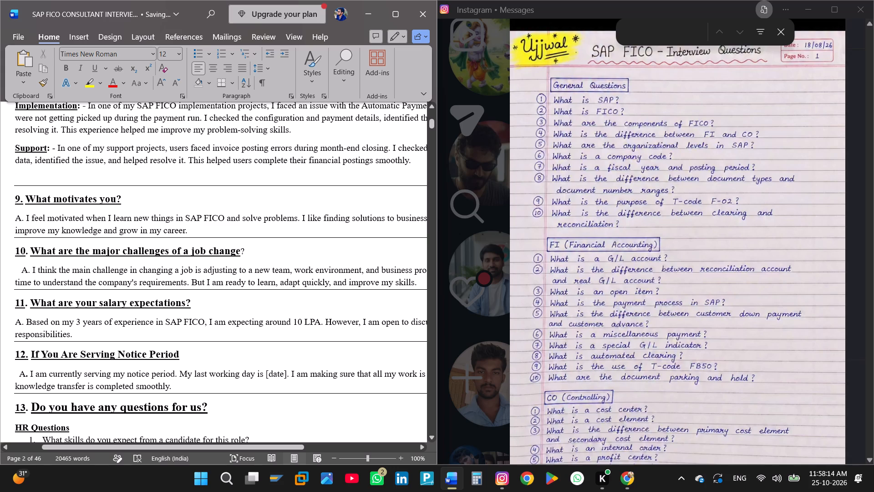
# Insert a blank line after the answer to question 9, "What motivates you?", in the interview document.
pyautogui.click(192, 230)
pyautogui.press('Return')
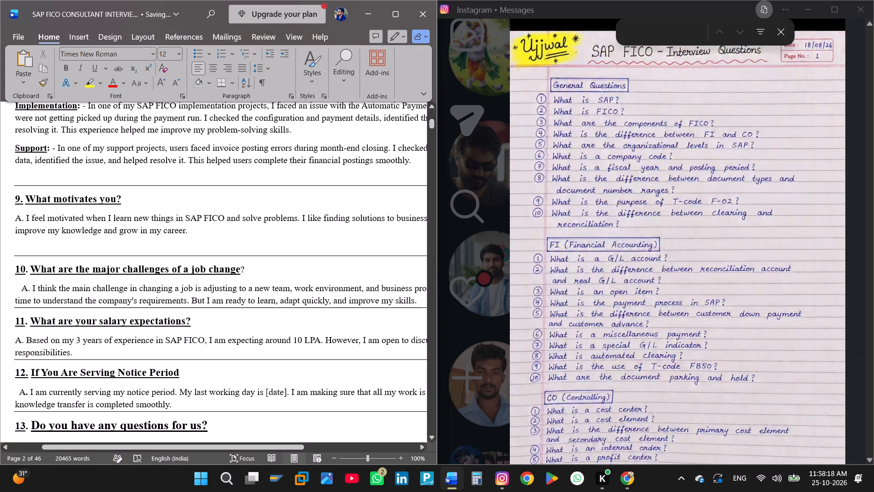
# Insert a blank line after each of the answers to questions 10, 11 and 12 in the interview document.
pyautogui.click(418, 301)
pyautogui.press('Return')
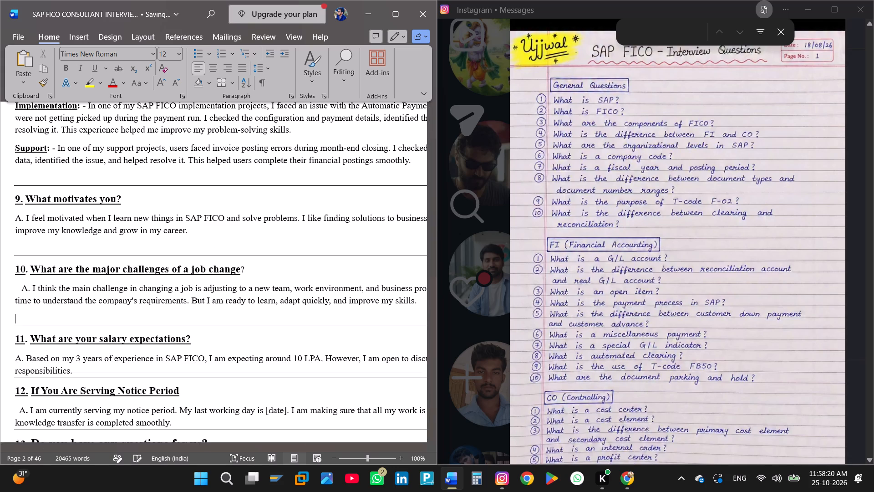
pyautogui.click(87, 373)
pyautogui.press('Return')
pyautogui.scroll(-1, 87, 373)
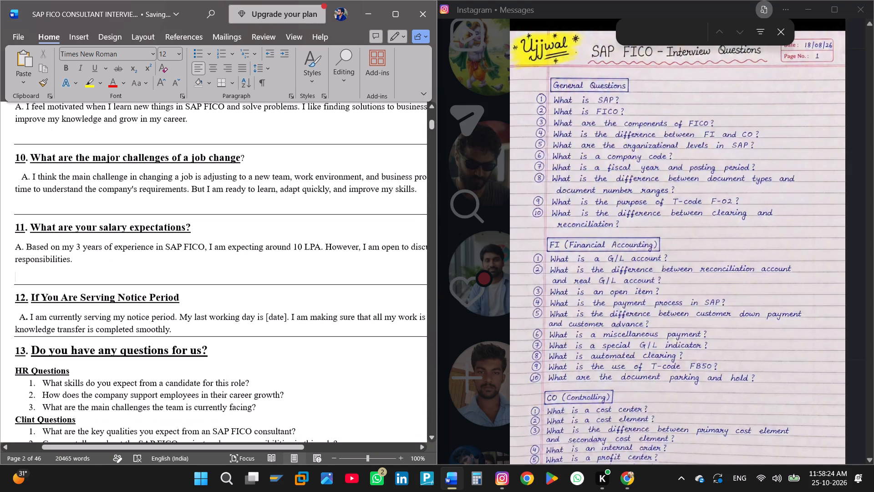
pyautogui.click(177, 330)
pyautogui.press('Return')
# Add a blank, unnumbered line after the last "Clint Questions" item under question 13.
pyautogui.scroll(-1, 177, 330)
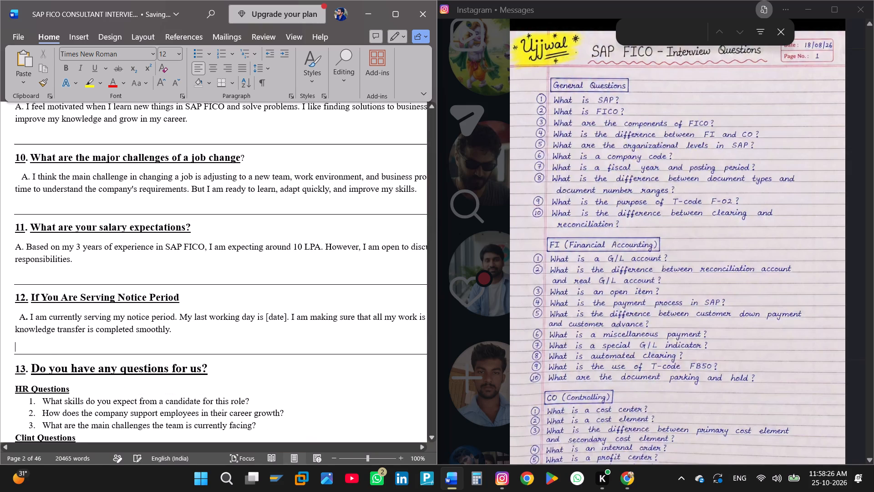
pyautogui.scroll(-1, 177, 330)
pyautogui.click(286, 341)
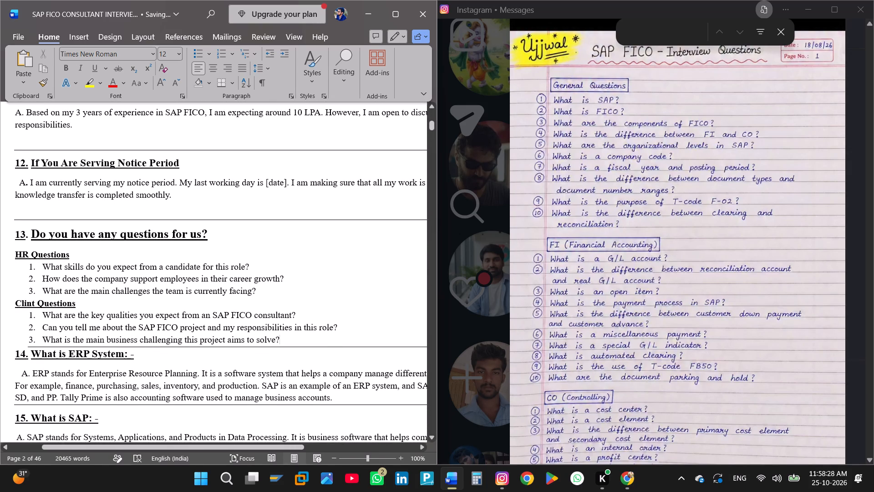
pyautogui.press('Return')
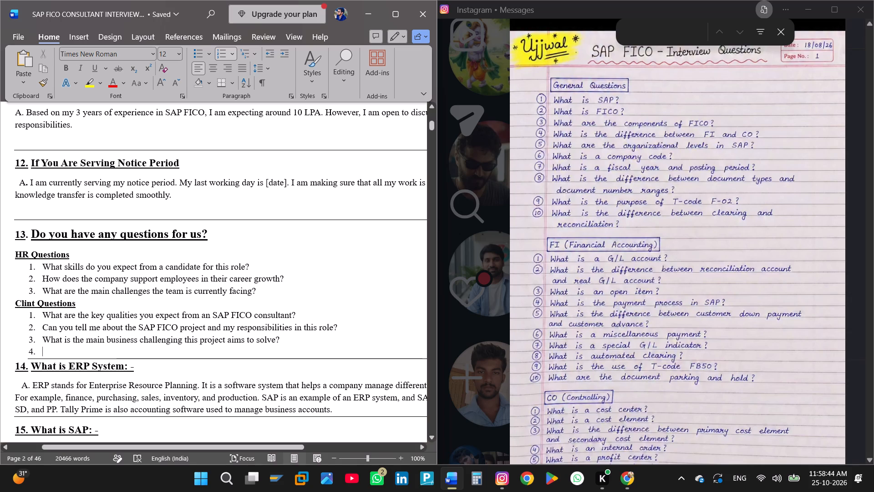
pyautogui.press('BackSpace')
pyautogui.press('BackSpace')
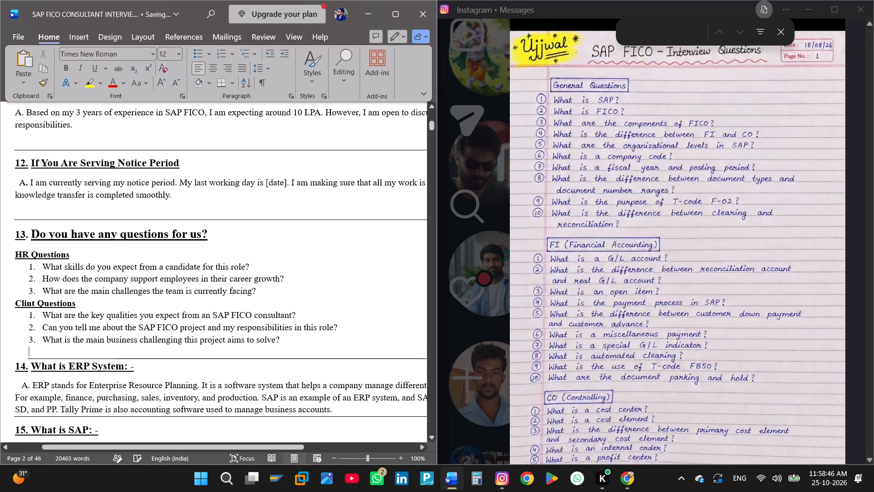
# Insert a blank line after each of the answers to questions 14, 15 and 16, covering ERP System, SAP and SAP FICO.
pyautogui.scroll(-1, 228, 389)
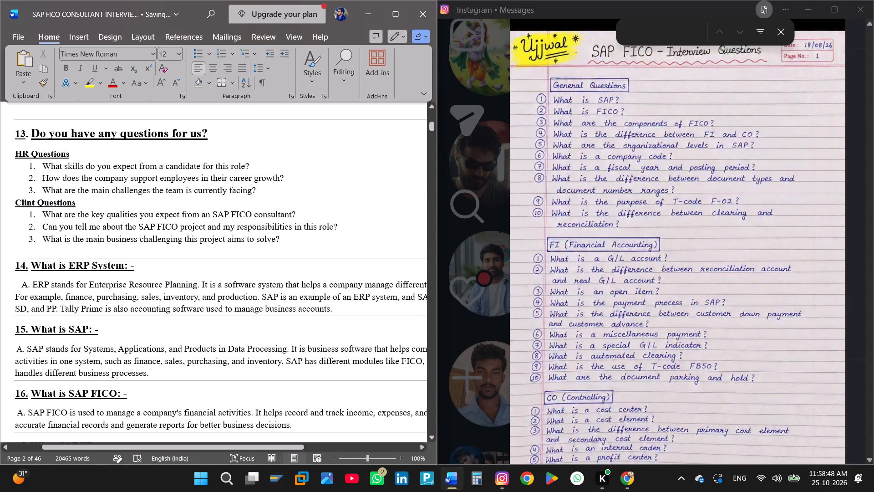
pyautogui.click(337, 311)
pyautogui.press('Return')
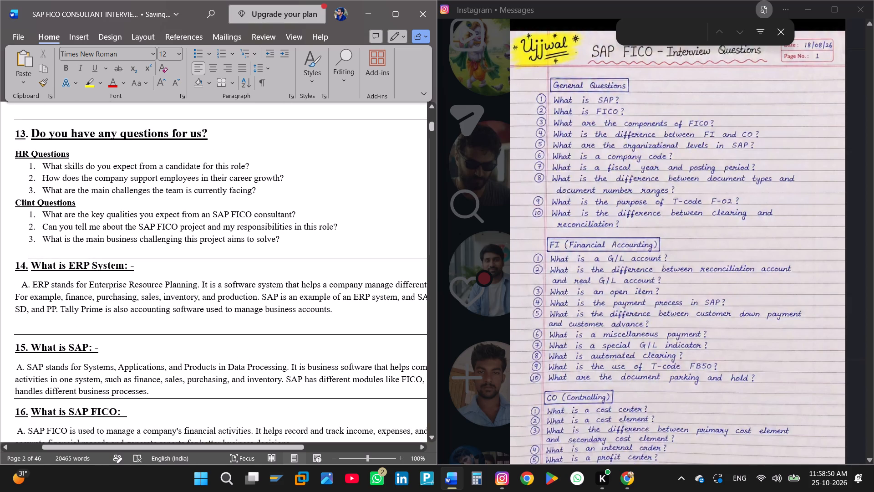
pyautogui.click(158, 392)
pyautogui.press('Return')
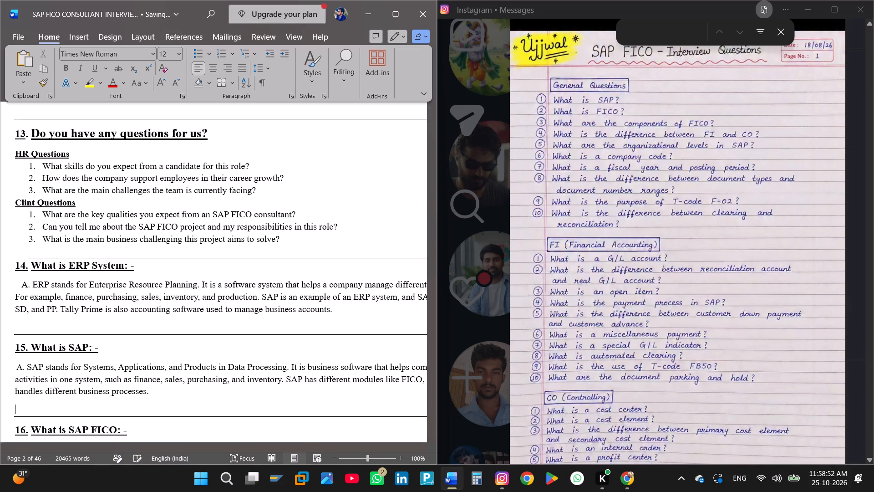
pyautogui.scroll(-1, 158, 392)
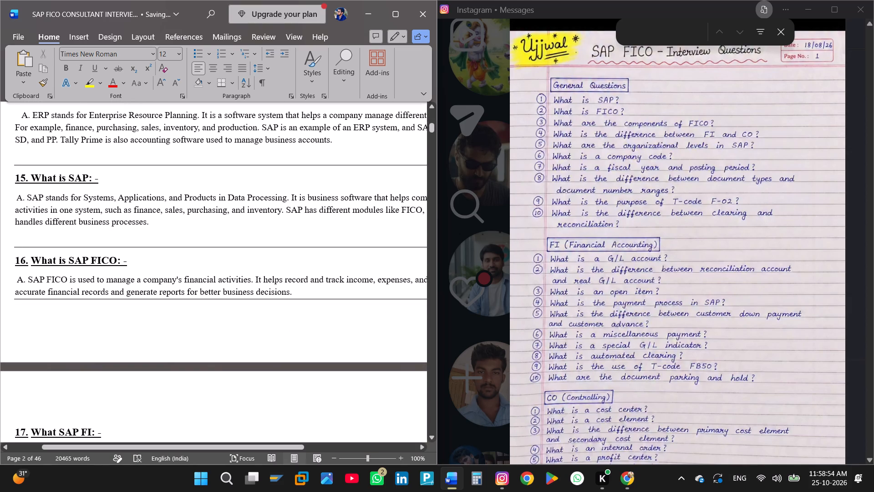
pyautogui.click(295, 292)
pyautogui.press('Return')
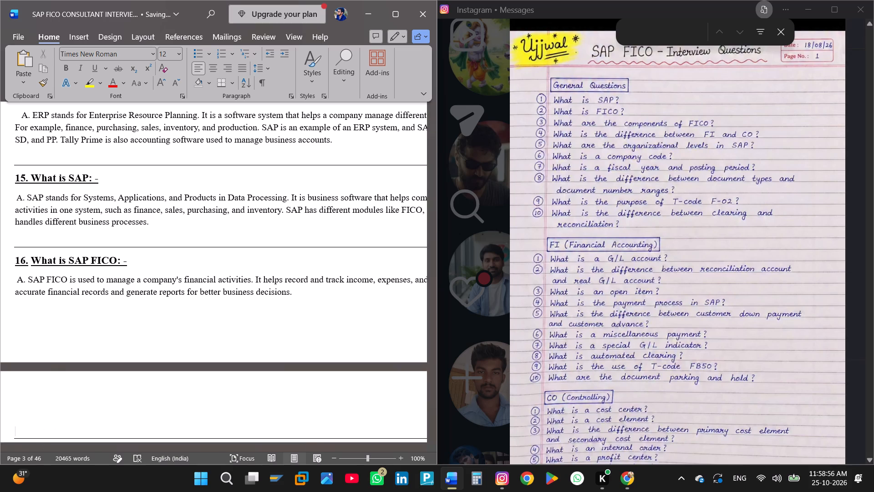
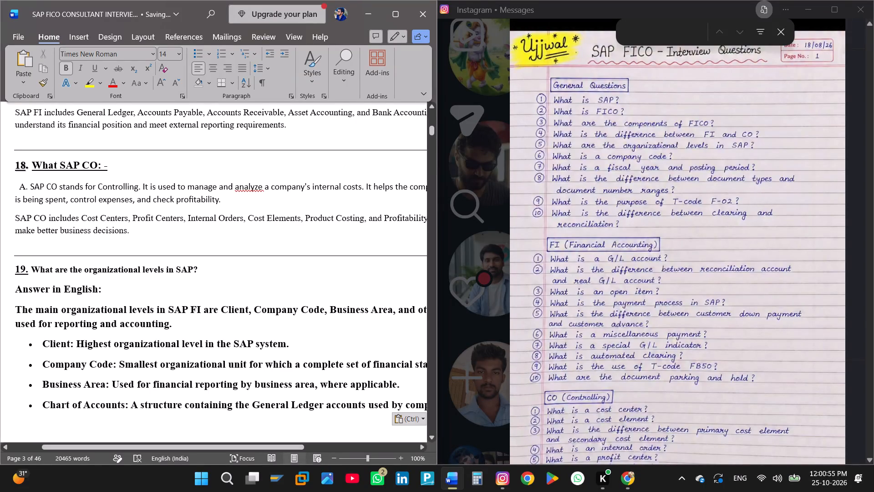
# Underline the question 19 heading "What are the organizational levels in SAP?" and enlarge it to 14 pt.
pyautogui.moveTo(33, 269); pyautogui.dragTo(203, 265)
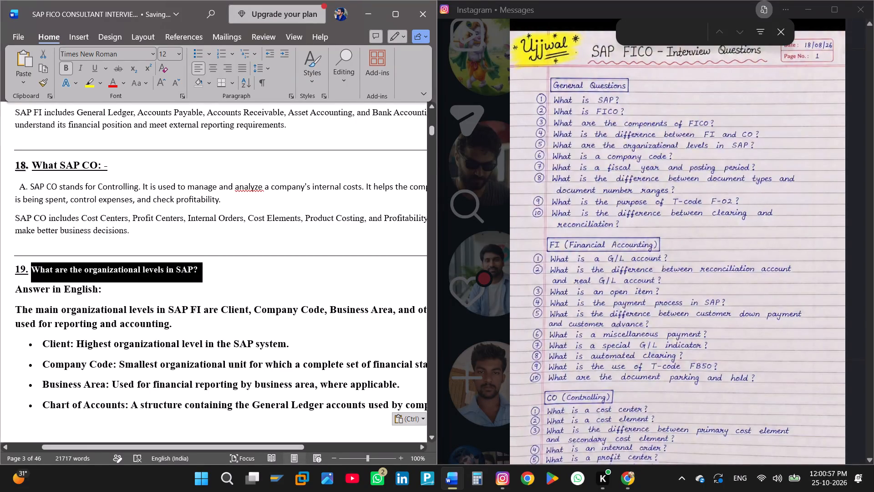
pyautogui.click(93, 72)
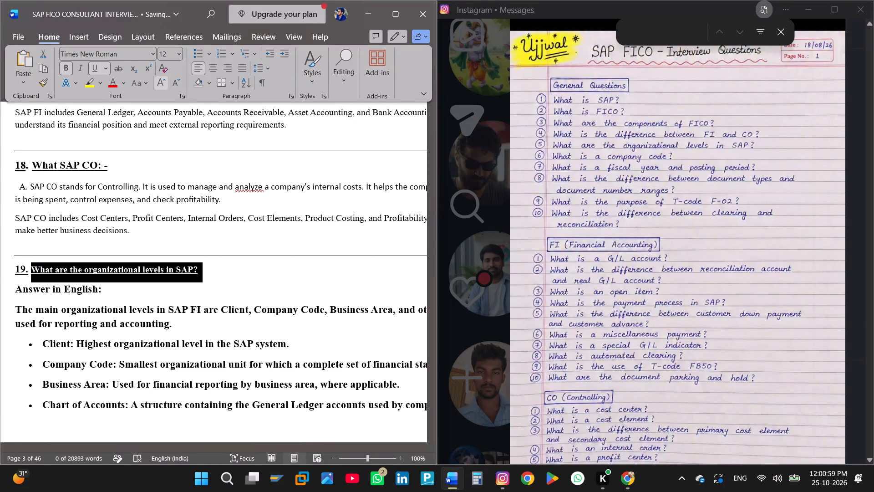
pyautogui.click(160, 83)
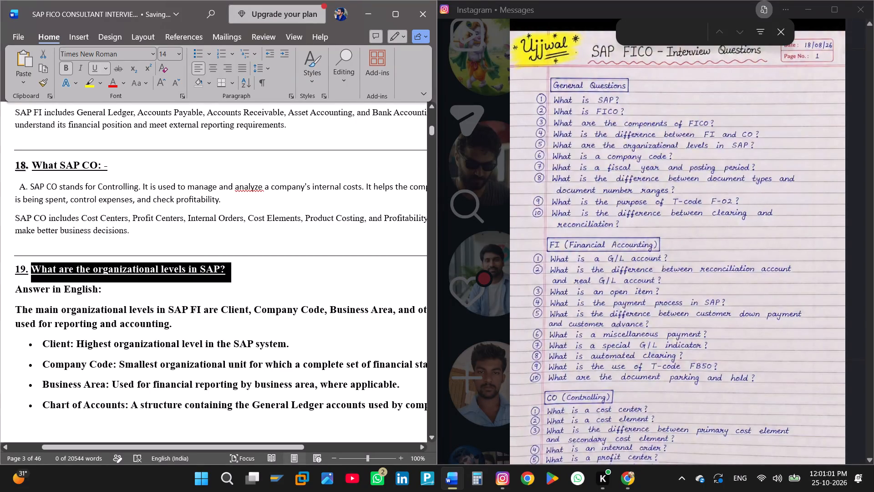
# Delete the "Answer in English:" line under question 19.
pyautogui.moveTo(15, 292); pyautogui.dragTo(105, 290)
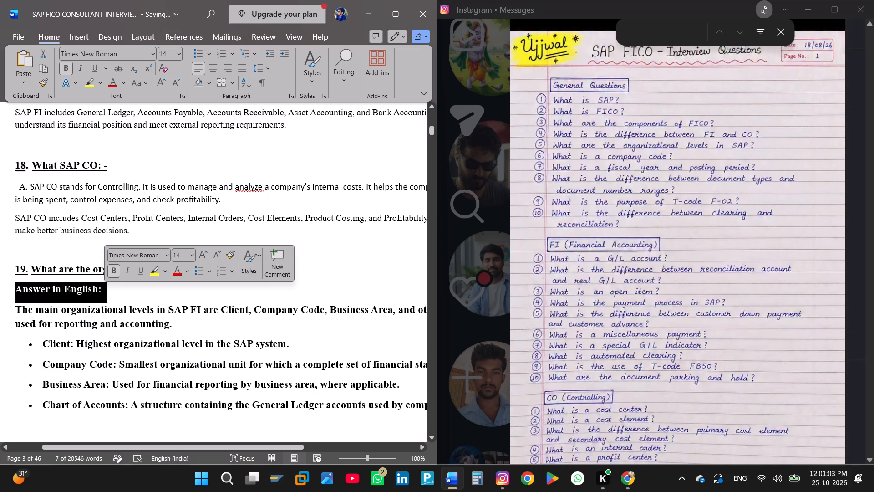
pyautogui.press('BackSpace')
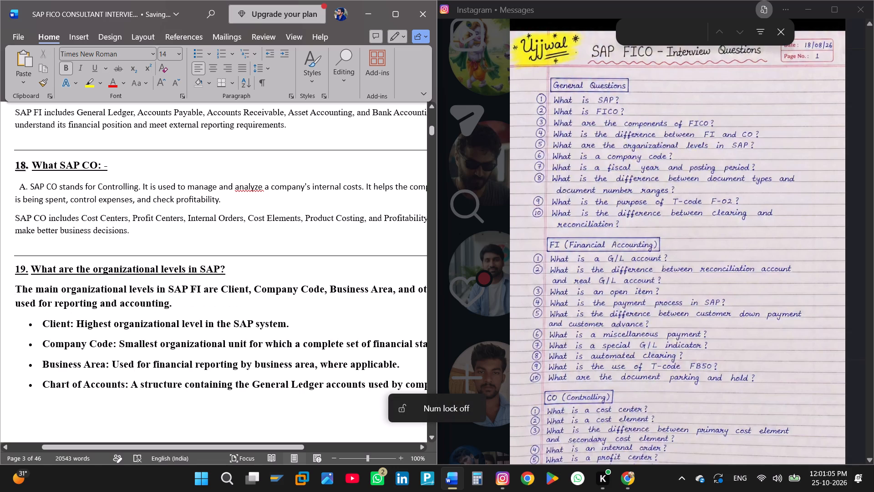
# Remove the bold from question 19's answer paragraph and its four bullets, and reduce their text to 12 pt.
pyautogui.moveTo(14, 287); pyautogui.dragTo(420, 388)
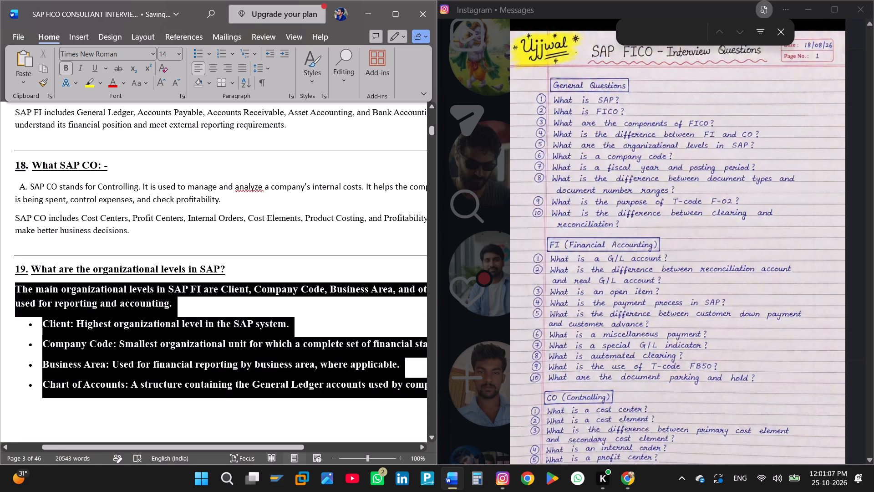
pyautogui.moveTo(420, 388); pyautogui.dragTo(344, 389)
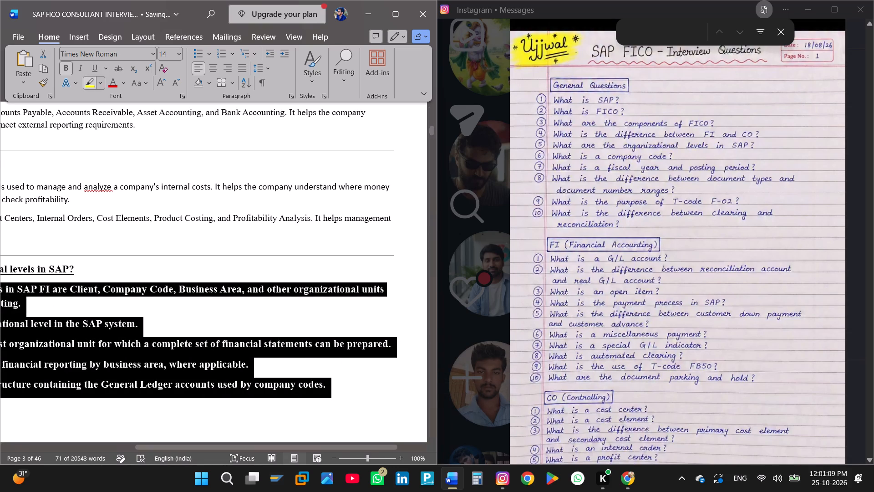
pyautogui.click(65, 69)
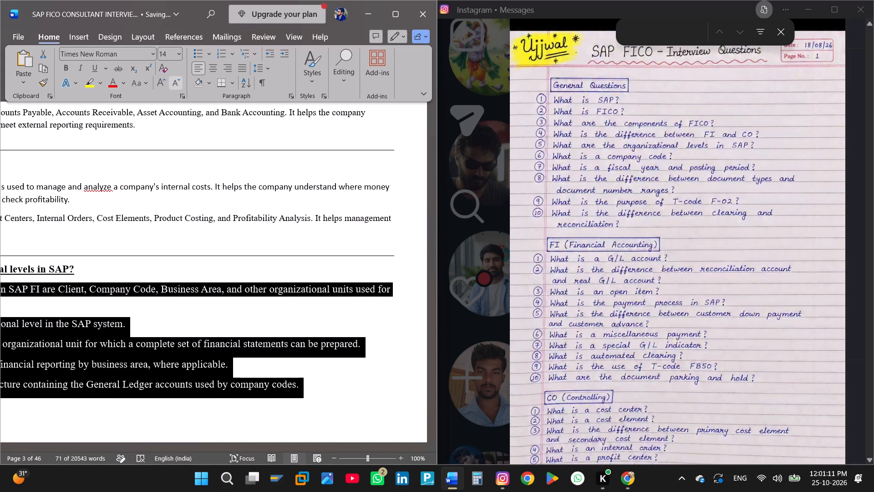
pyautogui.click(176, 82)
# Insert a horizontal divider line beneath the last bullet of question 19's answer, "Chart of Accounts".
pyautogui.hscroll(1, 208, 293)
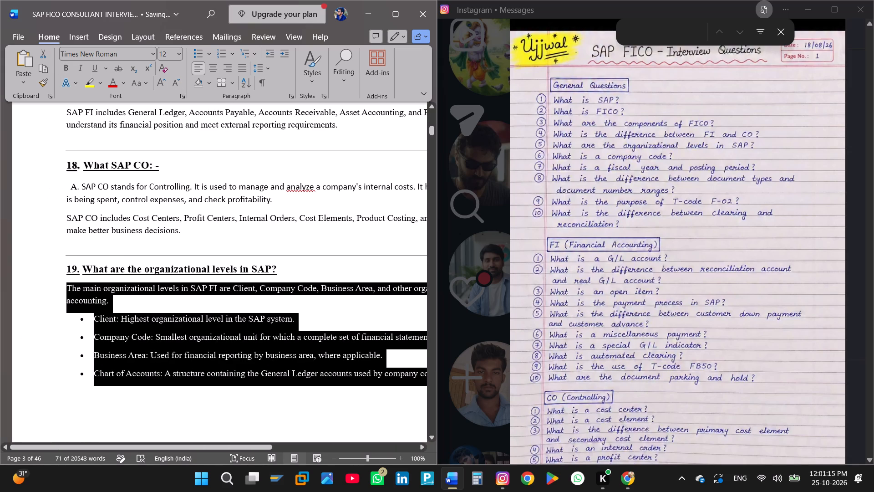
pyautogui.click(153, 412)
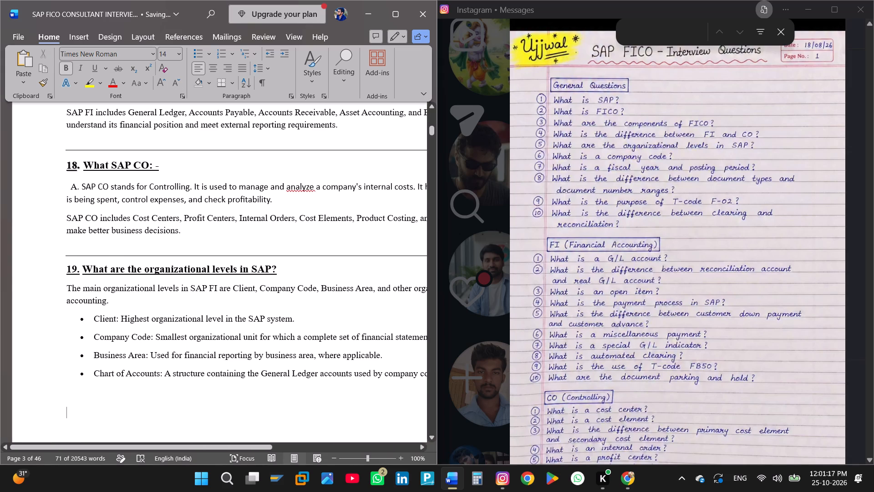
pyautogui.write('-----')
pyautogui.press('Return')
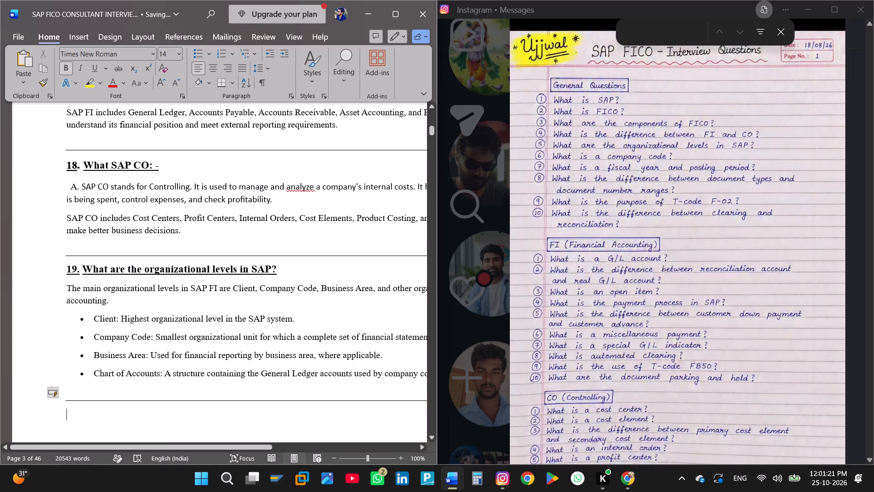
# Number the heading "What is SAP Project: -" as "20.".
pyautogui.scroll(-1, 143, 388)
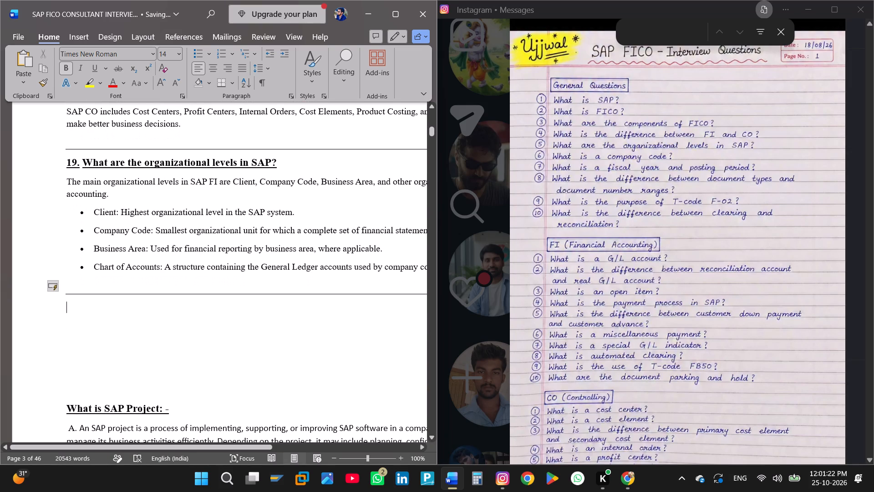
pyautogui.click(66, 407)
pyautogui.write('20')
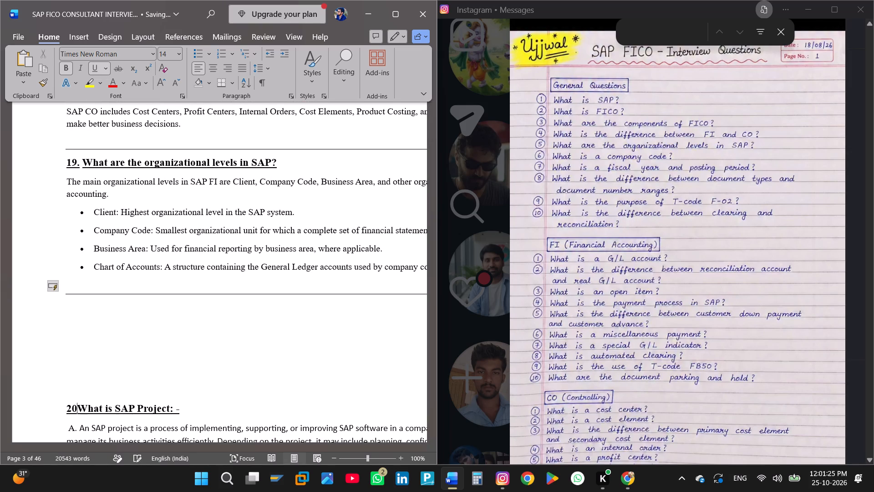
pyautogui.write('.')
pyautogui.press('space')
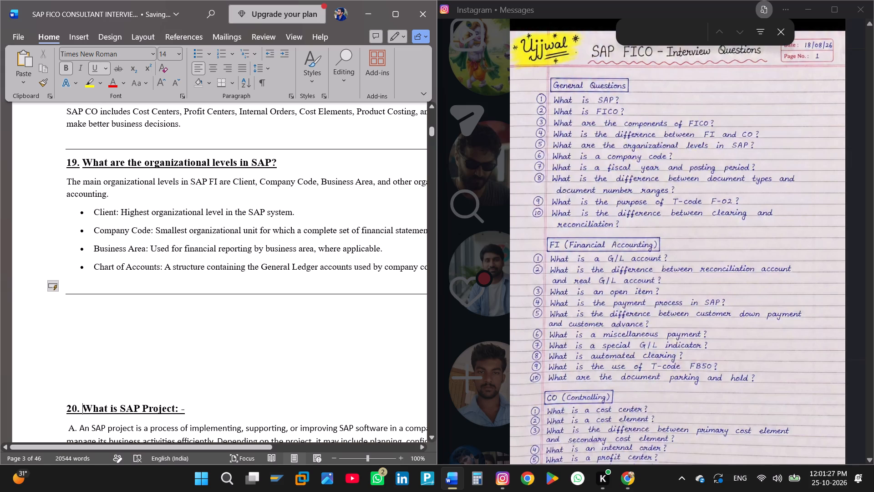
# Remove the surplus blank lines between the divider under question 19 and the "What is SAP Project" heading.
pyautogui.click(66, 408)
pyautogui.press('BackSpace')
pyautogui.press('BackSpace')
pyautogui.press('BackSpace')
pyautogui.press('BackSpace')
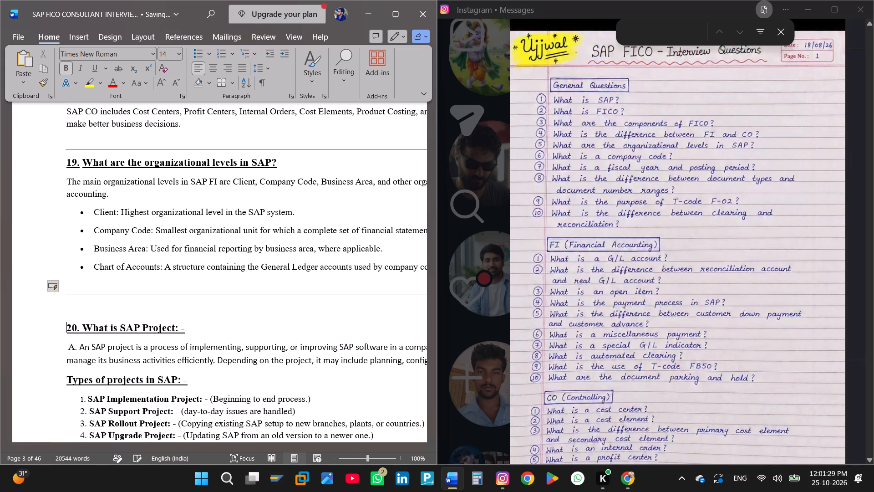
pyautogui.press('BackSpace')
# Insert a blank line after the "SAP Testing Project" item that ends the list of SAP project types.
pyautogui.scroll(-1, 206, 429)
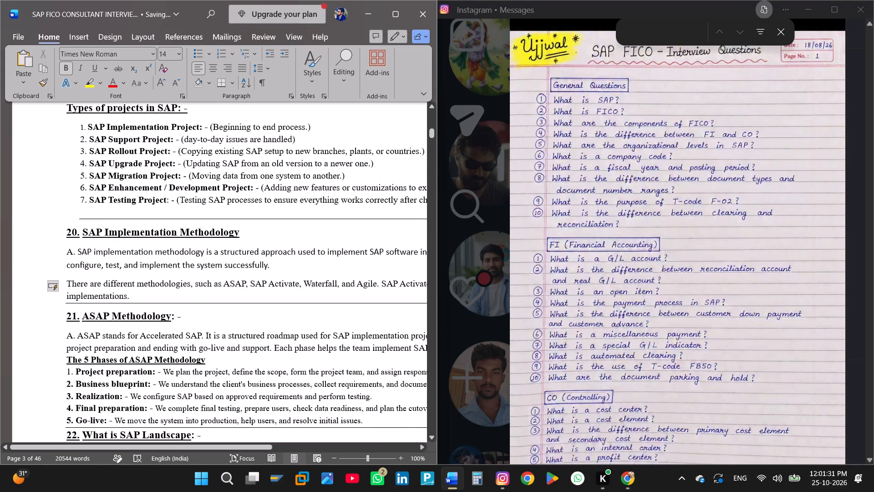
pyautogui.scroll(1, 244, 284)
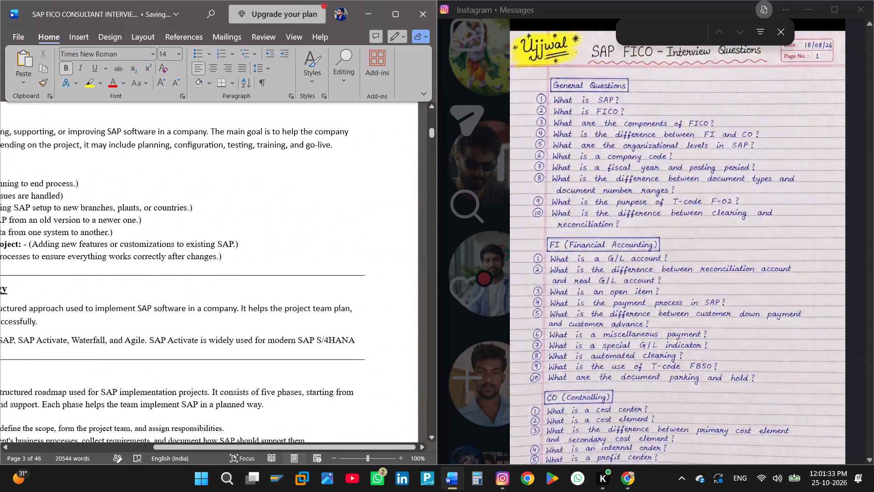
pyautogui.click(226, 259)
pyautogui.press('Return')
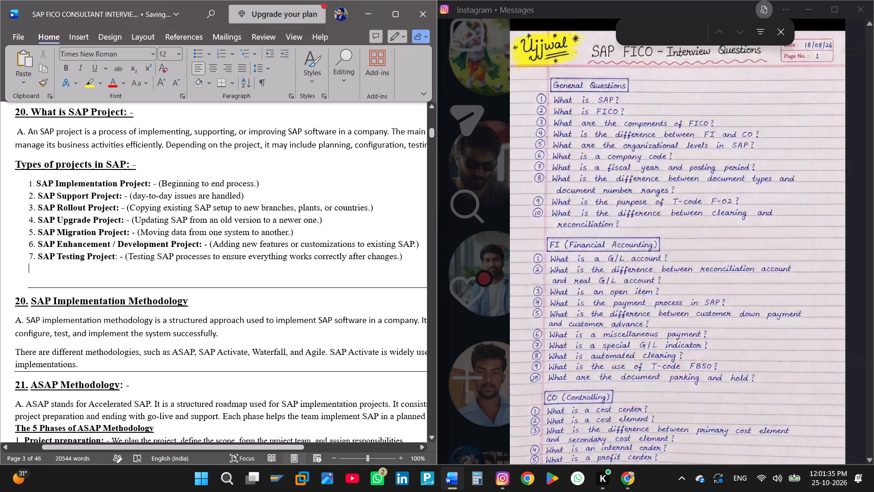
# Renumber the "SAP Implementation Methodology" heading as 21.
pyautogui.scroll(-1, 173, 352)
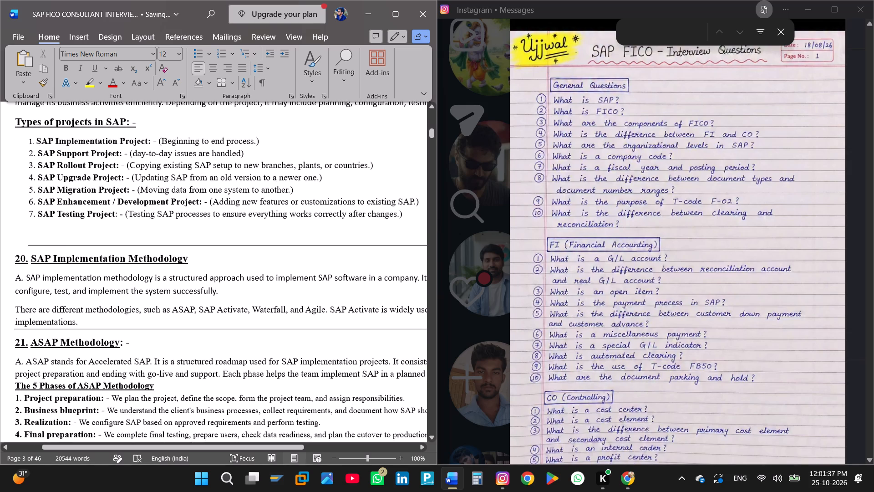
pyautogui.click(25, 261)
pyautogui.press('BackSpace')
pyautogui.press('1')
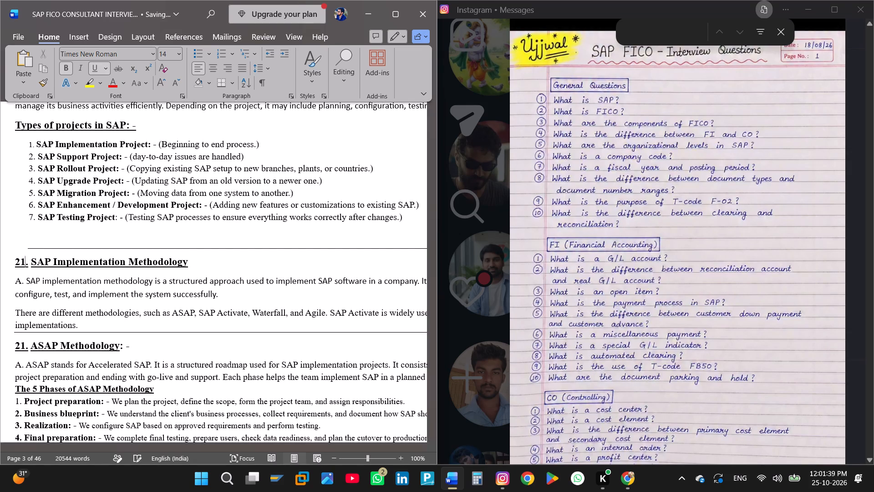
# Insert a blank line after the SAP Implementation Methodology answer, following "implementations.".
pyautogui.click(83, 325)
pyautogui.press('Return')
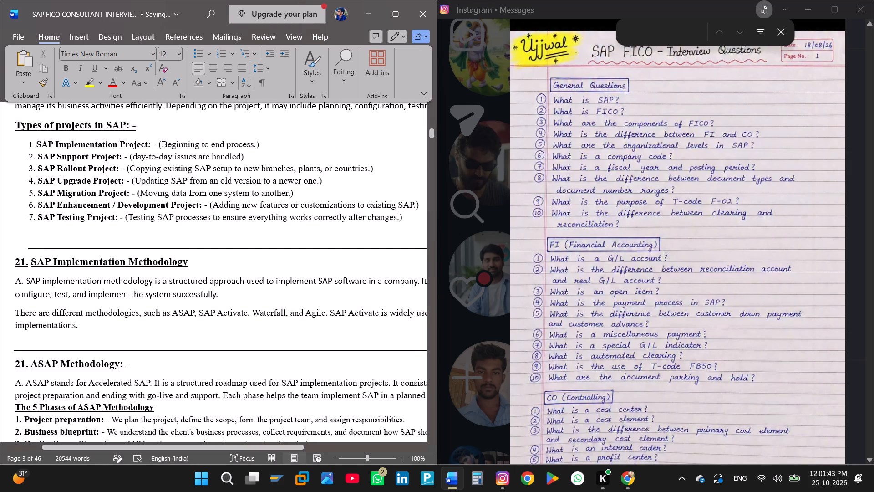
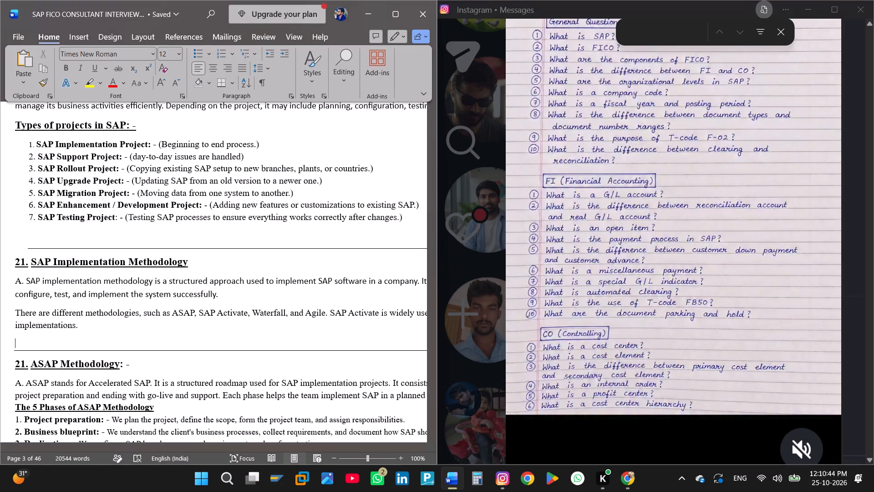
# Review the Financial Accounting and Controlling questions on the handwritten reference sheet in the Instagram messages.
pyautogui.scroll(-2, 604, 320)
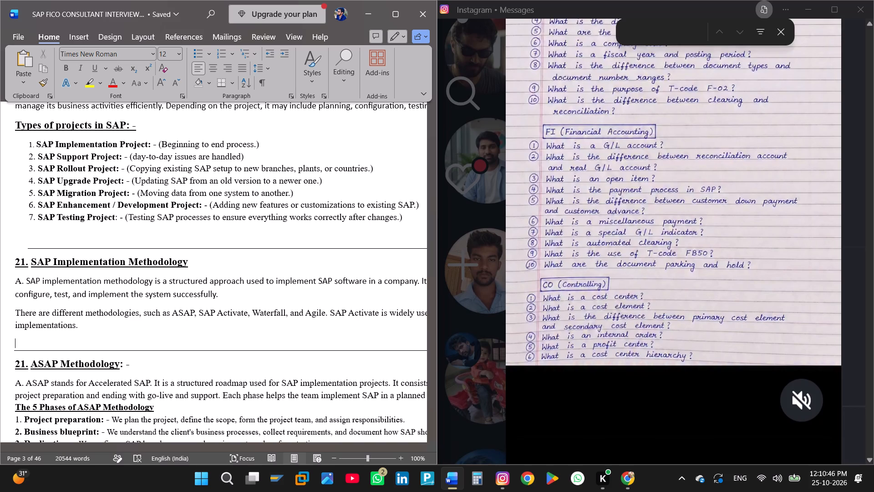
pyautogui.scroll(-1, 604, 320)
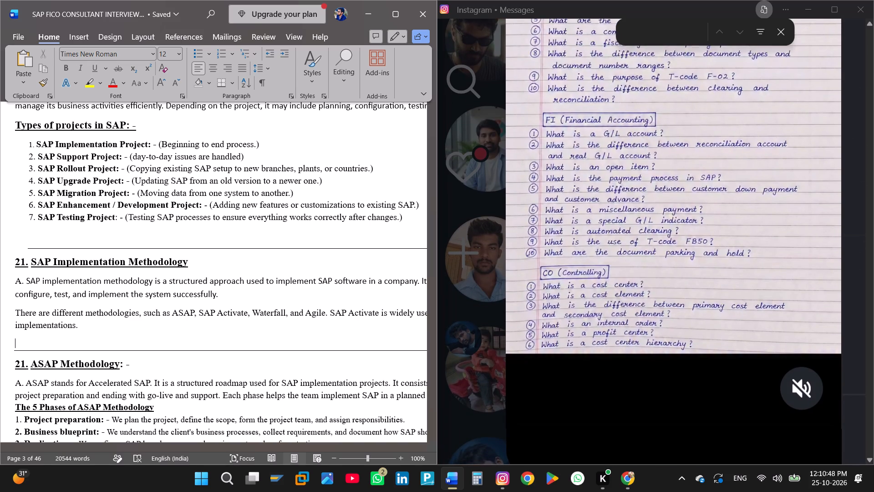
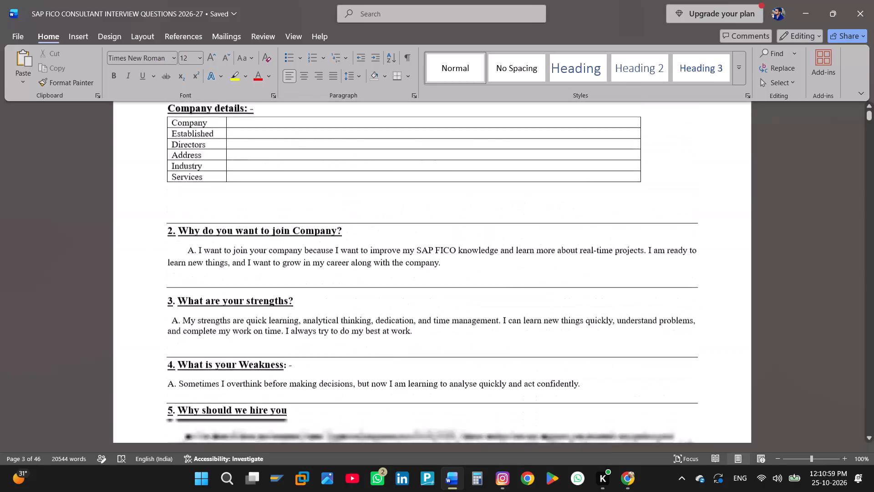
# Insert a blank line below the Go-live phase of the ASAP Methodology answer, before the line separating it from the SAP Landscape question.
pyautogui.scroll(-9, 471, 251)
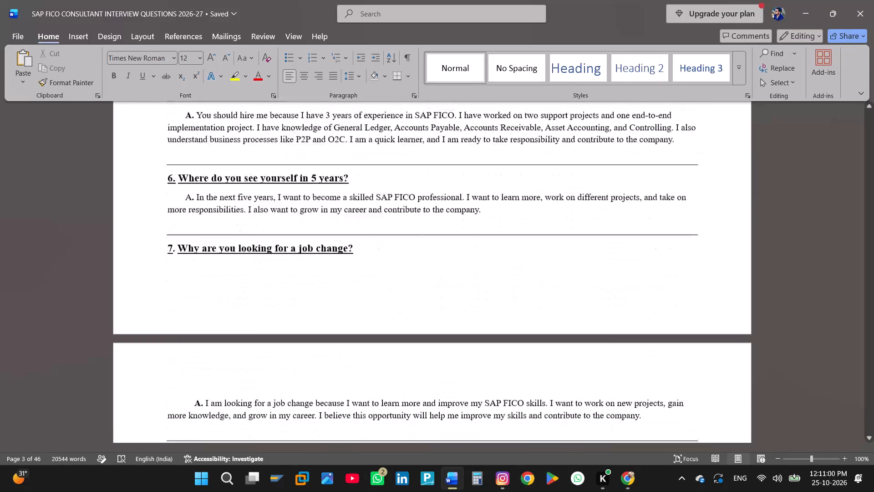
pyautogui.scroll(-3, 471, 251)
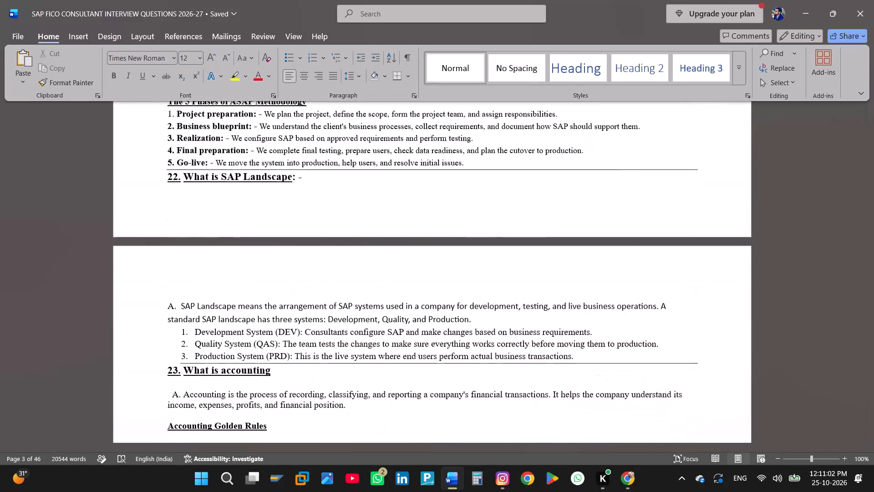
pyautogui.scroll(2, 471, 251)
pyautogui.scroll(-1, 471, 251)
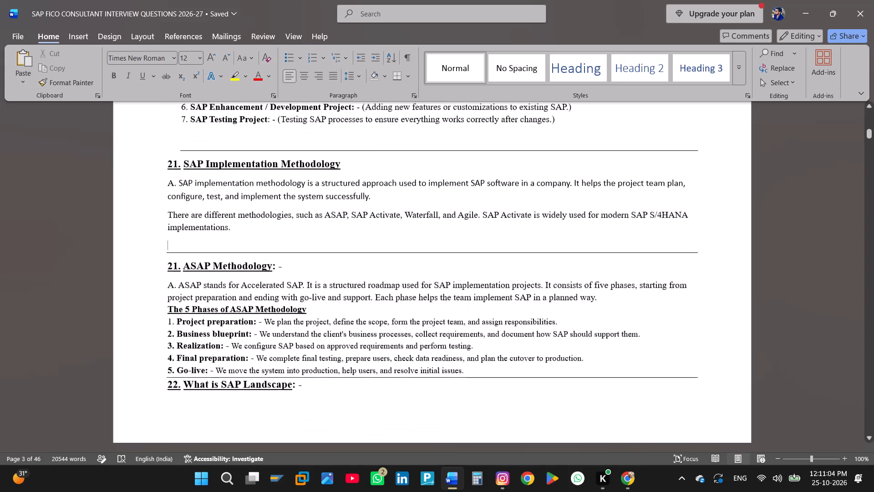
pyautogui.click(469, 369)
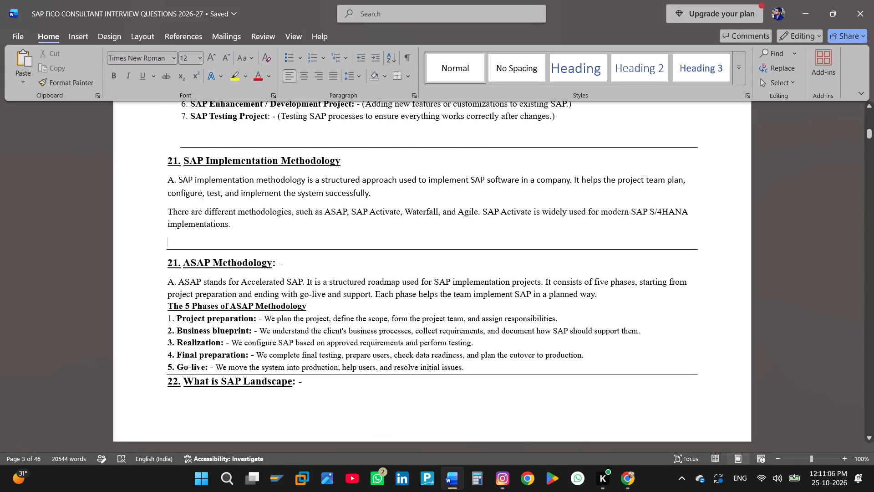
pyautogui.press('Return')
pyautogui.scroll(-1, 368, 381)
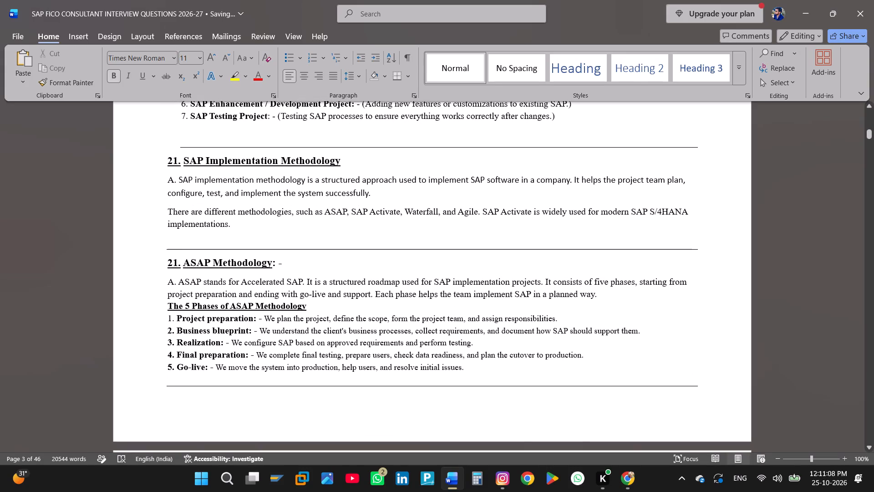
# Insert an unnumbered blank line between question 22's Production System item and the divider above question 23.
pyautogui.scroll(-2, 368, 381)
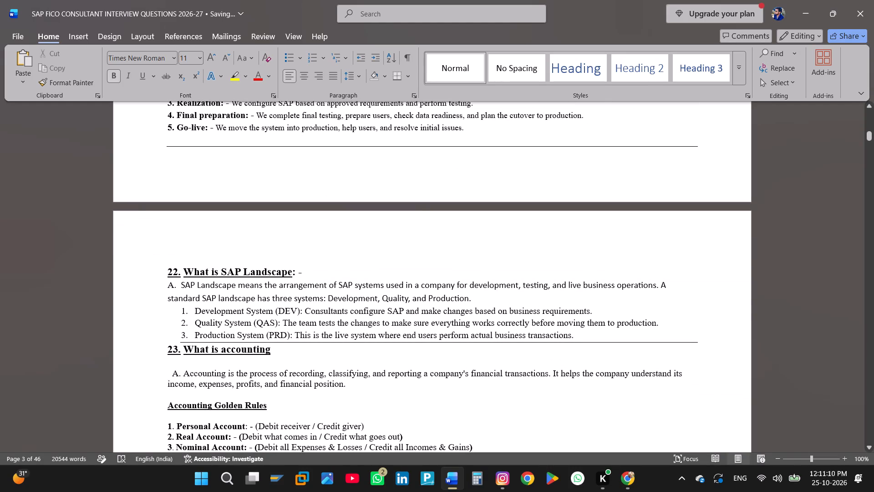
pyautogui.click(581, 334)
pyautogui.press('Return')
pyautogui.press('BackSpace')
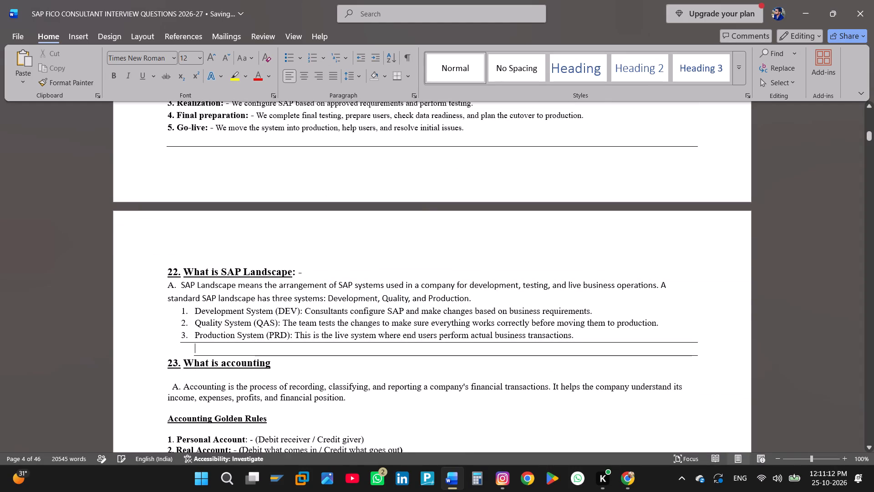
pyautogui.press('BackSpace')
pyautogui.press('BackSpace')
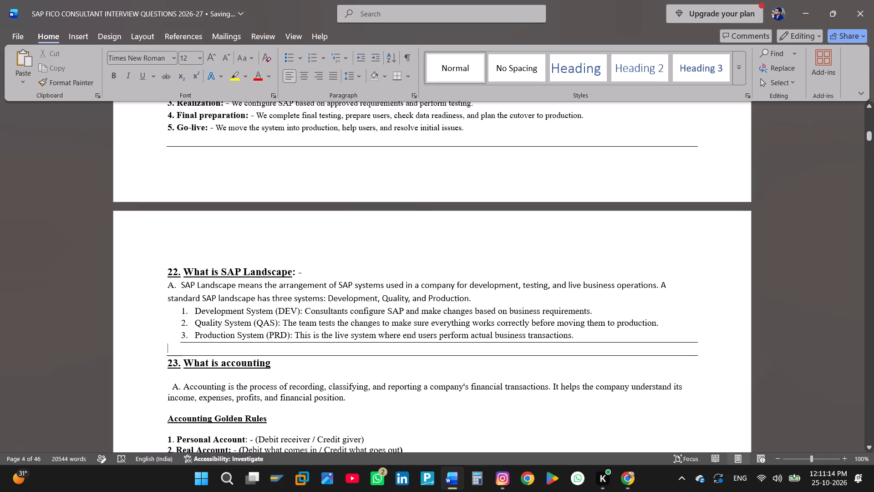
pyautogui.press('BackSpace')
pyautogui.press('Return')
pyautogui.press('BackSpace')
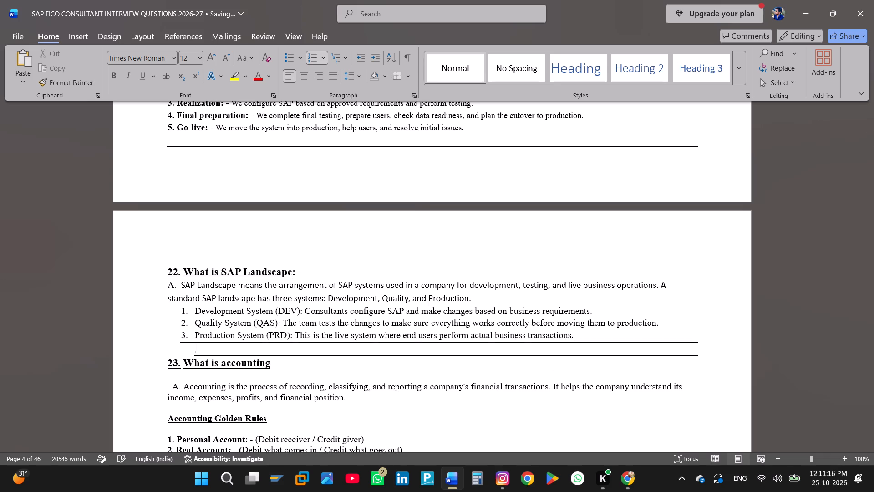
pyautogui.press('BackSpace')
# Add a blank line above the dividers that close question 23 (accounting) and question 24 (t-code).
pyautogui.scroll(-1, 496, 348)
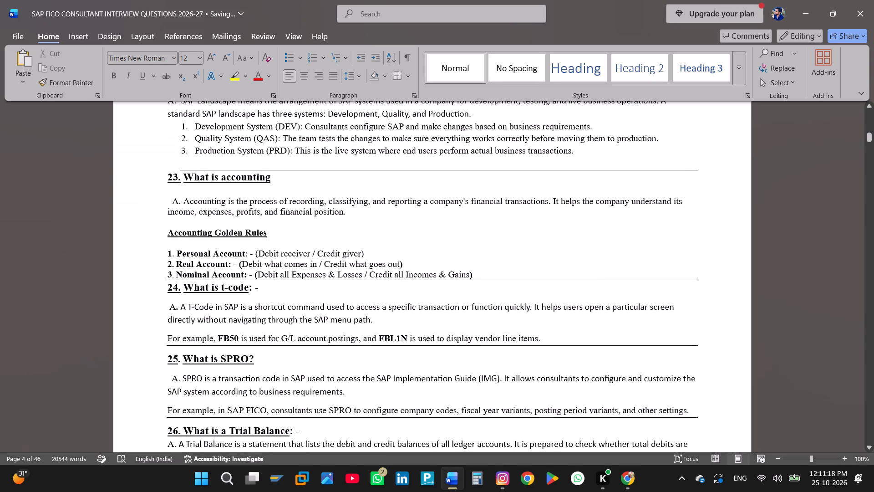
pyautogui.click(482, 272)
pyautogui.press('Return')
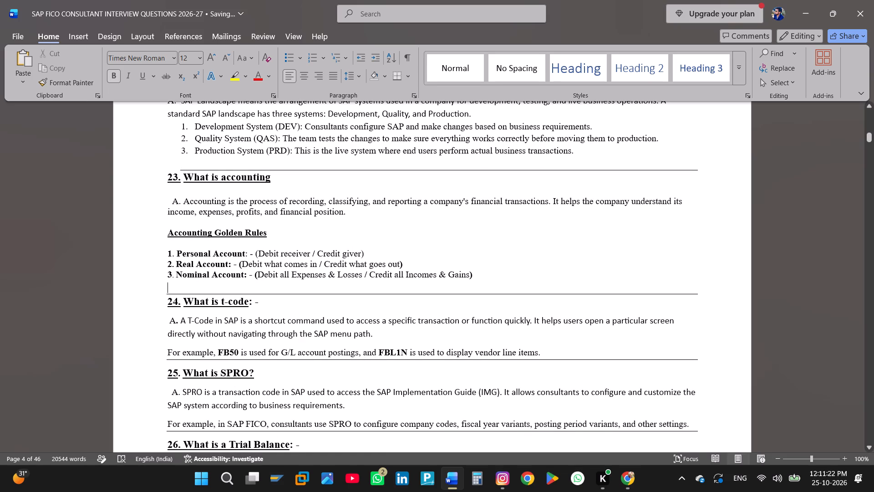
pyautogui.click(549, 355)
pyautogui.press('Return')
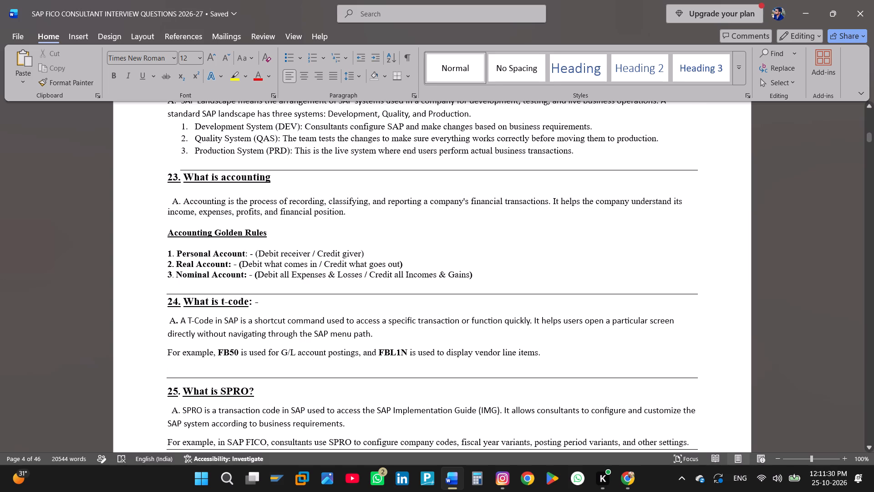
# Add a blank line after the SPRO answer in question 25 and an unnumbered one after question 26's Post-Closing Trial Balance item.
pyautogui.scroll(-1, 604, 367)
pyautogui.click(696, 307)
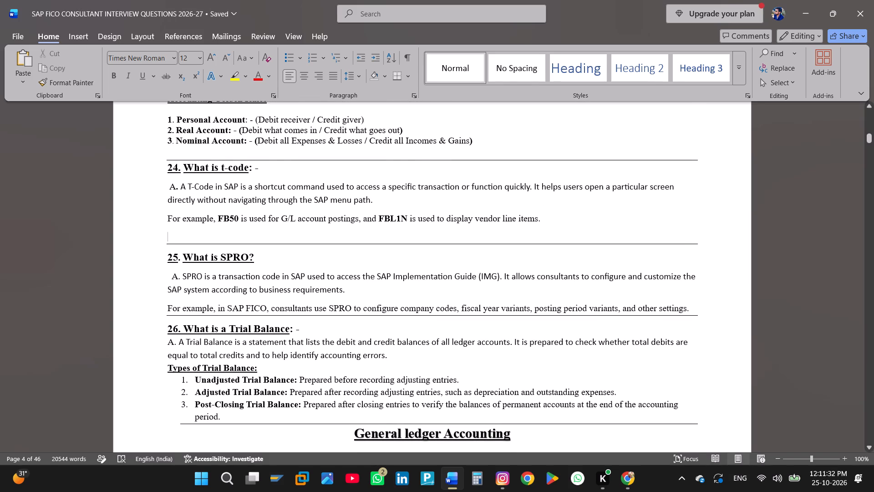
pyautogui.press('Return')
pyautogui.scroll(-1, 518, 337)
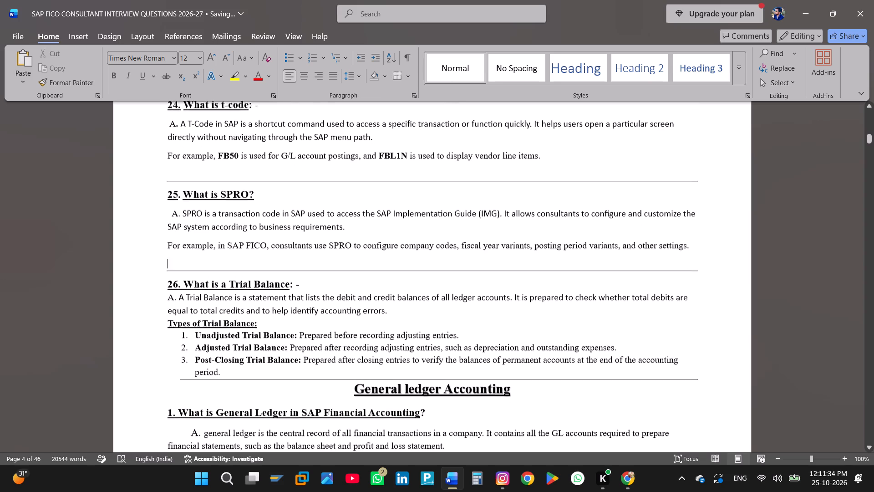
pyautogui.click(230, 368)
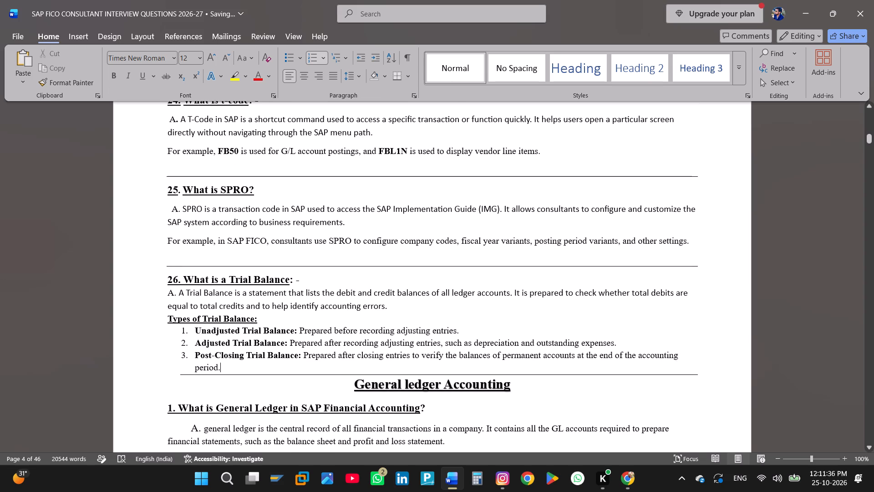
pyautogui.press('Return')
pyautogui.scroll(-1, 230, 368)
pyautogui.press('BackSpace')
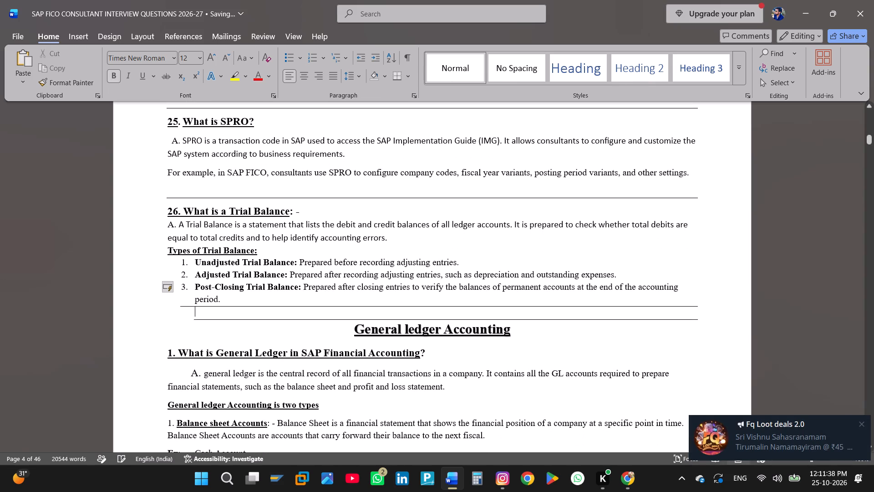
pyautogui.press('BackSpace')
# In General Ledger Accounting, add a blank line after "Sales Revenue" in question 1 and after "Click Save" in question 2.
pyautogui.scroll(-1, 389, 384)
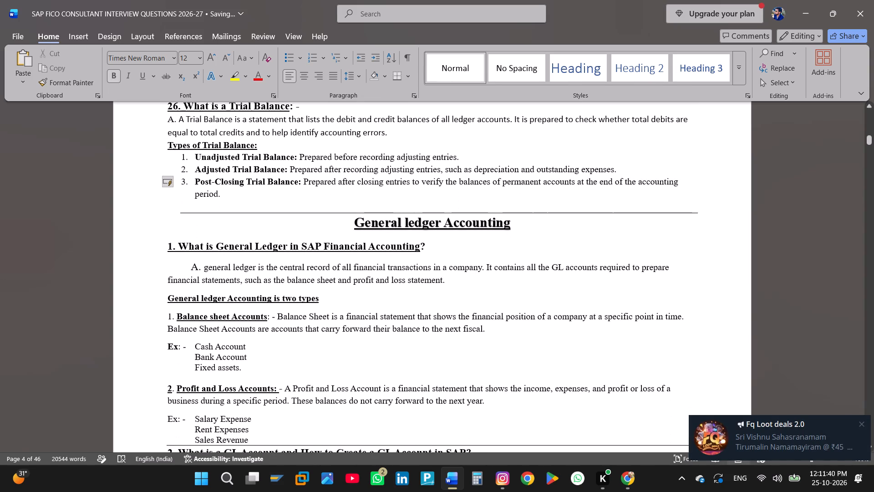
pyautogui.scroll(-3, 288, 345)
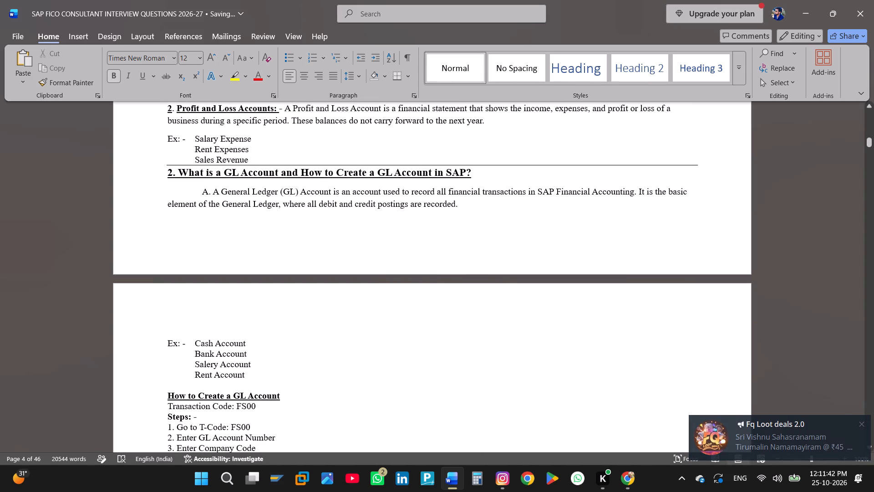
pyautogui.click(253, 159)
pyautogui.press('Return')
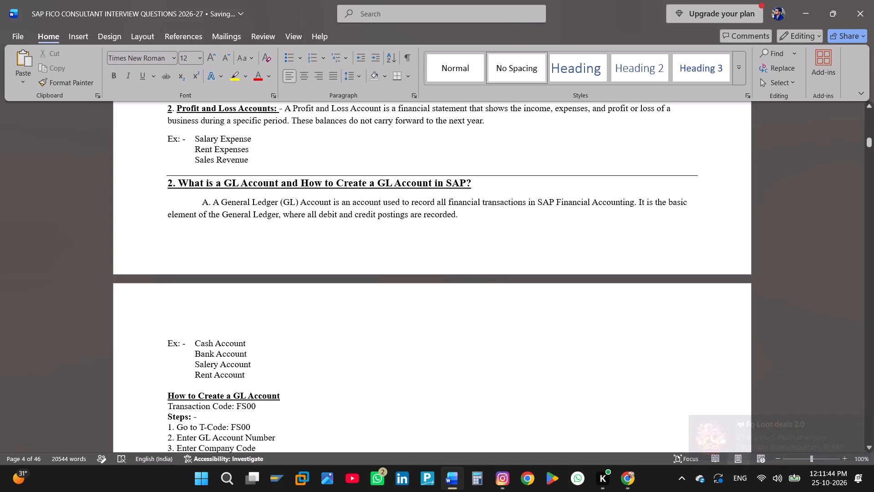
pyautogui.scroll(-3, 341, 226)
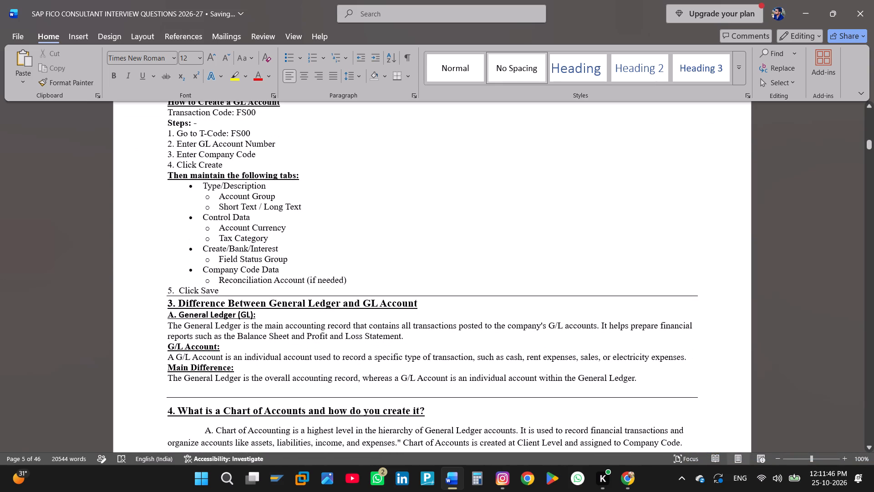
pyautogui.click(233, 290)
pyautogui.press('Return')
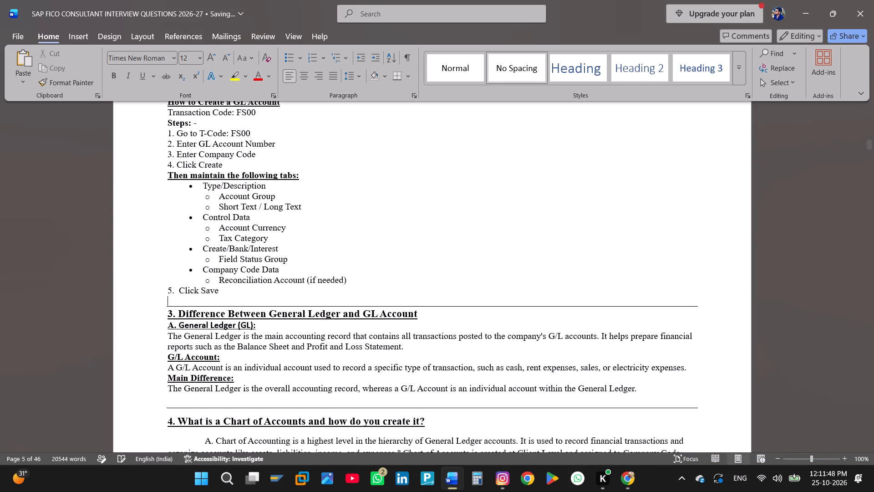
# Add a blank line after "Save the data" in General Ledger question 4 and after the Group Chart definition in question 6.
pyautogui.scroll(-2, 325, 338)
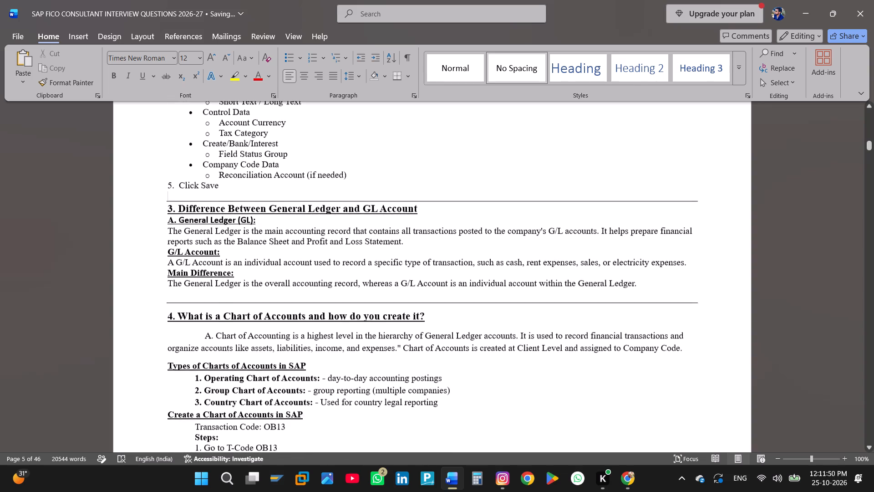
pyautogui.scroll(-1, 325, 338)
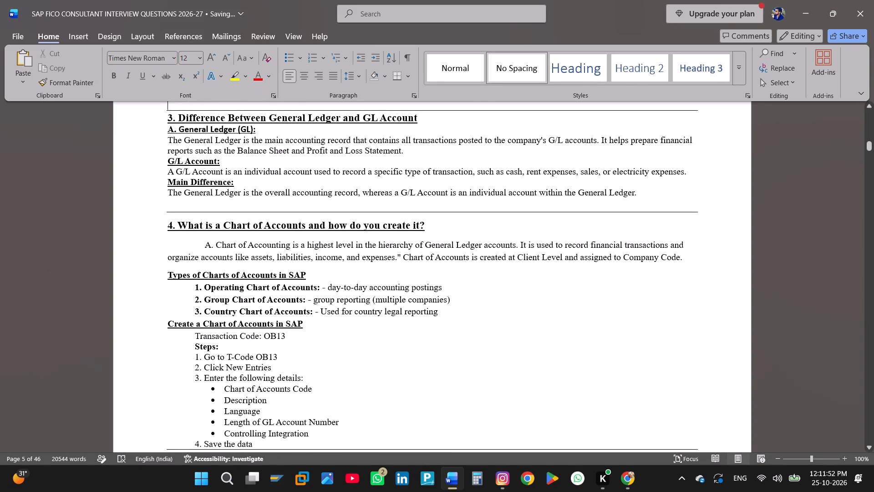
pyautogui.scroll(-2, 386, 366)
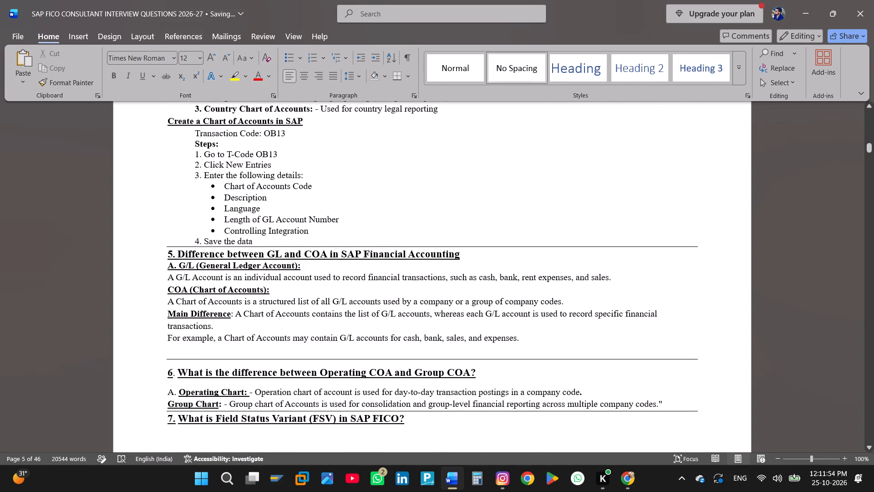
pyautogui.click(261, 240)
pyautogui.press('Return')
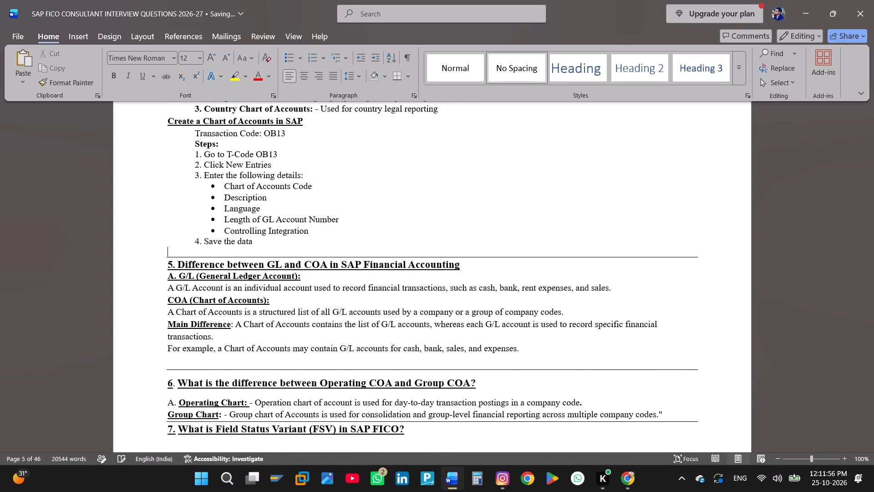
pyautogui.scroll(-1, 407, 364)
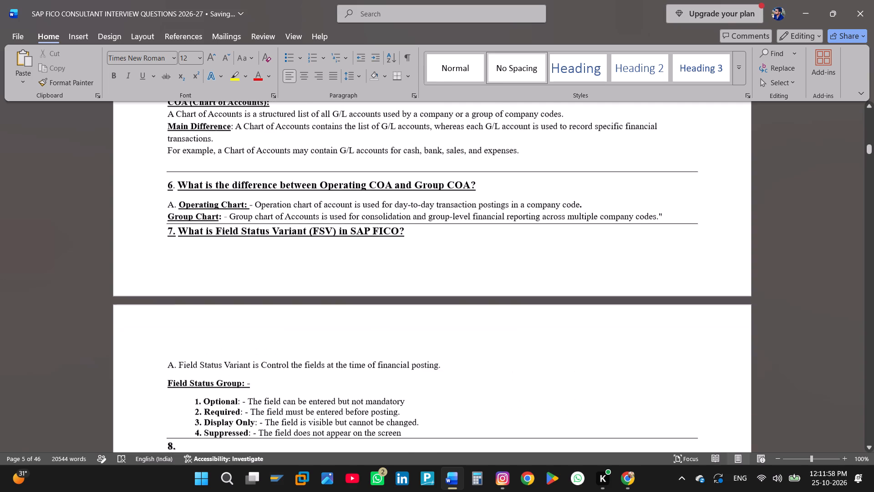
pyautogui.click(670, 215)
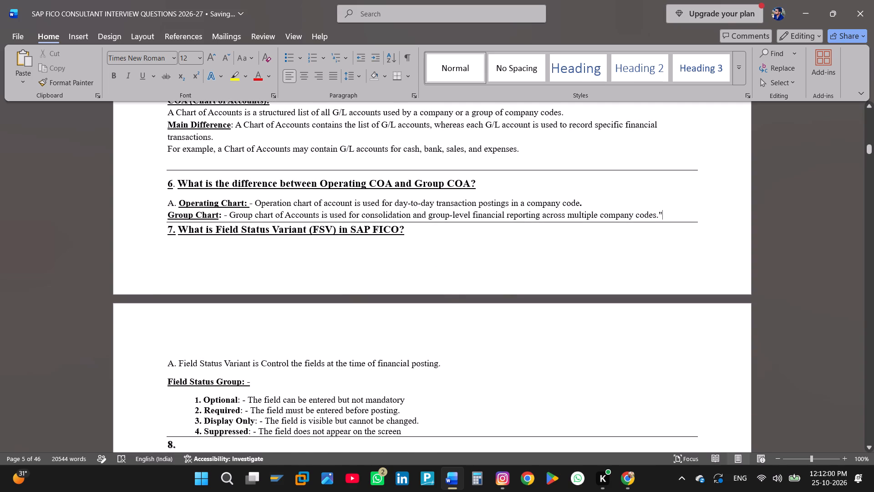
pyautogui.press('Return')
# Add a blank line after the "Suppressed" item in question 7 on Field Status Variant, above the divider.
pyautogui.scroll(-2, 445, 321)
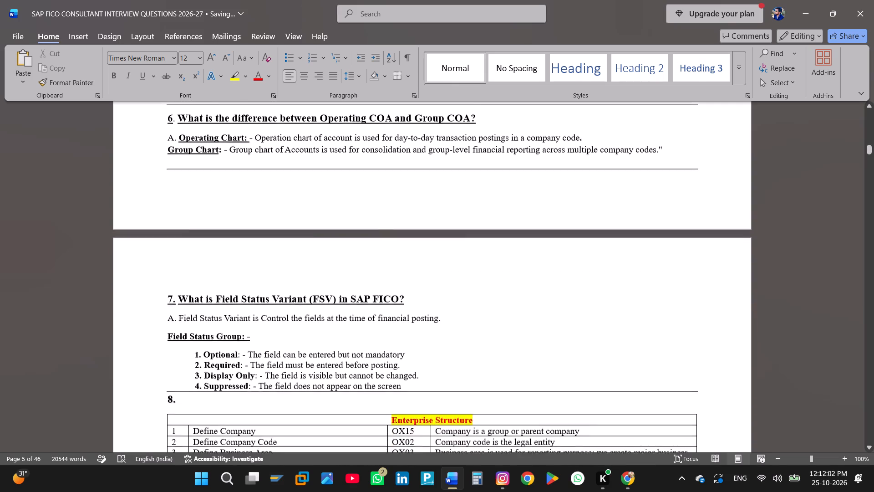
pyautogui.scroll(-1, 445, 321)
pyautogui.click(409, 299)
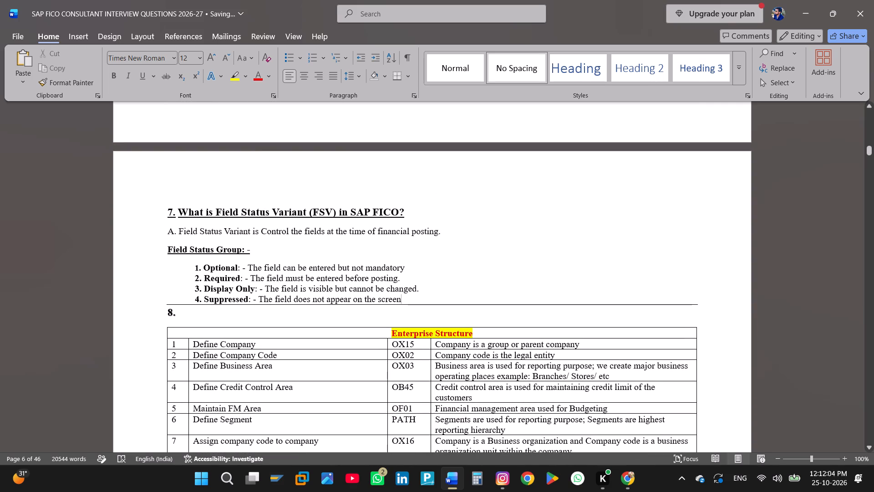
pyautogui.press('Return')
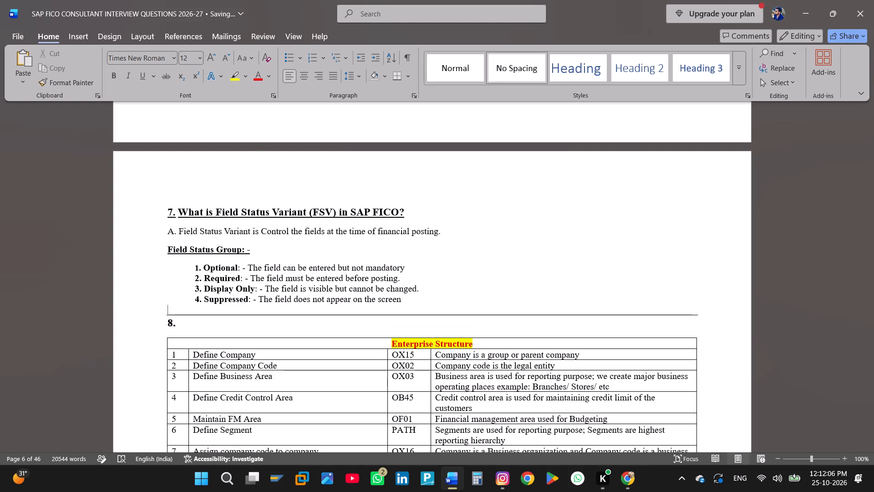
# Add a blank line at the end of question 9 on open item management and question 10 on line-item display.
pyautogui.scroll(-1, 302, 314)
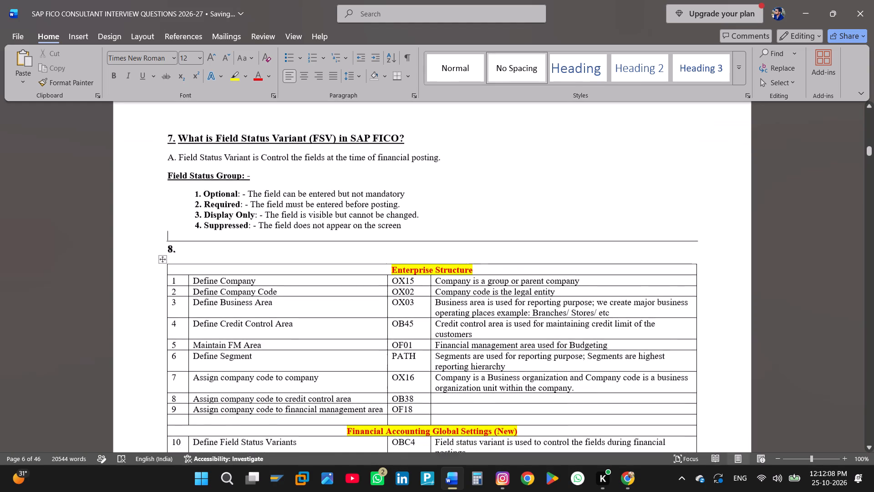
pyautogui.scroll(-3, 302, 314)
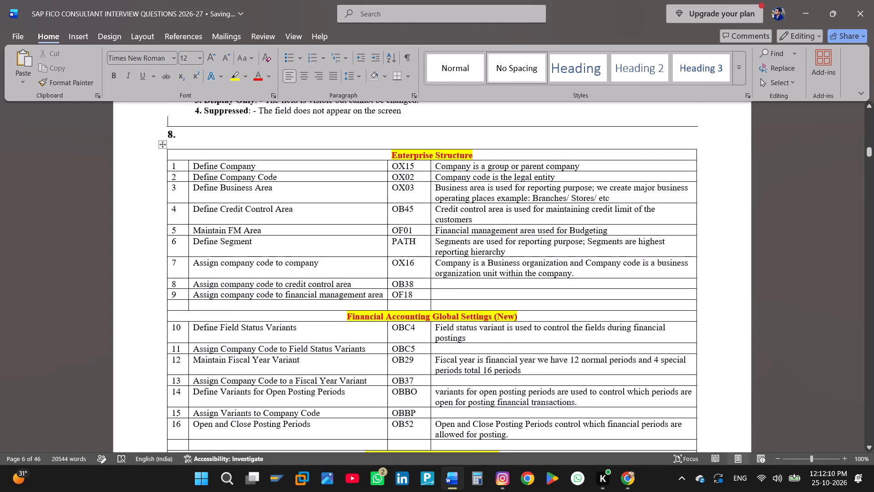
pyautogui.scroll(-5, 302, 314)
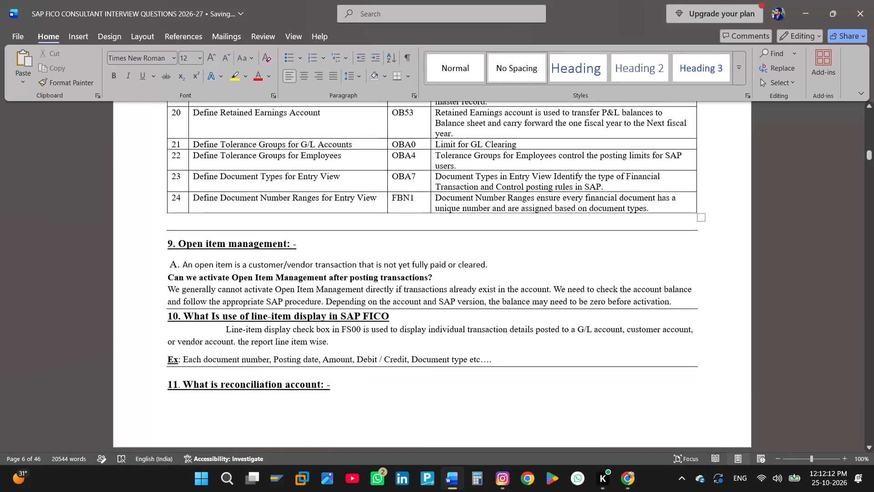
pyautogui.click(676, 302)
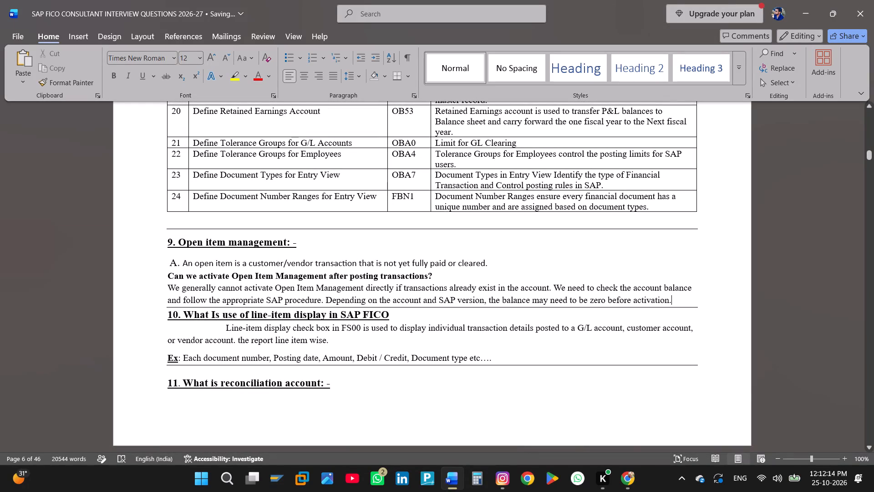
pyautogui.press('Return')
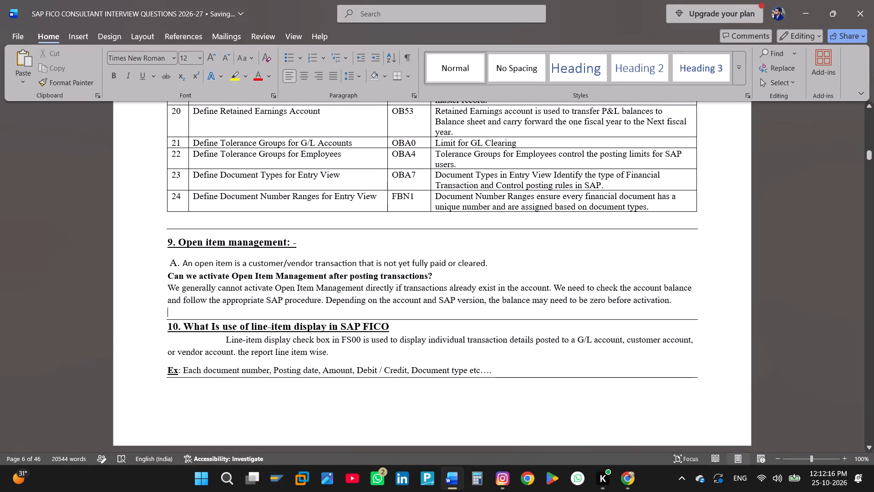
pyautogui.click(505, 373)
pyautogui.press('Return')
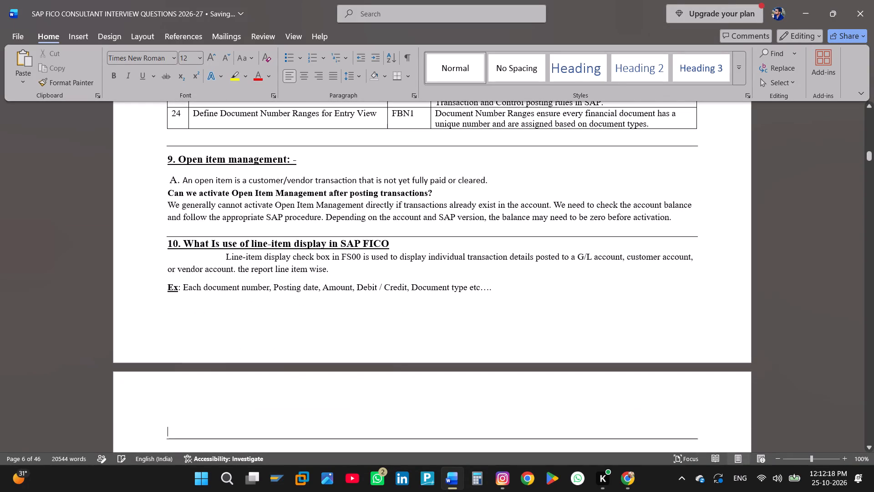
# Add a blank line after the GL Reconciliation item in question 11, above the divider before question 12.
pyautogui.scroll(-1, 309, 385)
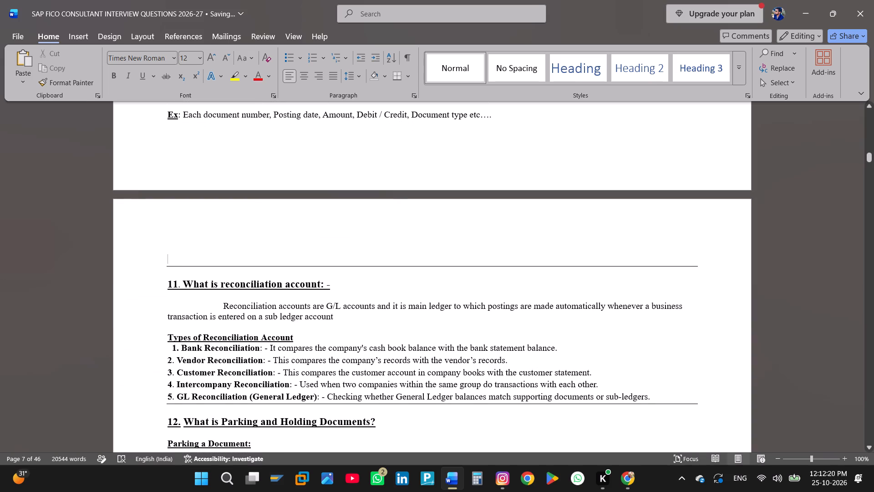
pyautogui.click(658, 398)
pyautogui.press('Return')
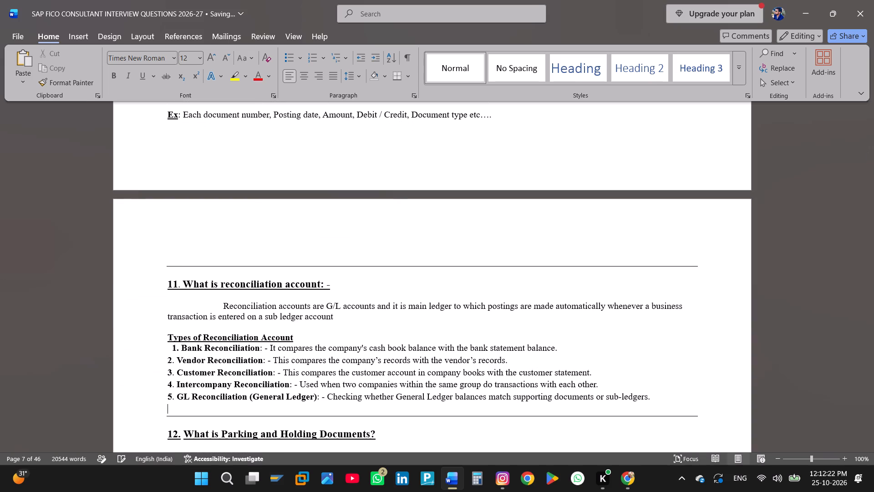
pyautogui.scroll(-3, 433, 417)
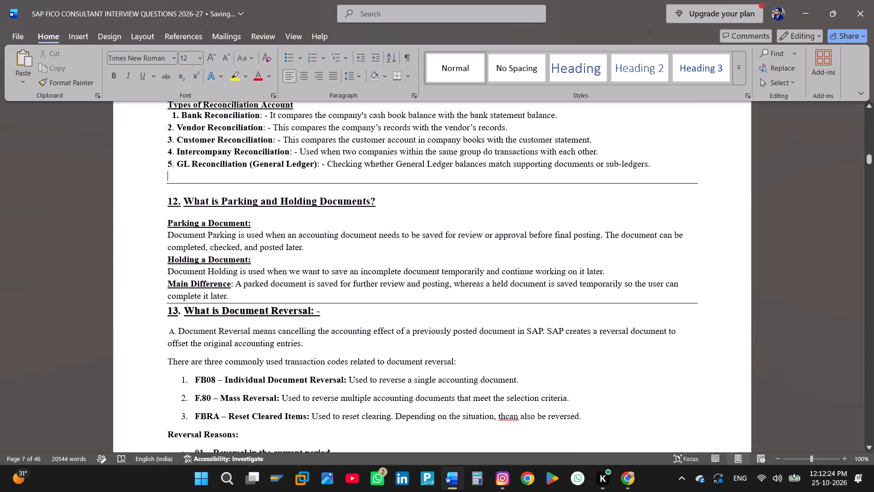
# Add a blank line at the end of question 12 on parking and holding documents and question 13 on document reversal.
pyautogui.click(240, 297)
pyautogui.press('Return')
pyautogui.scroll(-3, 240, 297)
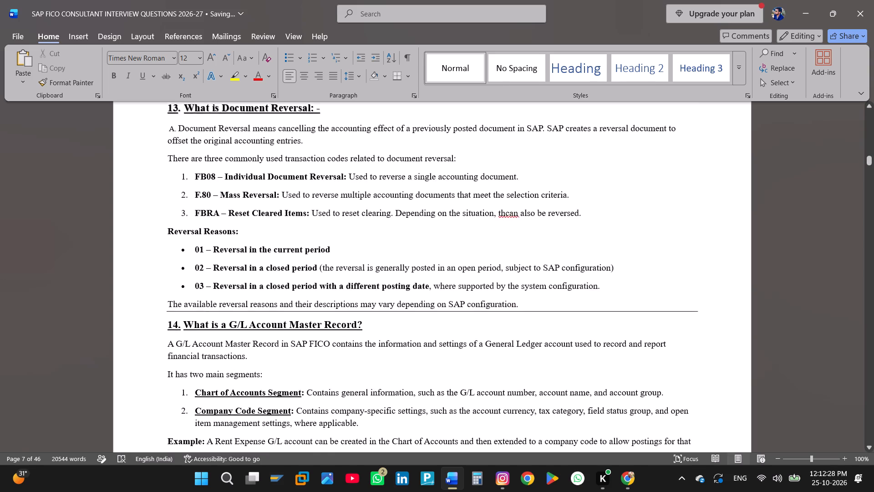
pyautogui.scroll(-1, 240, 297)
pyautogui.click(522, 245)
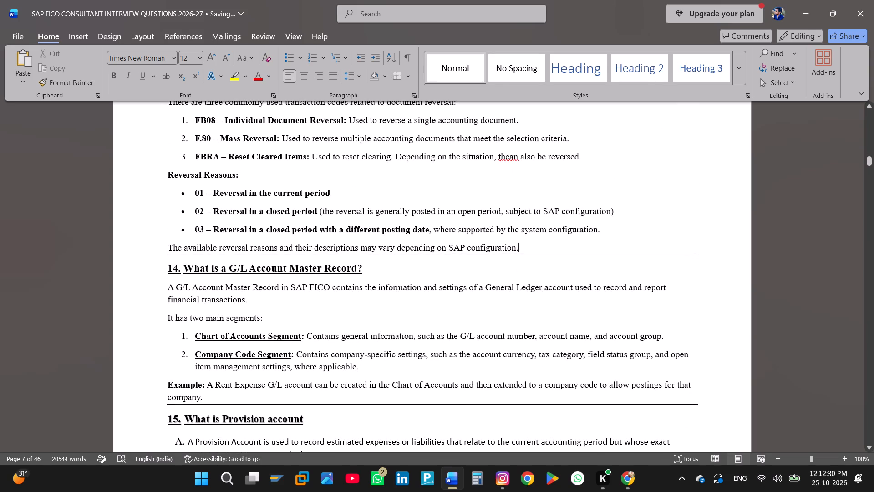
pyautogui.press('Return')
# Add a blank line after the Rent Expense example in question 14 on the G/L Account Master Record.
pyautogui.scroll(-1, 421, 285)
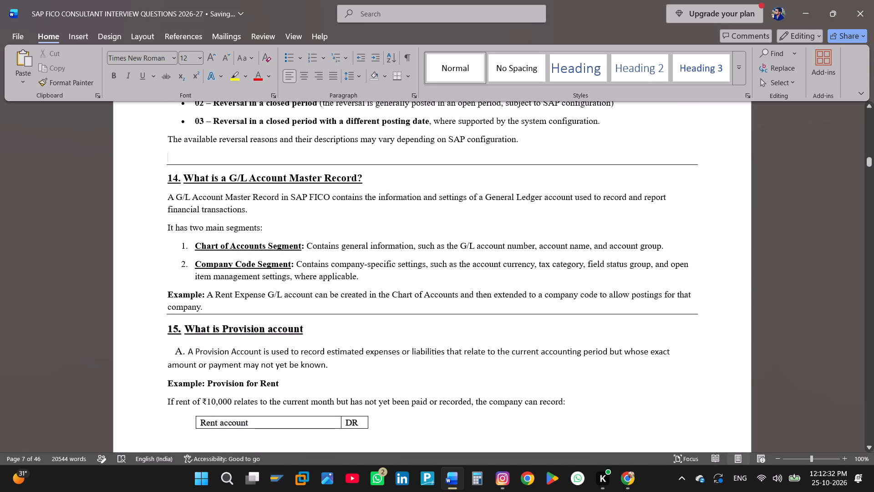
pyautogui.click(218, 307)
pyautogui.press('Return')
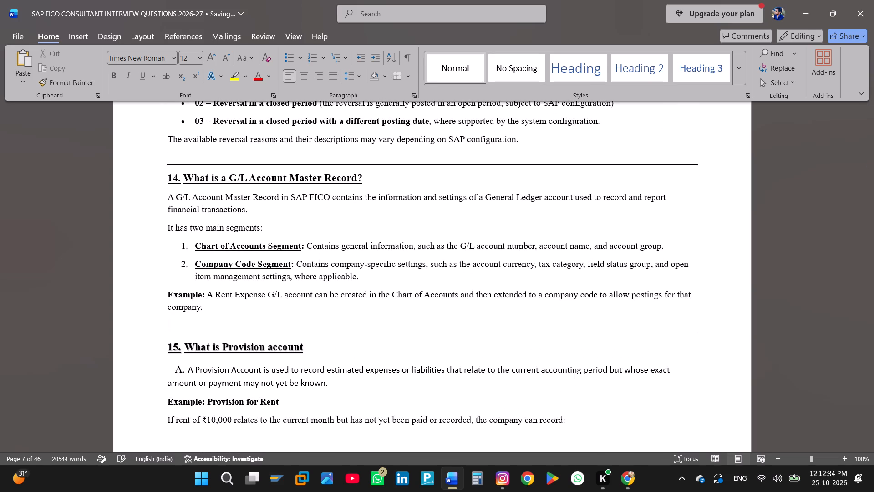
# Add a blank, unbulleted line after the FB50 item in question 16 on G/L Posting, above the divider.
pyautogui.scroll(-1, 218, 307)
pyautogui.scroll(-1, 470, 297)
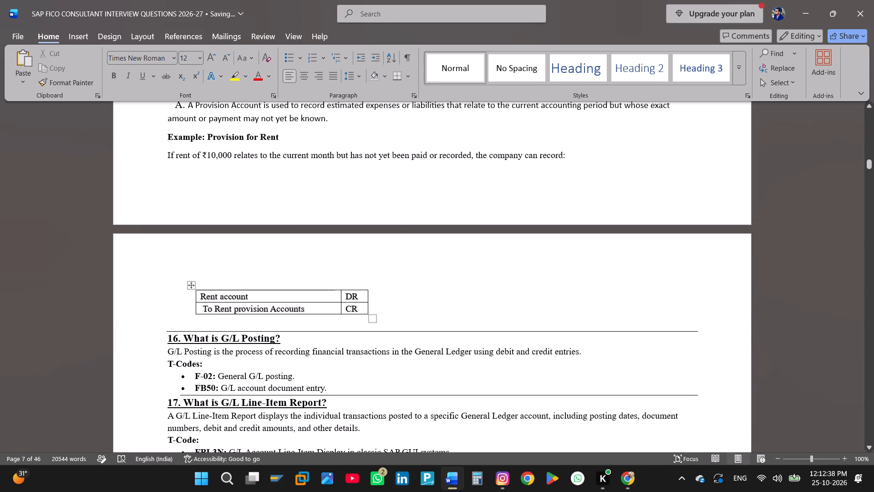
pyautogui.scroll(-1, 431, 320)
pyautogui.click(345, 300)
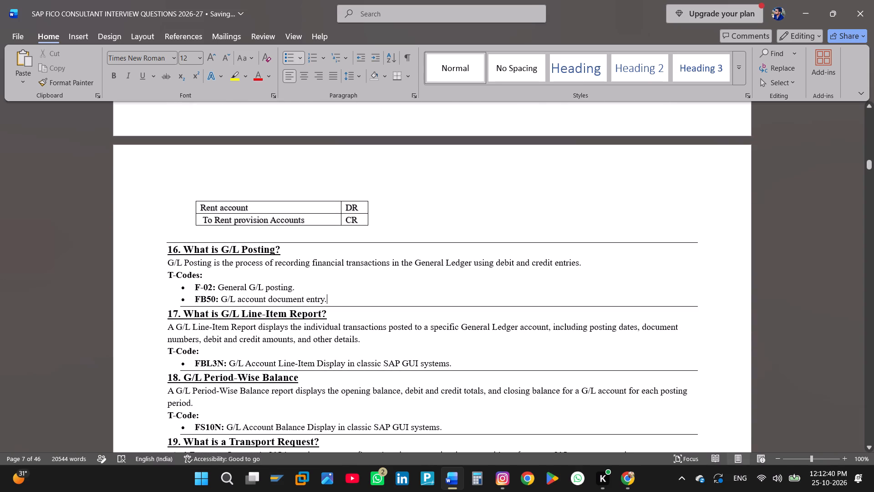
pyautogui.press('Return')
pyautogui.press('BackSpace')
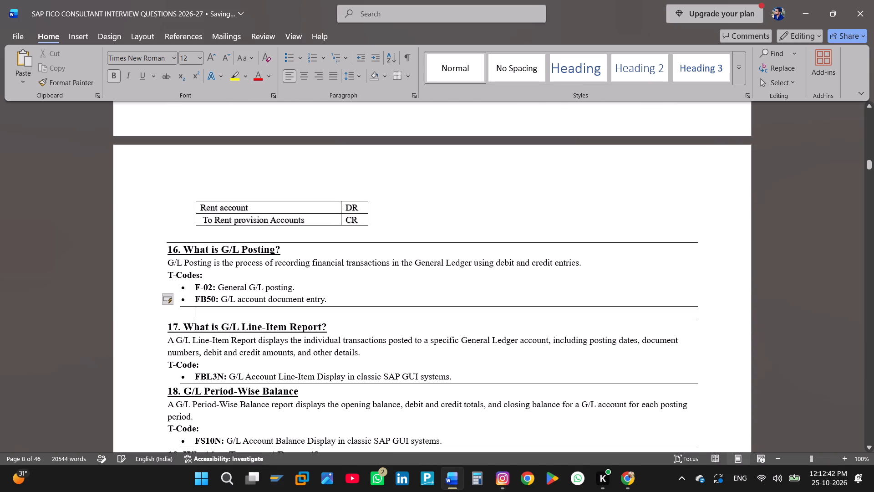
pyautogui.press('BackSpace')
# Add a blank, unbulleted line after the FBL3N item in question 17 and after the FS10N item in question 18.
pyautogui.scroll(-1, 318, 323)
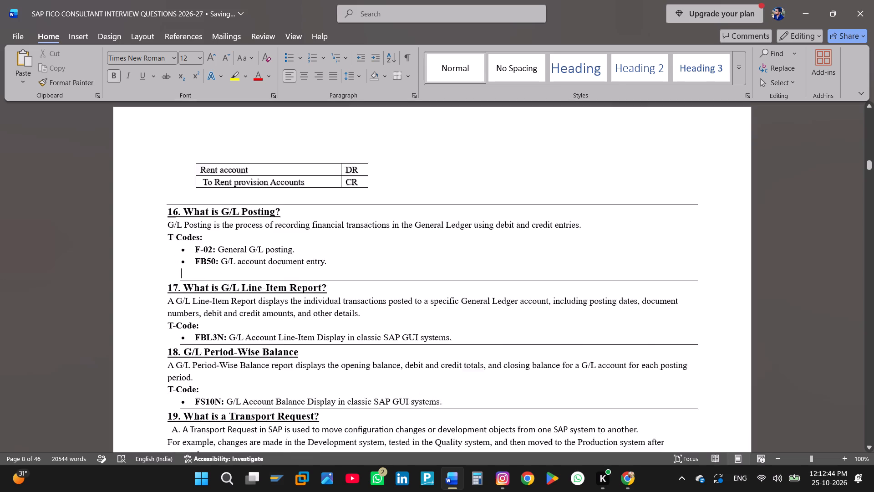
pyautogui.scroll(-1, 318, 323)
pyautogui.click(459, 309)
pyautogui.press('Return')
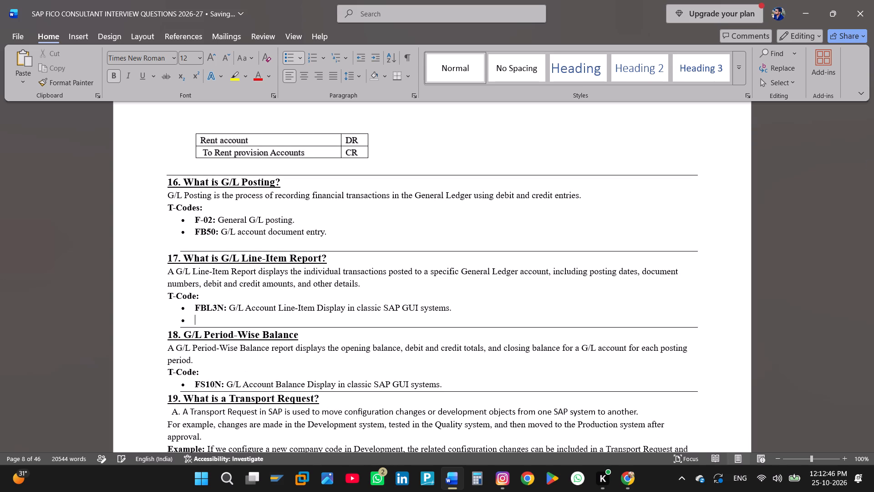
pyautogui.press('BackSpace')
pyautogui.press('BackSpace')
pyautogui.scroll(-1, 528, 313)
pyautogui.click(449, 258)
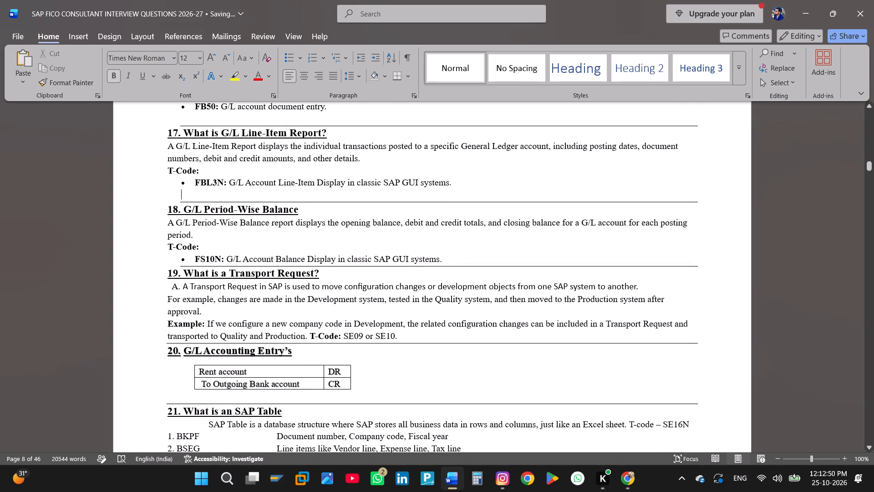
pyautogui.press('Return')
pyautogui.press('BackSpace')
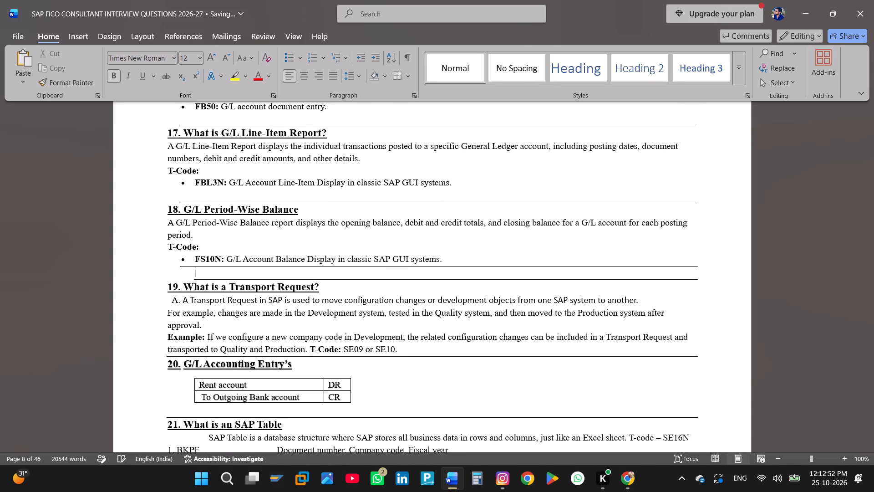
pyautogui.press('BackSpace')
# Add a blank line at the end of question 19 on Transport Requests and after the FAGLFLEXT row in question 21.
pyautogui.scroll(-1, 484, 273)
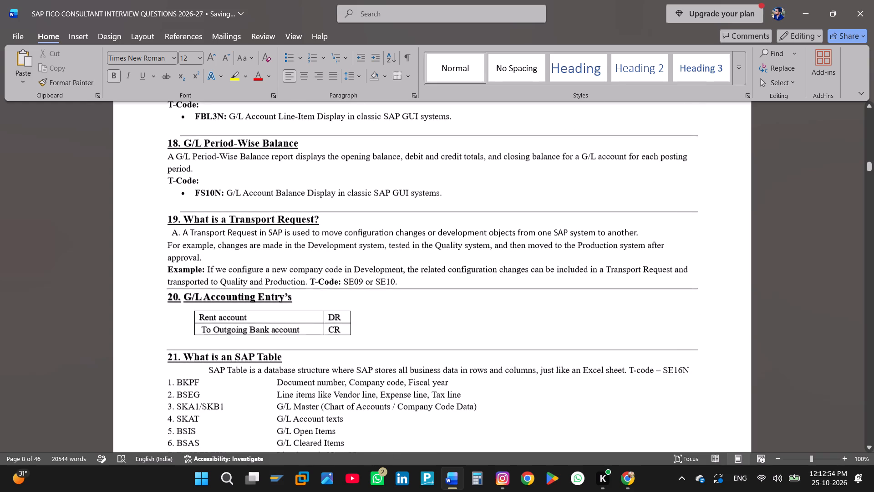
pyautogui.click(414, 280)
pyautogui.press('Return')
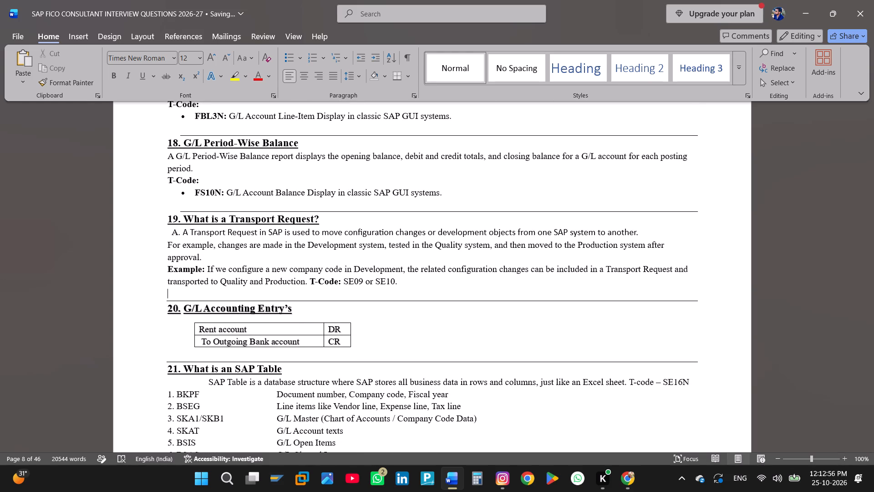
pyautogui.scroll(-1, 333, 353)
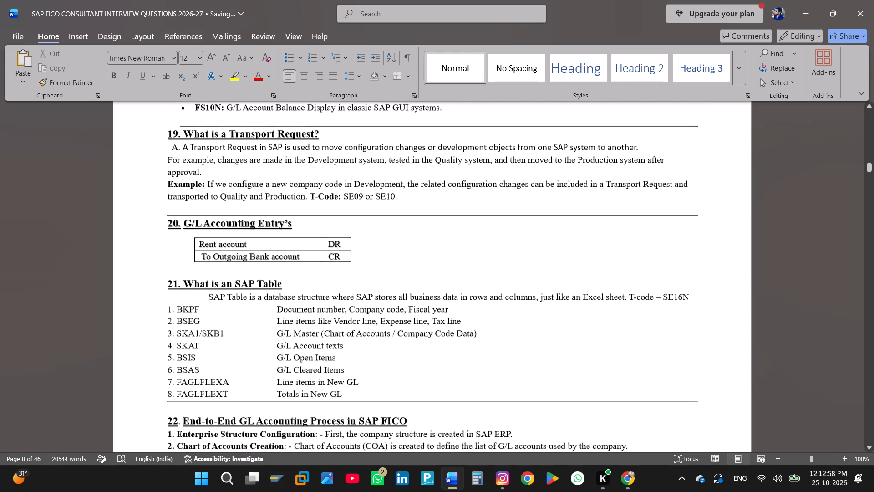
pyautogui.scroll(-1, 333, 353)
pyautogui.click(347, 346)
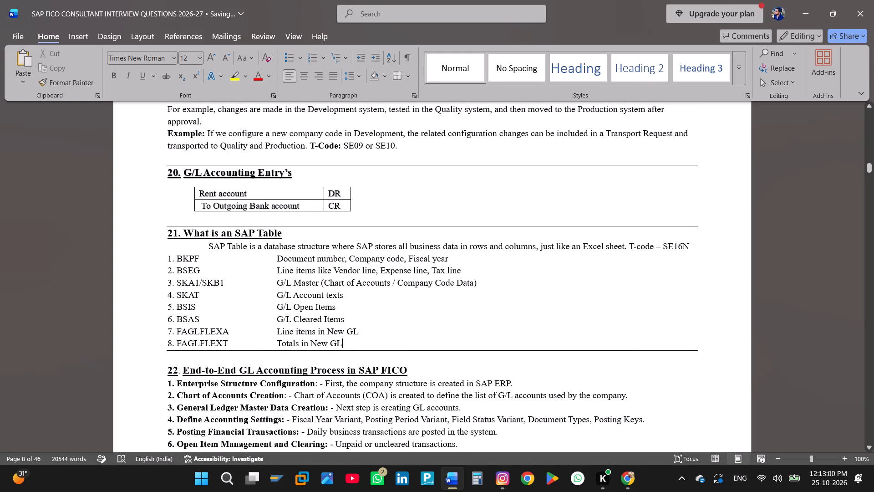
pyautogui.press('Return')
# Add a blank line at the end of question 22 on the GL accounting process and question 23 on extending a GL master.
pyautogui.scroll(-1, 297, 341)
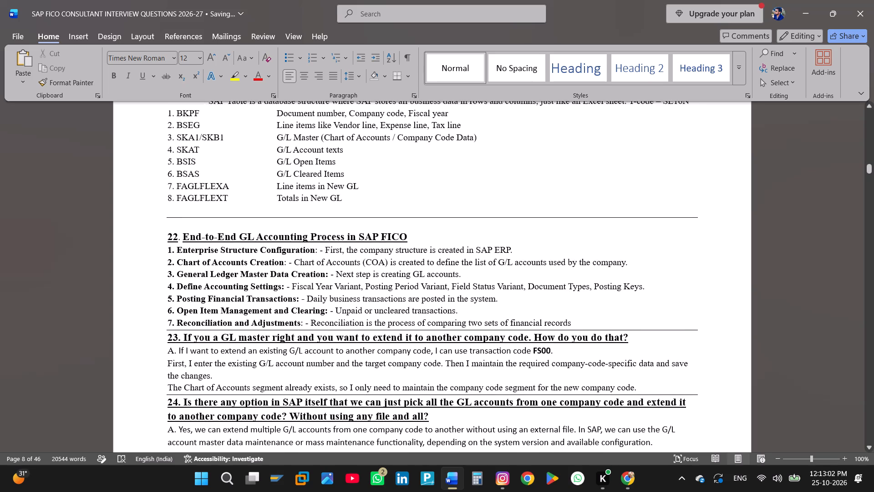
pyautogui.click(583, 324)
pyautogui.press('Return')
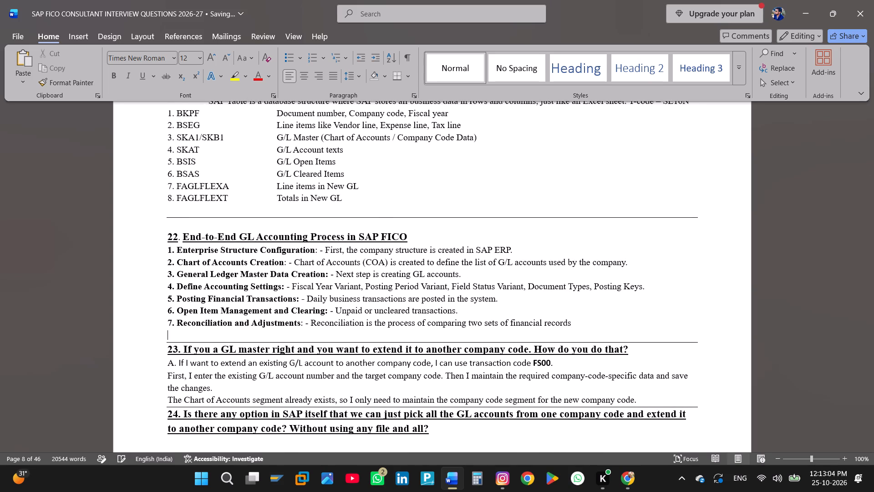
pyautogui.scroll(-1, 522, 325)
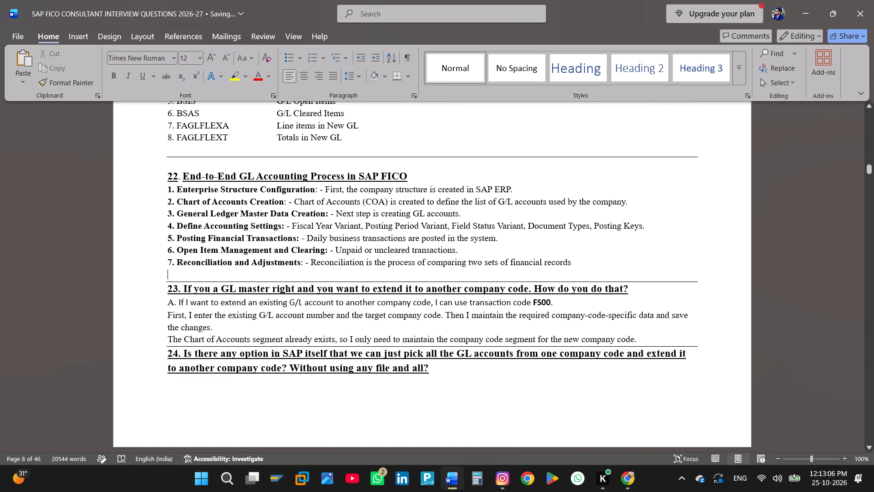
pyautogui.click(641, 338)
pyautogui.press('Return')
# Add a blank line at the end of question 24 on extending multiple G/L accounts and question 25 on leading and non-leading ledgers.
pyautogui.scroll(-1, 560, 336)
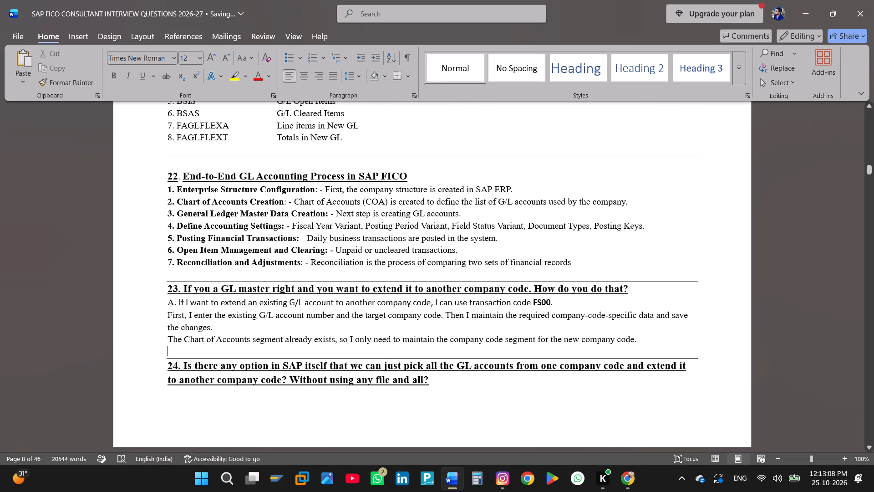
pyautogui.scroll(-2, 560, 336)
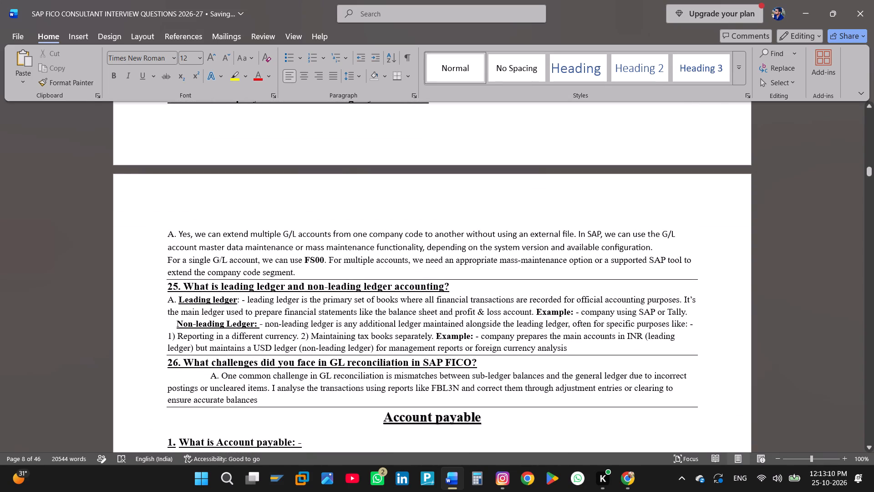
pyautogui.click(305, 270)
pyautogui.press('Return')
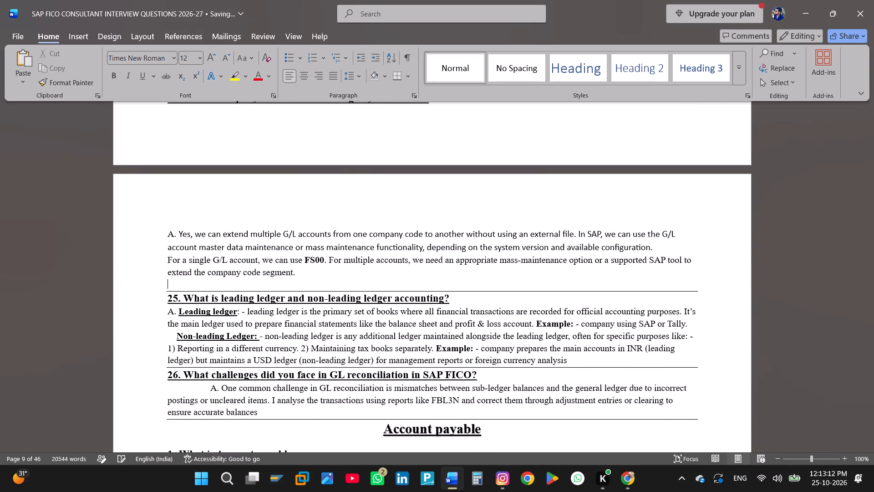
pyautogui.click(576, 359)
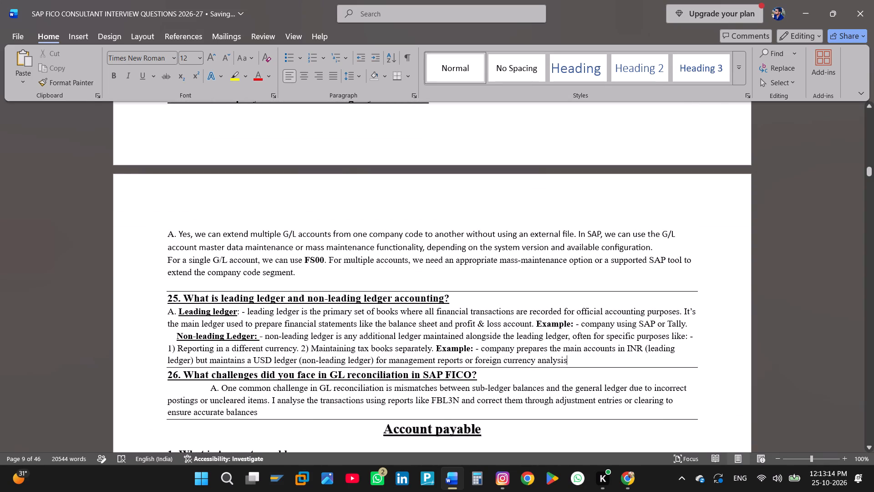
pyautogui.press('Return')
# Add a blank line at the end of question 26 on GL reconciliation challenges and Account payable question 1.
pyautogui.scroll(-1, 460, 365)
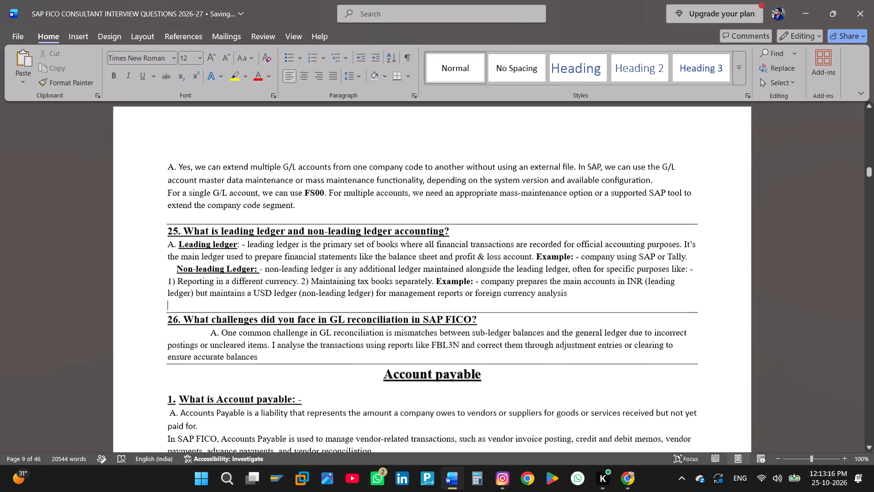
pyautogui.click(268, 355)
pyautogui.press('Return')
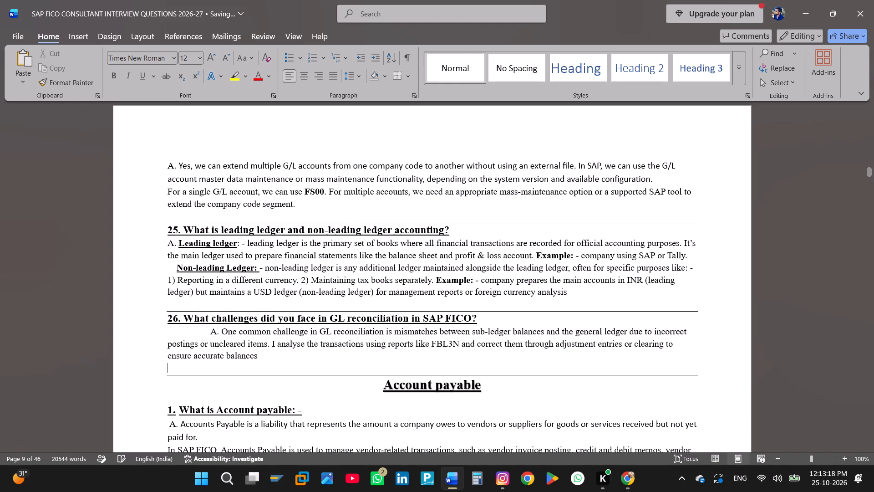
pyautogui.scroll(-2, 375, 351)
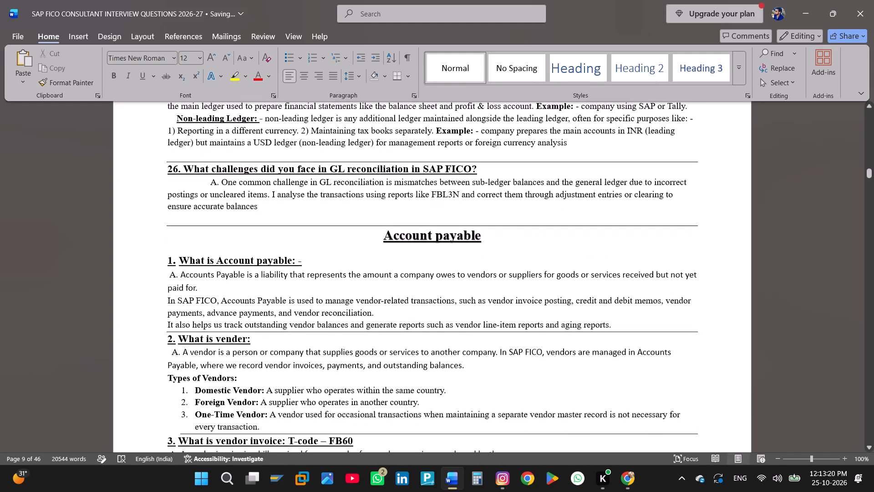
pyautogui.click(617, 326)
pyautogui.press('Return')
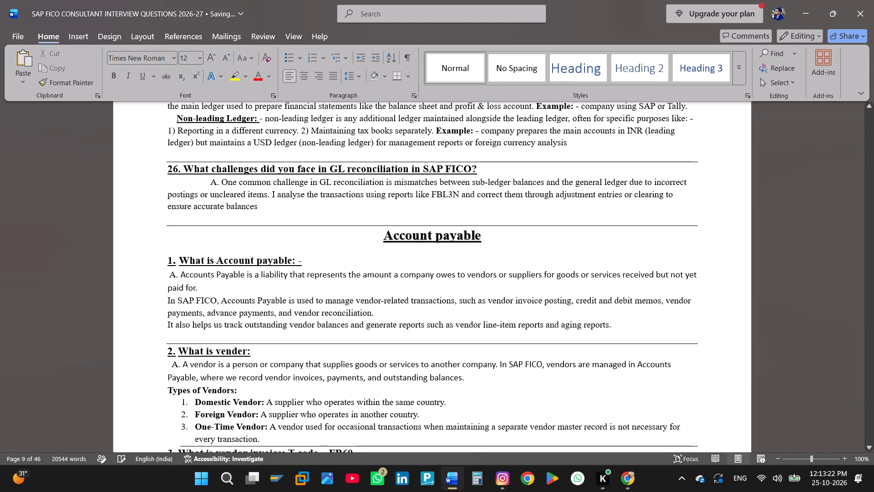
# Add a blank, unnumbered line after the One-Time Vendor item in Account payable question 2, above the divider.
pyautogui.scroll(-2, 470, 328)
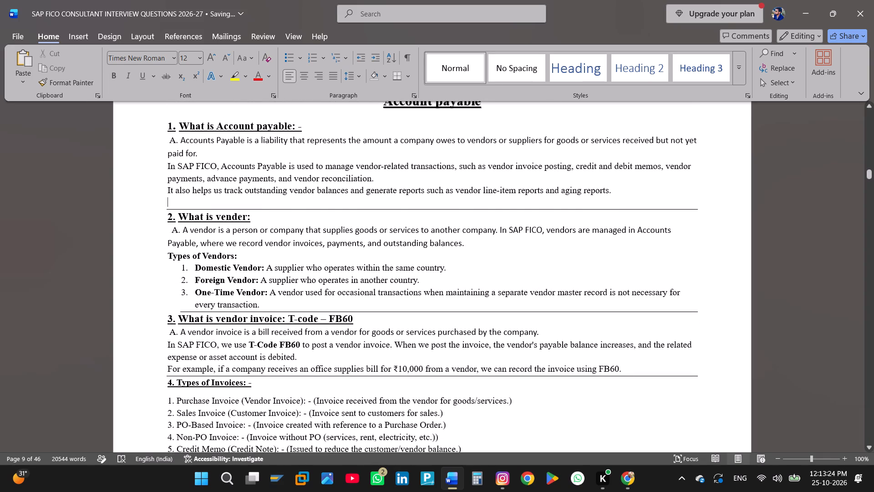
pyautogui.click(273, 305)
pyautogui.press('Return')
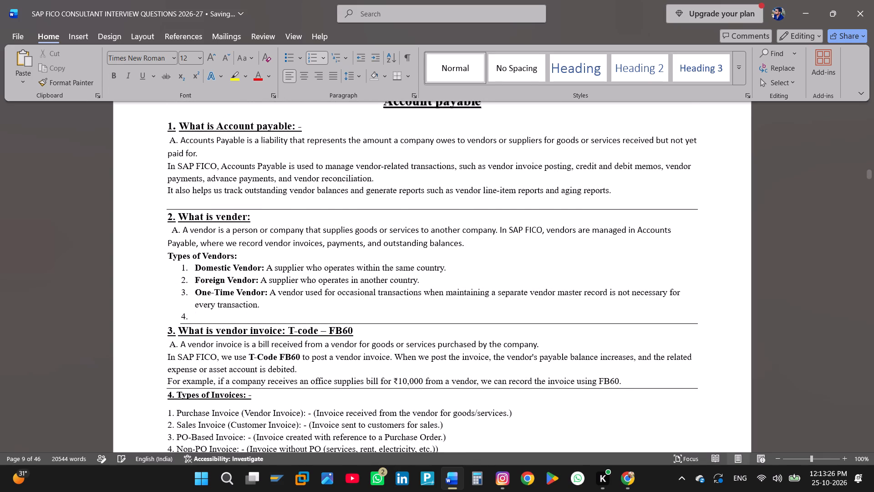
pyautogui.press('BackSpace')
pyautogui.press('BackSpace')
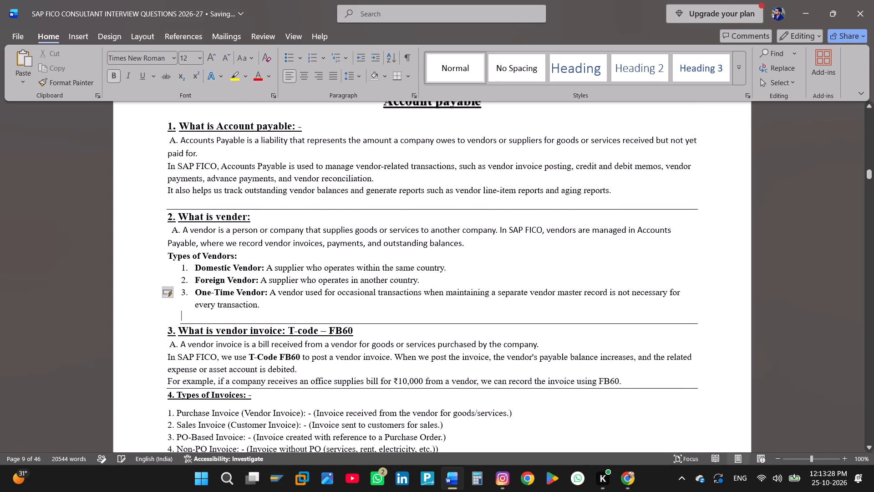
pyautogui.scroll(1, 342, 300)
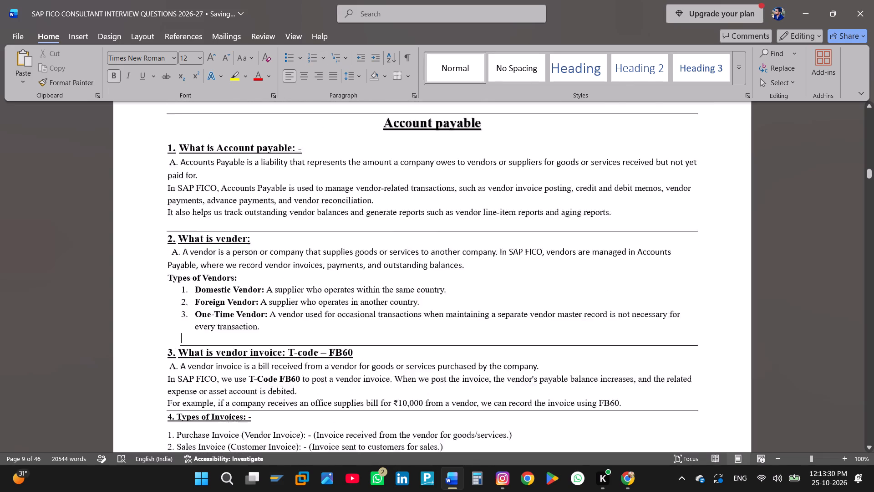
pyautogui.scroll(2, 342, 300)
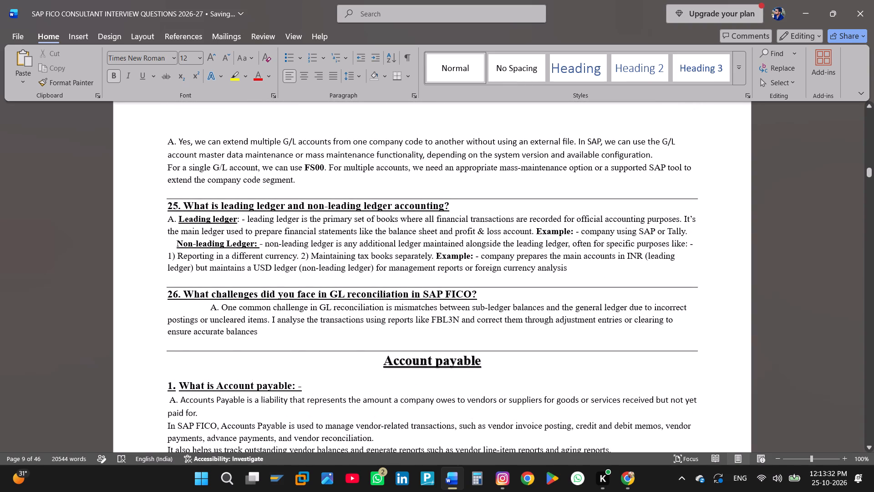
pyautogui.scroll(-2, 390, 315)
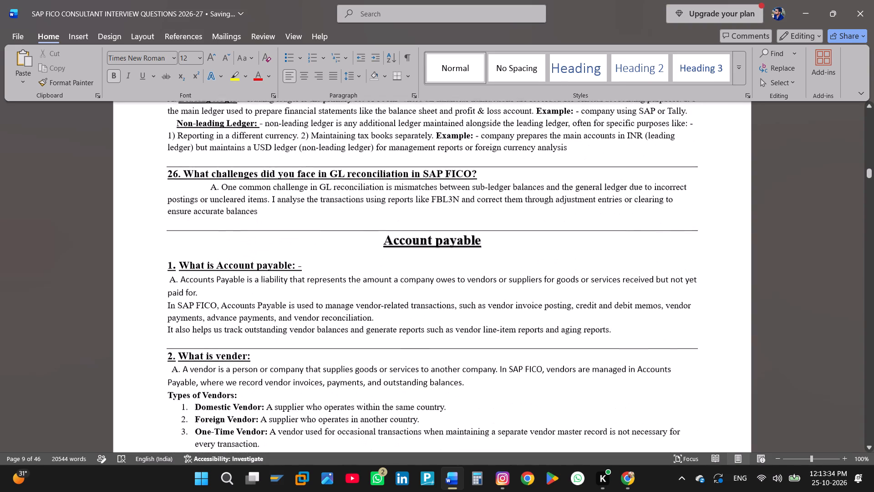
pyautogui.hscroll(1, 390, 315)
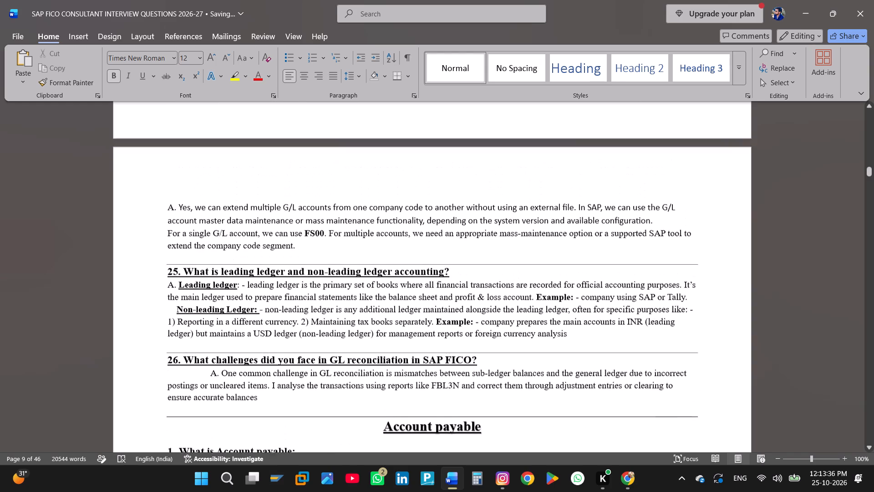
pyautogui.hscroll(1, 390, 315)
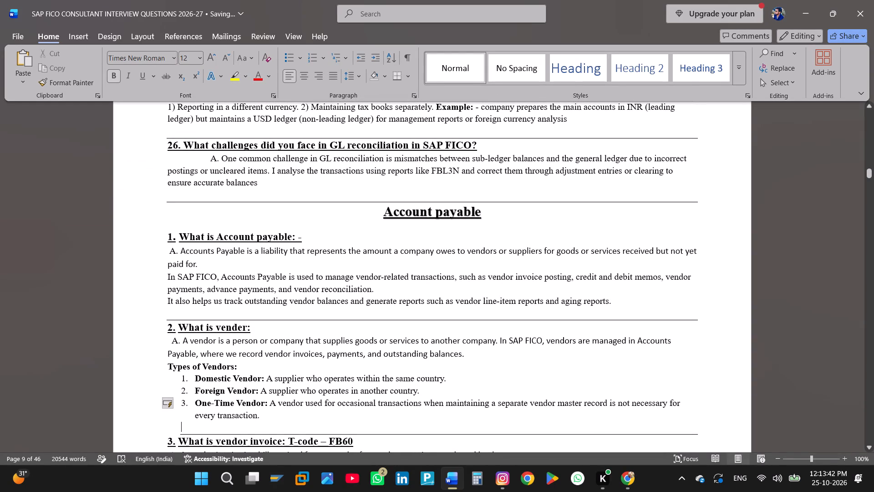
# Add a blank line at the end of Account payable question 3 on vendor invoices and question 4 on types of invoices.
pyautogui.scroll(-1, 435, 231)
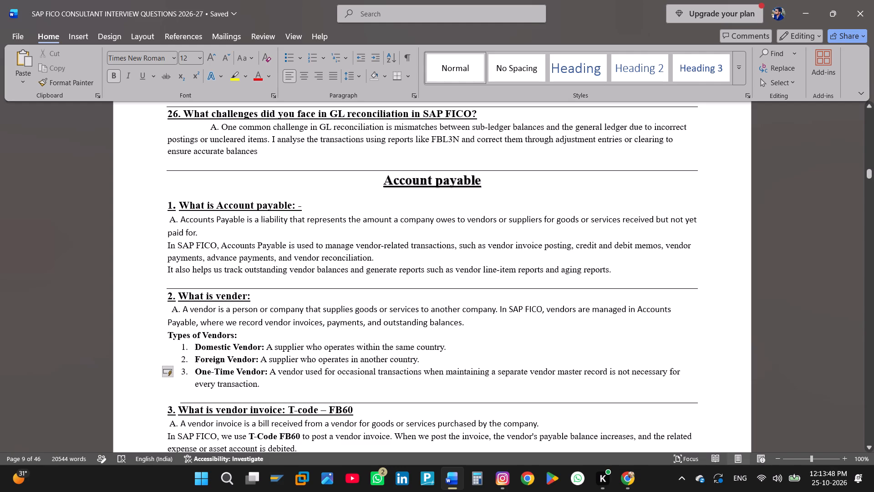
pyautogui.scroll(-1, 363, 301)
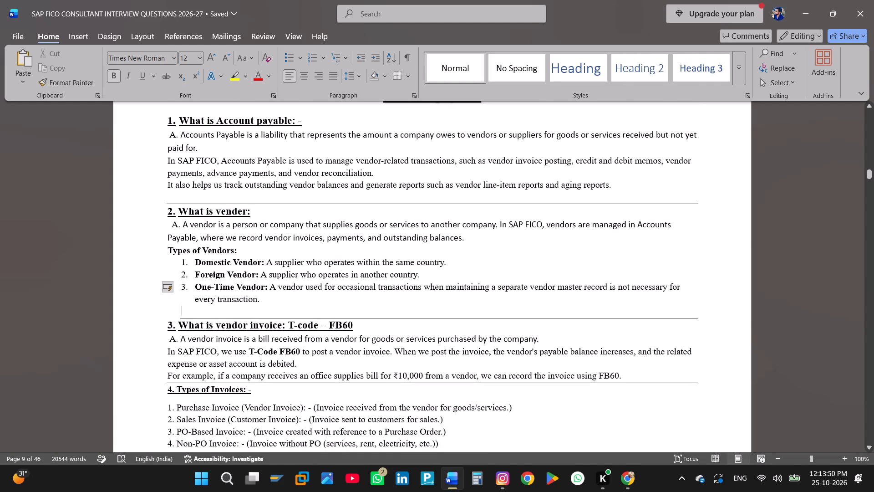
pyautogui.click(629, 374)
pyautogui.press('Return')
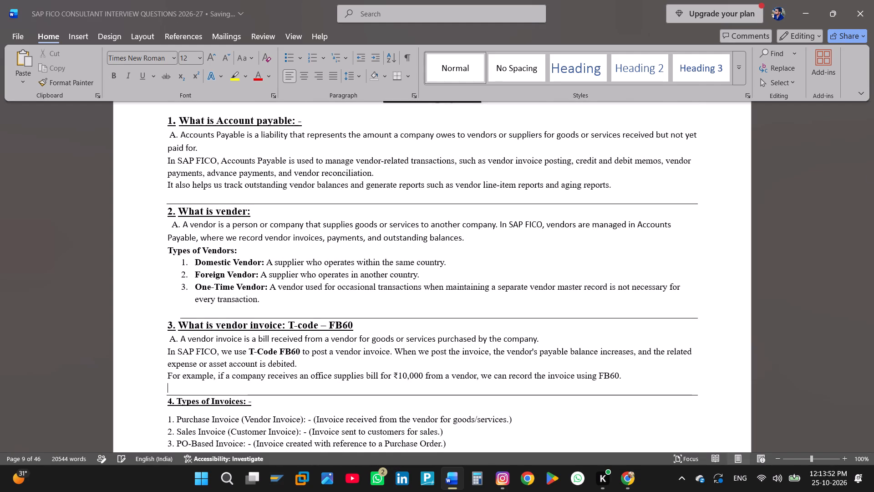
pyautogui.scroll(-2, 376, 400)
pyautogui.scroll(-1, 447, 404)
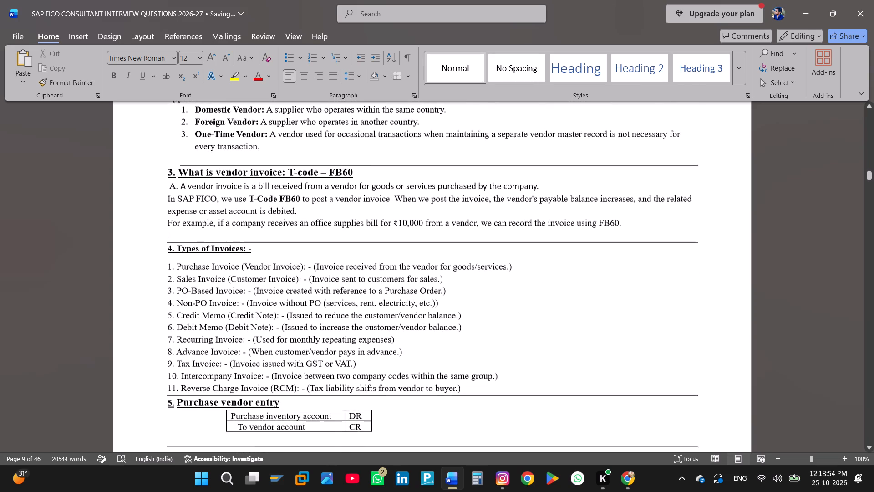
pyautogui.click(466, 384)
pyautogui.press('Return')
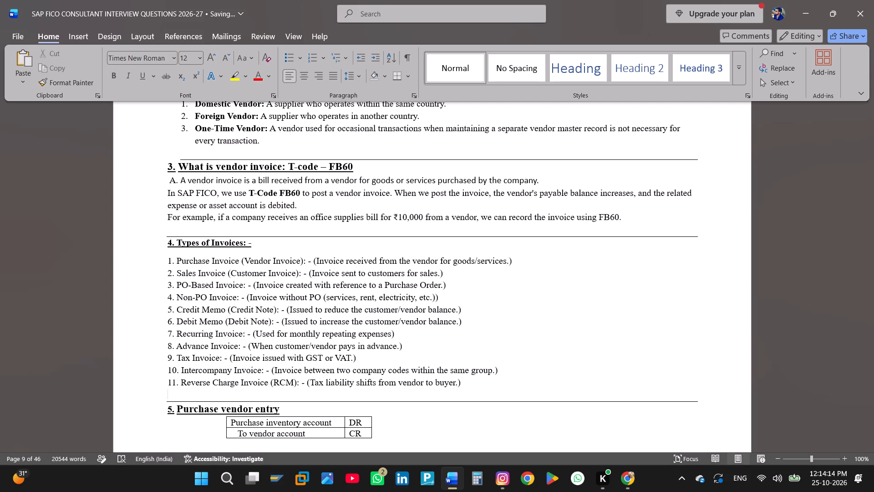
# Add a blank line at the end of Account payable question 9 on the Vendor Line-Item Report, above the divider.
pyautogui.scroll(-2, 295, 292)
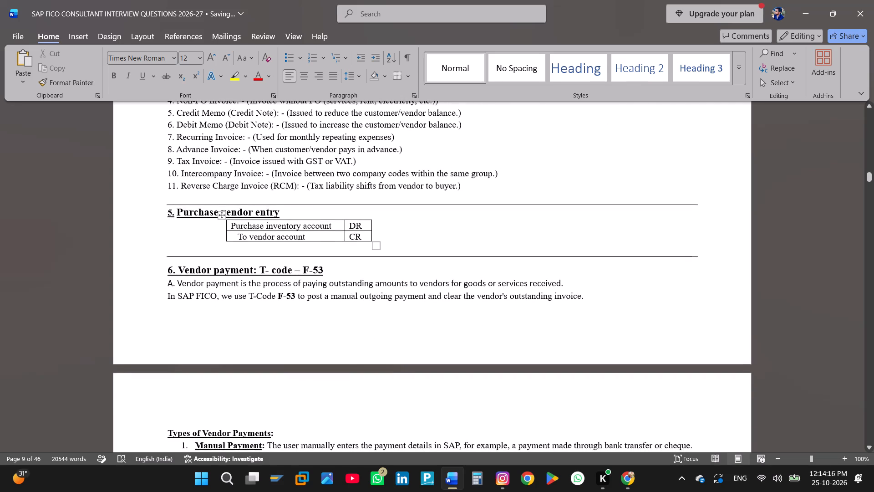
pyautogui.scroll(-1, 346, 299)
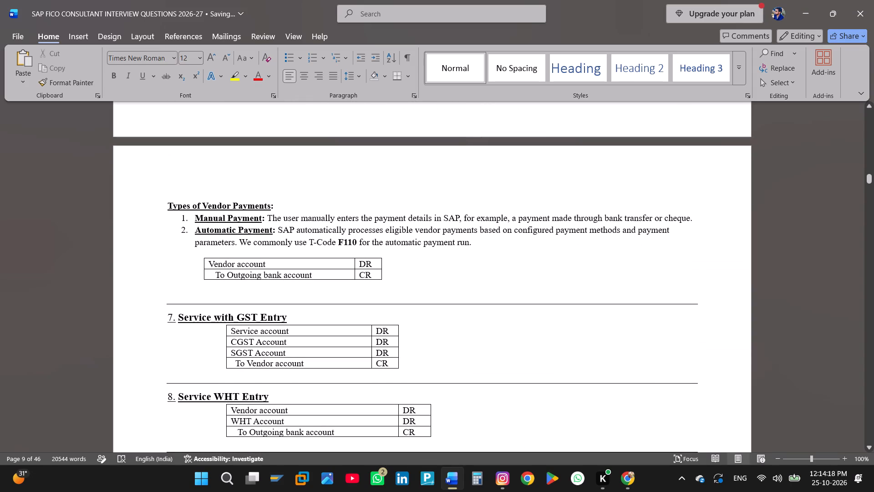
pyautogui.scroll(1, 311, 173)
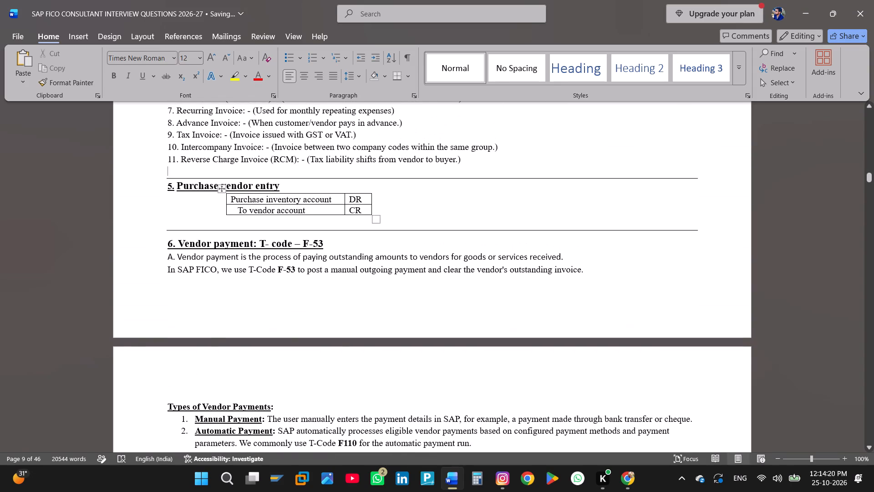
pyautogui.scroll(-1, 312, 252)
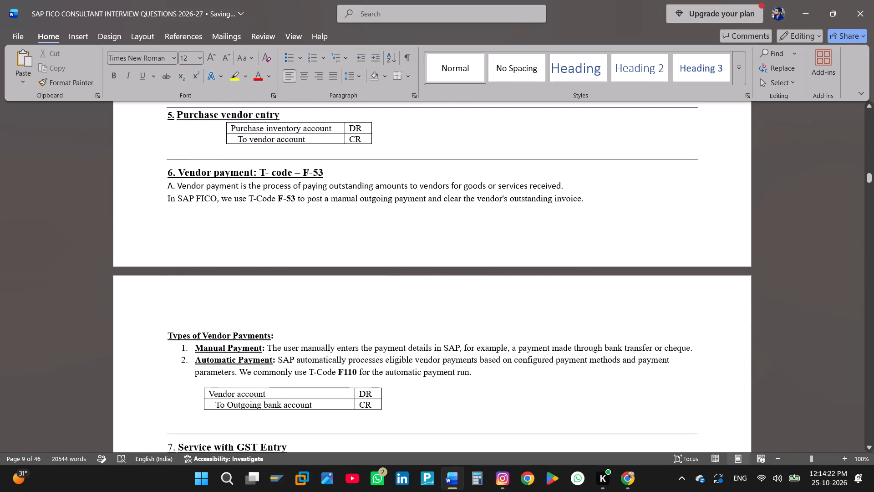
pyautogui.scroll(-2, 356, 359)
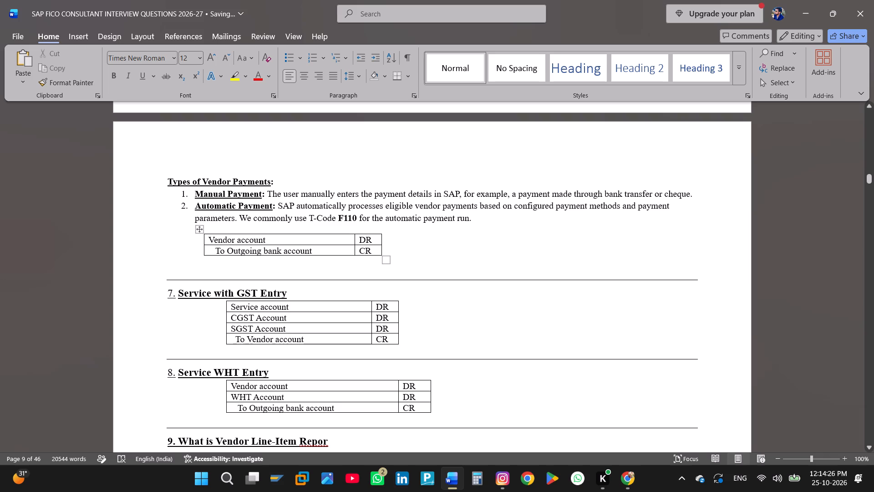
pyautogui.scroll(-1, 339, 261)
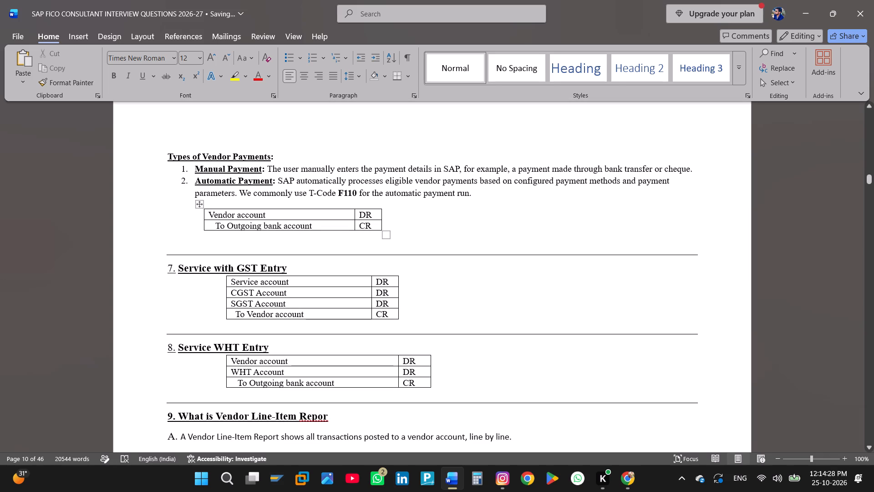
pyautogui.scroll(1, 236, 170)
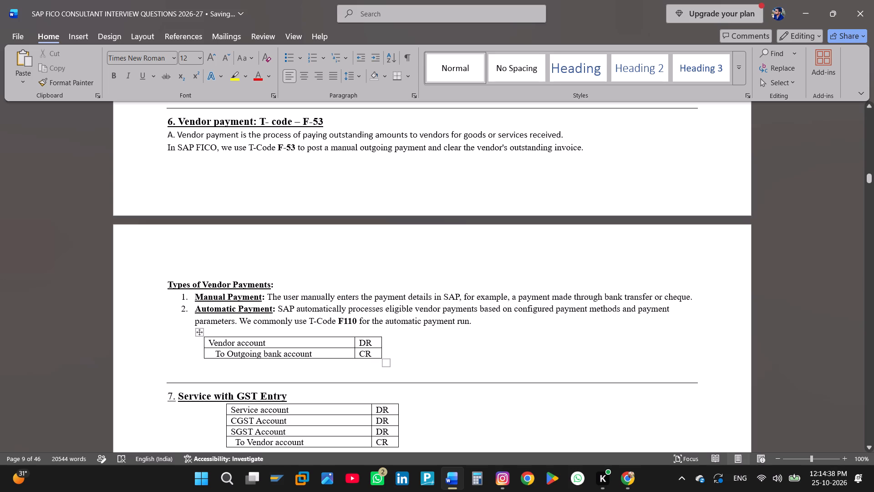
pyautogui.scroll(-1, 279, 362)
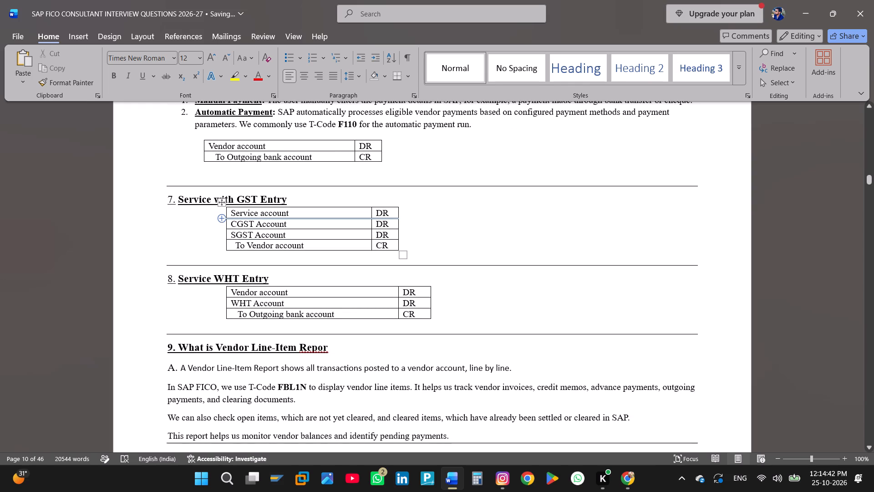
pyautogui.scroll(-1, 310, 306)
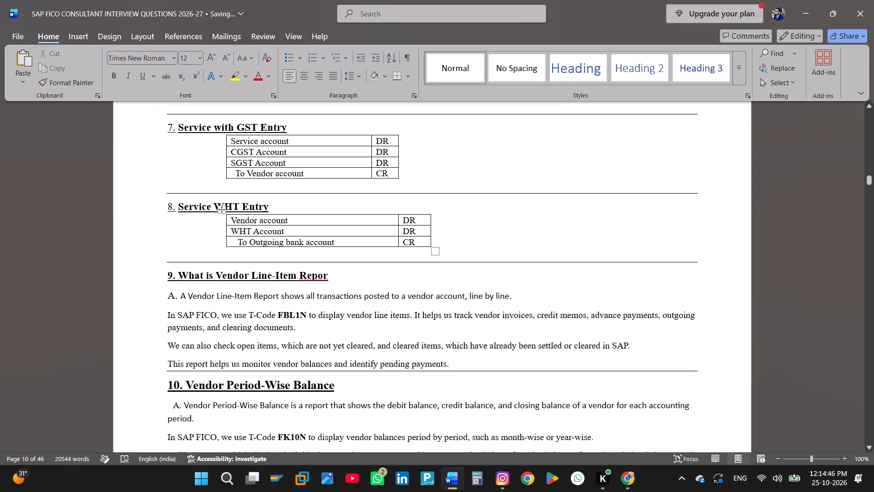
pyautogui.click(458, 364)
pyautogui.press('Return')
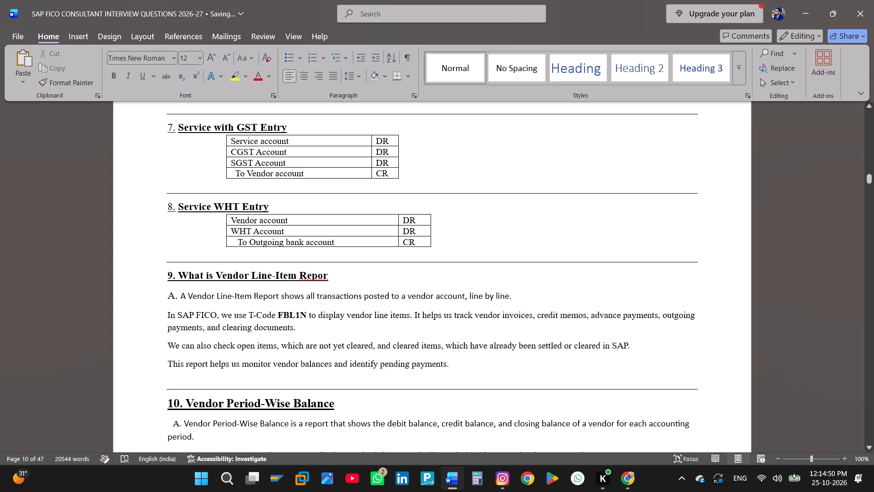
# Ignore all spelling flags for the word "Repor" in the heading of question 9.
pyautogui.rightClick(315, 278)
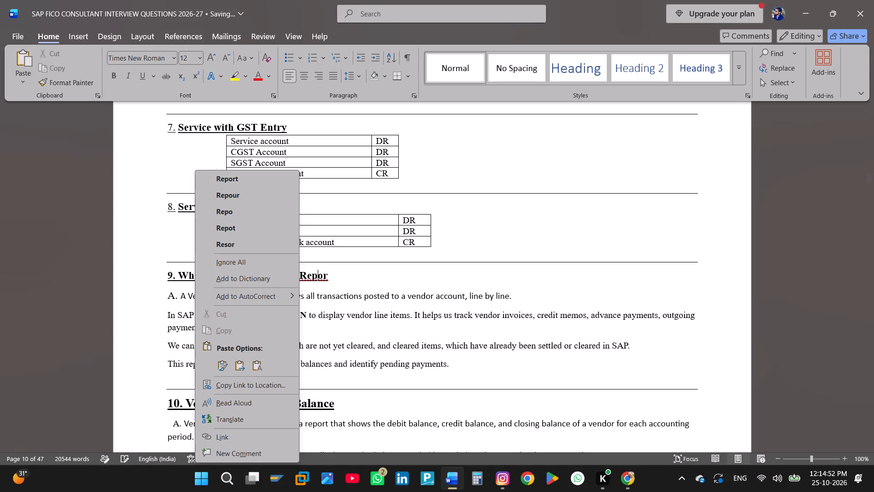
pyautogui.click(220, 262)
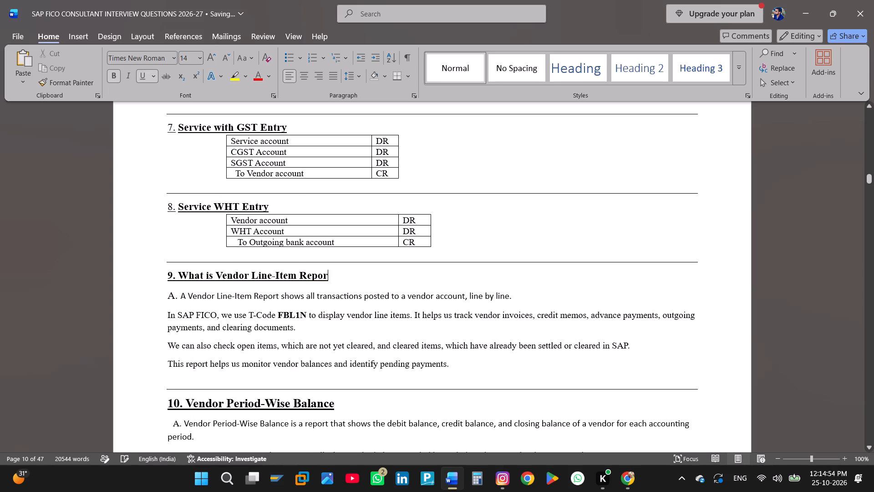
# Add a blank line at the end of question 10 on Vendor Period-Wise Balance and question 14 on Account payable configuration.
pyautogui.scroll(-2, 376, 356)
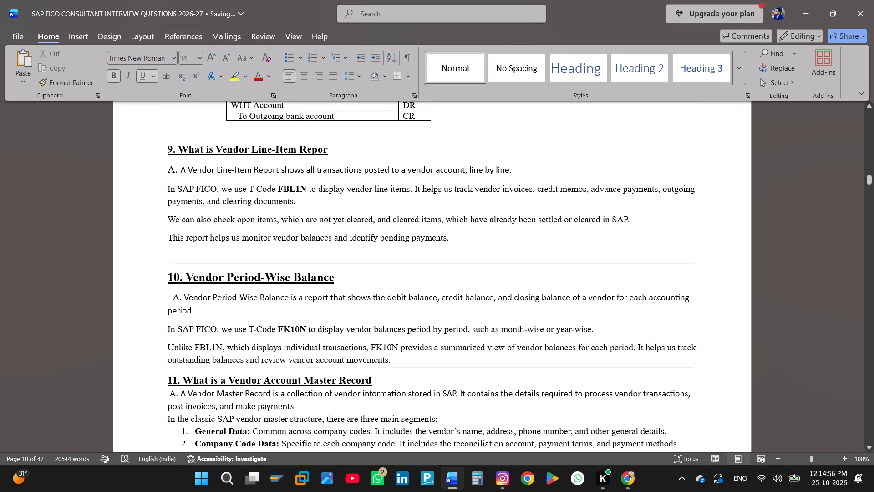
pyautogui.click(395, 361)
pyautogui.press('Return')
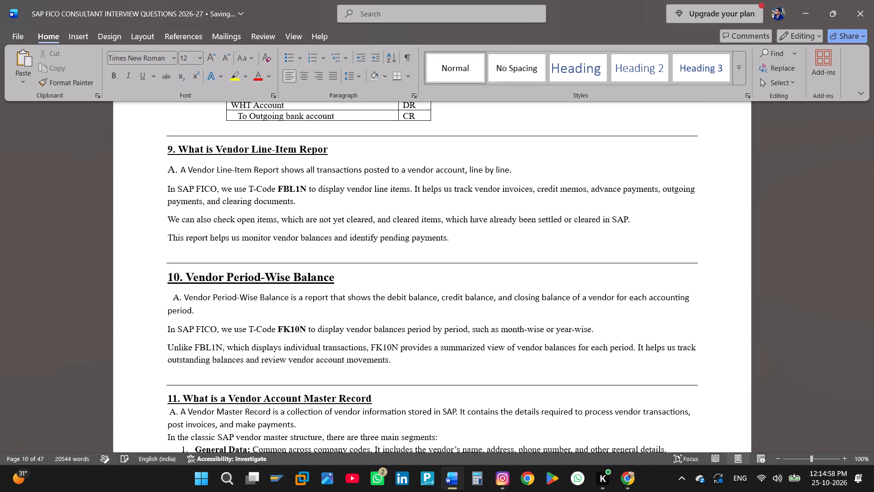
pyautogui.scroll(-2, 293, 379)
pyautogui.scroll(-1, 407, 402)
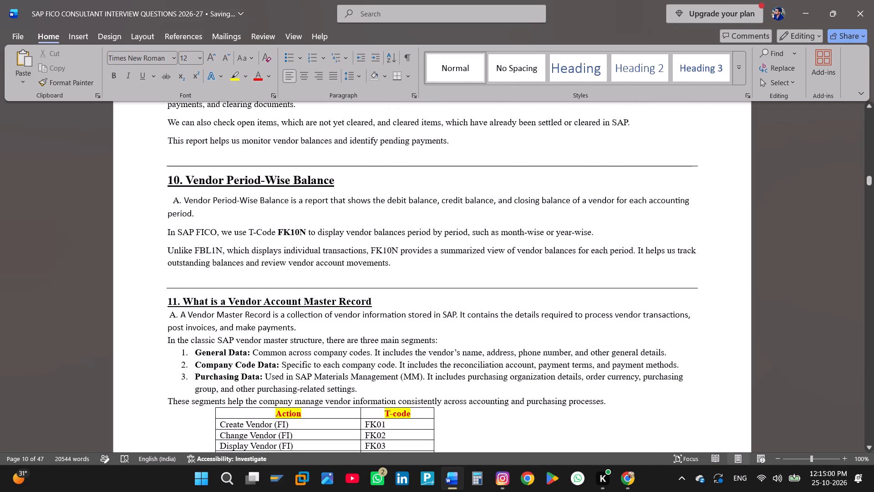
pyautogui.scroll(-1, 407, 402)
pyautogui.scroll(-1, 296, 299)
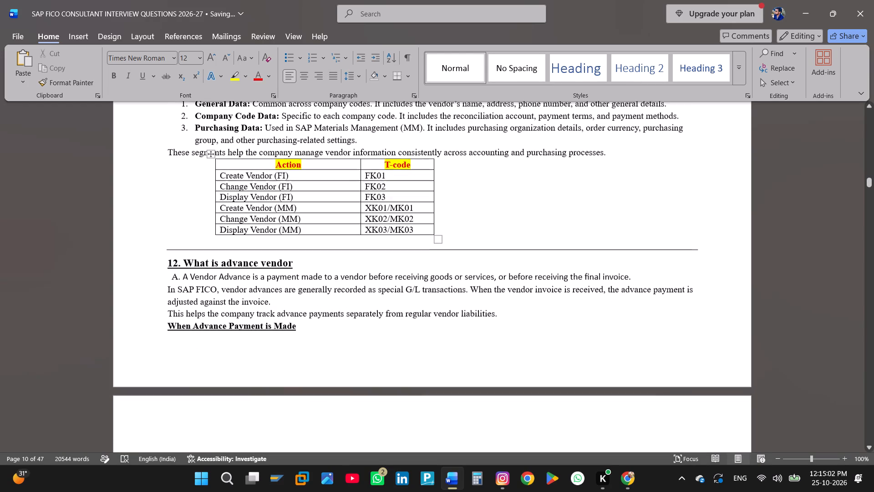
pyautogui.scroll(-1, 322, 355)
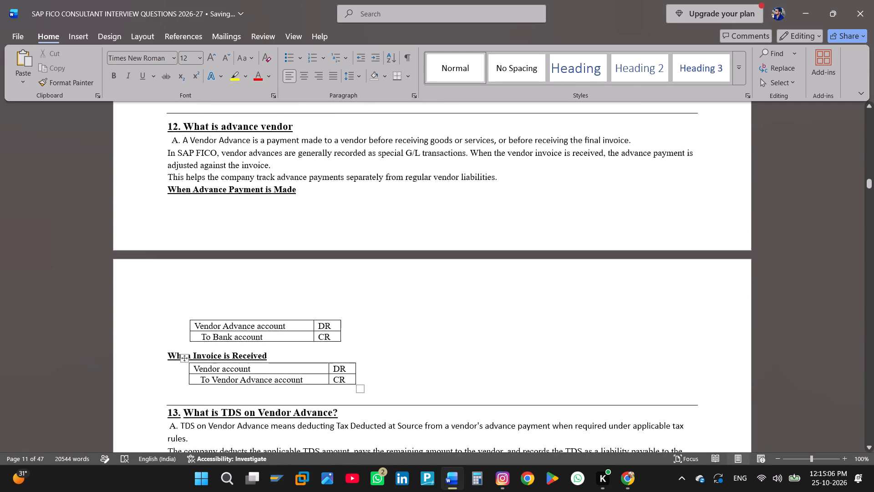
pyautogui.scroll(-2, 266, 264)
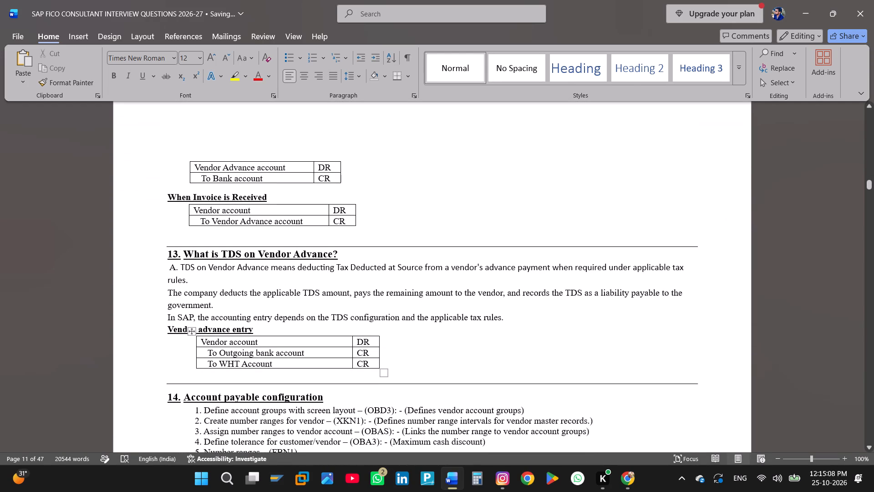
pyautogui.scroll(-2, 306, 373)
pyautogui.click(295, 345)
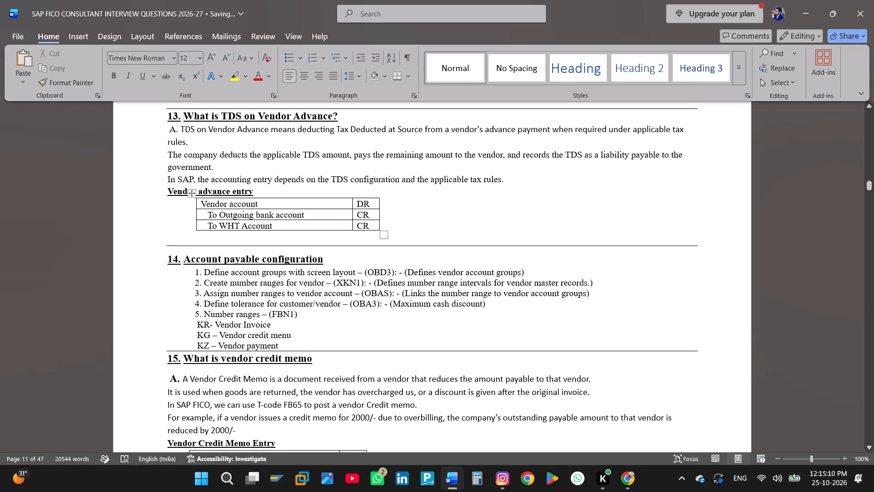
pyautogui.press('Return')
# Add a blank line at the end of question 16 on the difference between with and without purchase order.
pyautogui.scroll(-1, 295, 345)
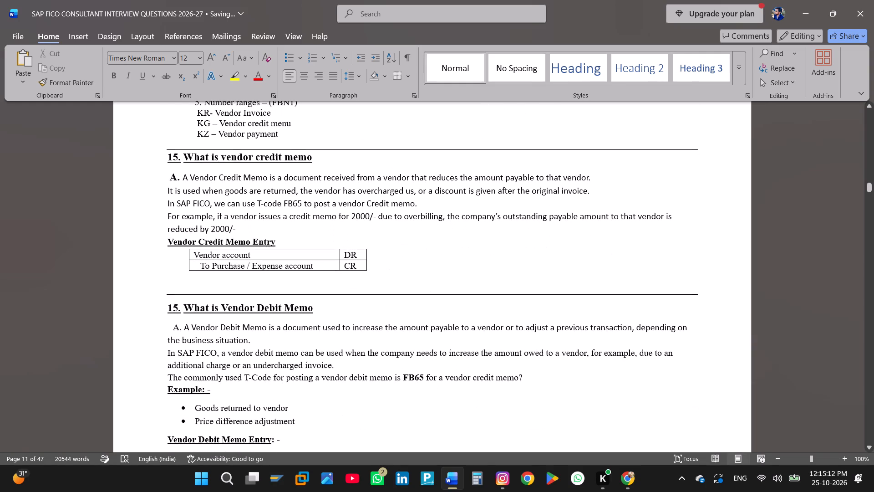
pyautogui.scroll(-3, 262, 305)
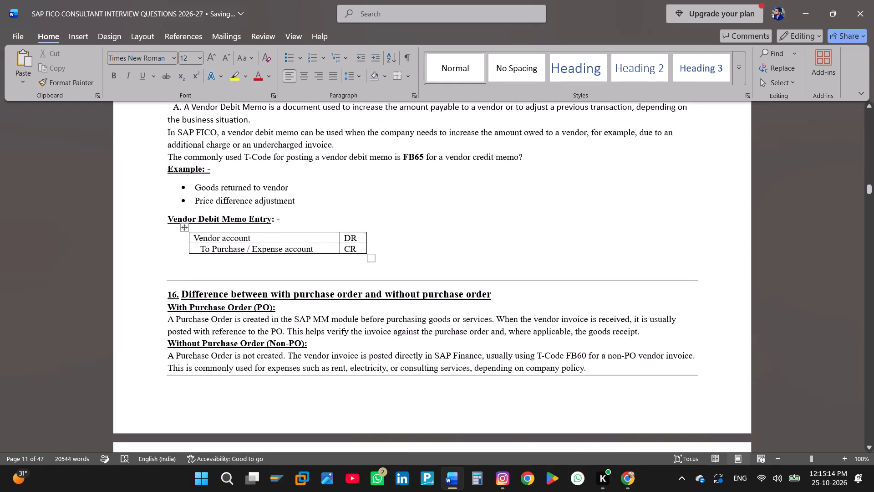
pyautogui.scroll(-1, 386, 307)
pyautogui.click(594, 278)
pyautogui.press('Return')
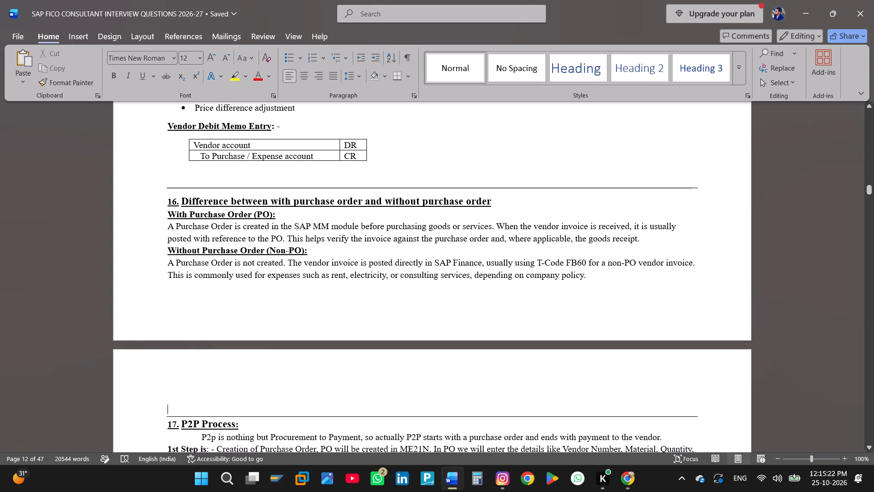
# Add a blank line at the end of question 18 on FI-MM Configuration and question 19 on 2-Way Matching.
pyautogui.scroll(-3, 408, 326)
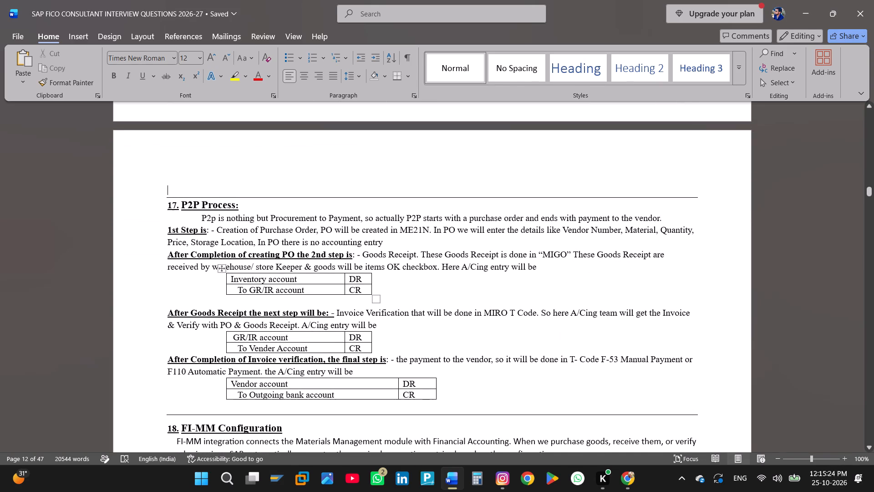
pyautogui.scroll(-1, 323, 412)
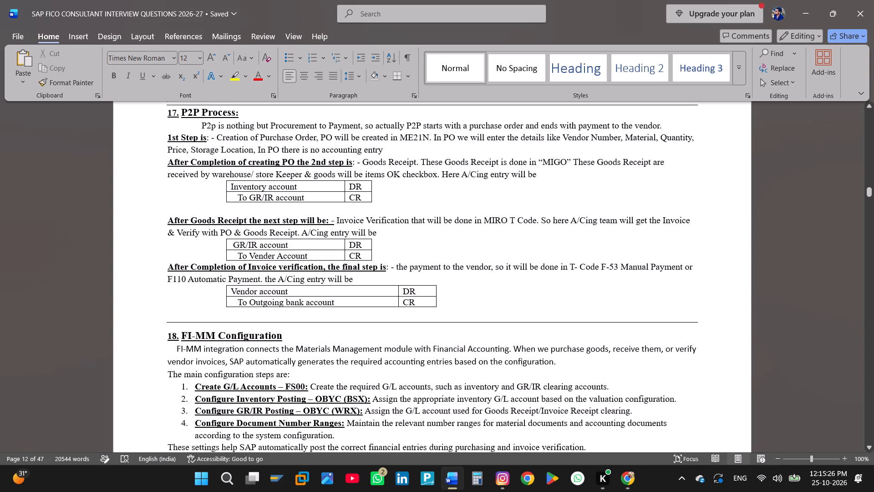
pyautogui.scroll(-1, 355, 348)
pyautogui.click(593, 262)
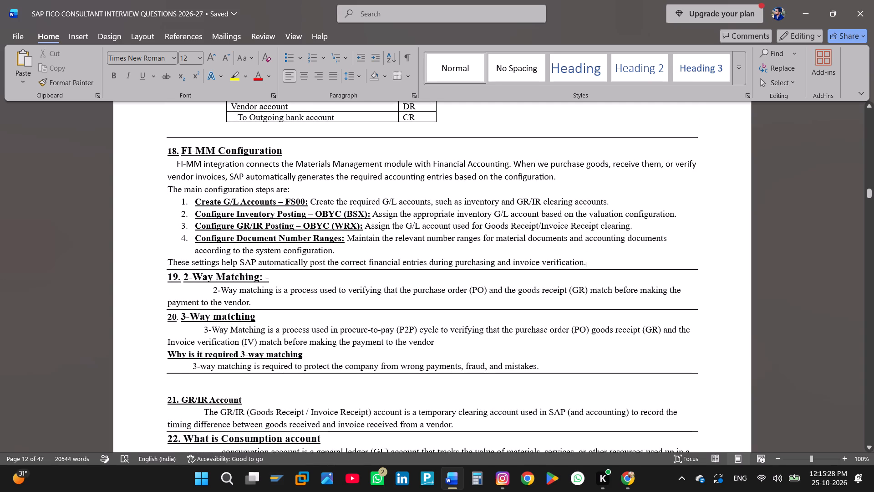
pyautogui.press('Return')
pyautogui.click(258, 315)
pyautogui.press('Return')
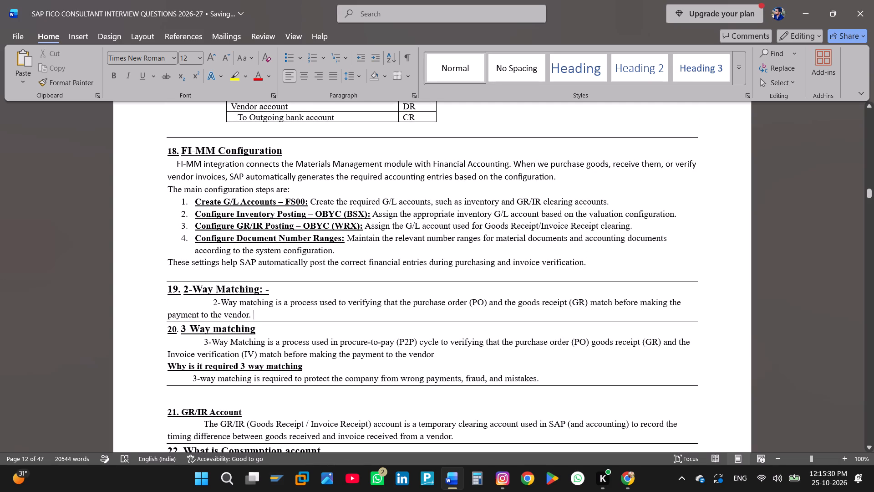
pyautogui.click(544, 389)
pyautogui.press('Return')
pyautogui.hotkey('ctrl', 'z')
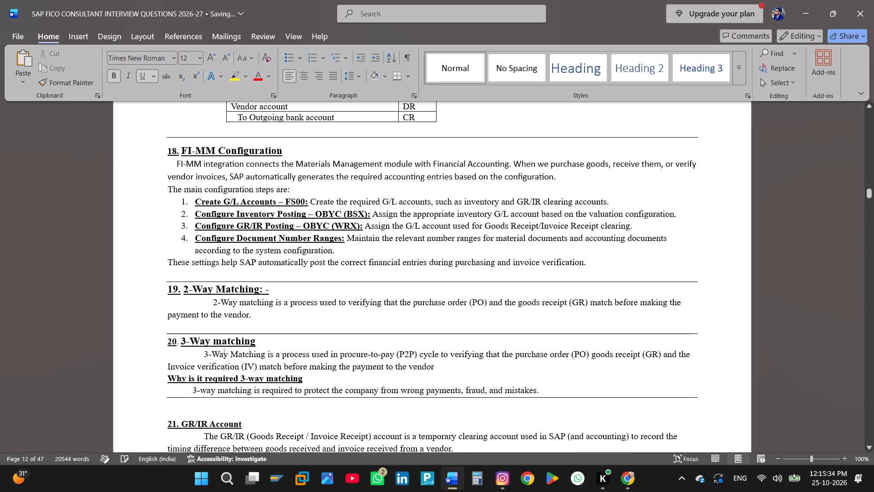
# Add a blank line at the end of question 20 on 3-Way matching, above the divider.
pyautogui.click(551, 392)
pyautogui.press('Return')
pyautogui.scroll(-2, 493, 391)
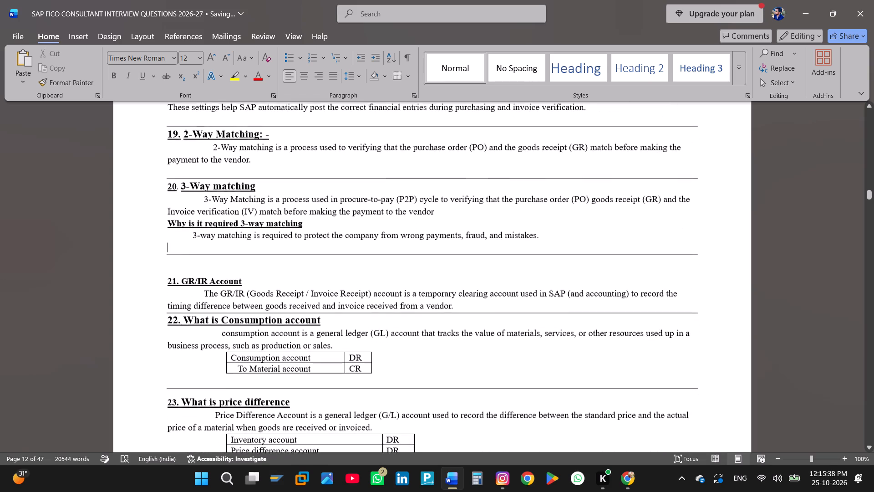
pyautogui.scroll(-1, 493, 391)
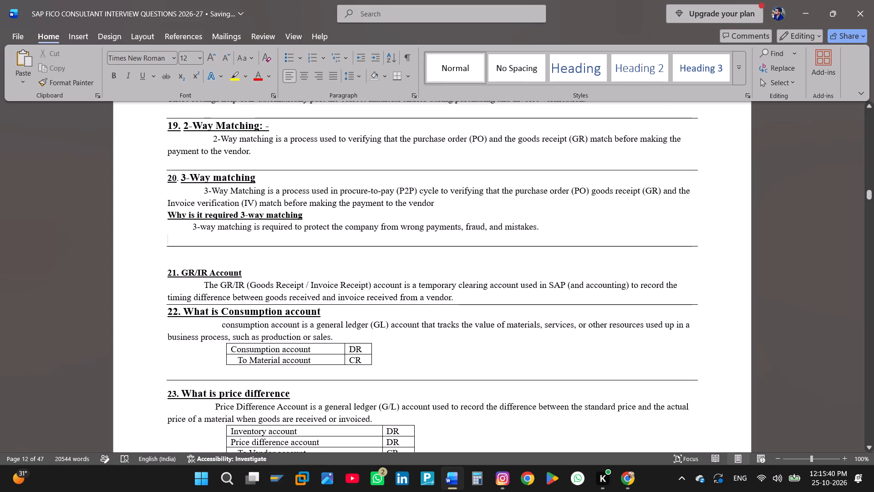
# Remove the extra blank line above question 21 on GR/IR Account and add a blank line at the end of its answer.
pyautogui.click(166, 271)
pyautogui.press('BackSpace')
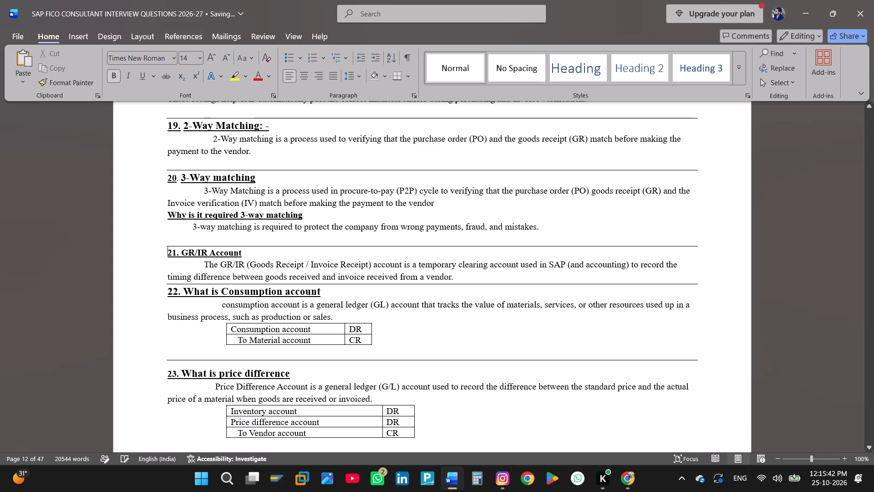
pyautogui.click(463, 275)
pyautogui.press('Return')
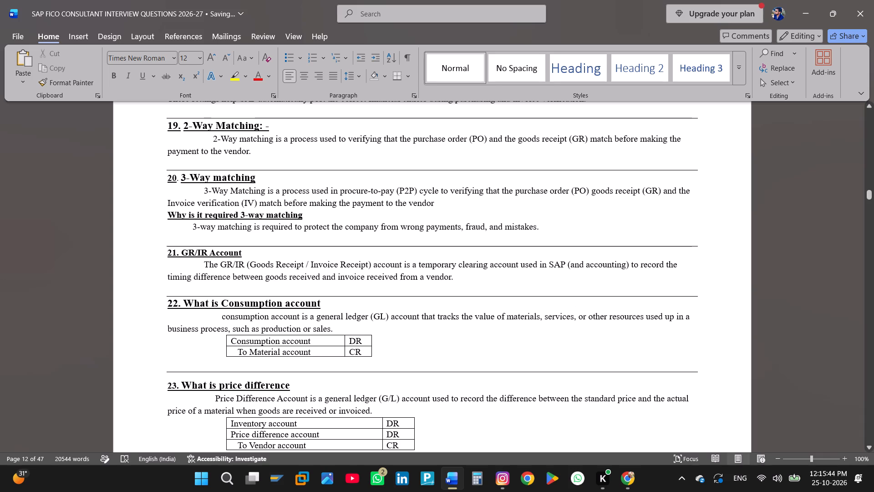
# Add a blank line at the end of question 25 on the difference between PR and PO.
pyautogui.scroll(-2, 313, 372)
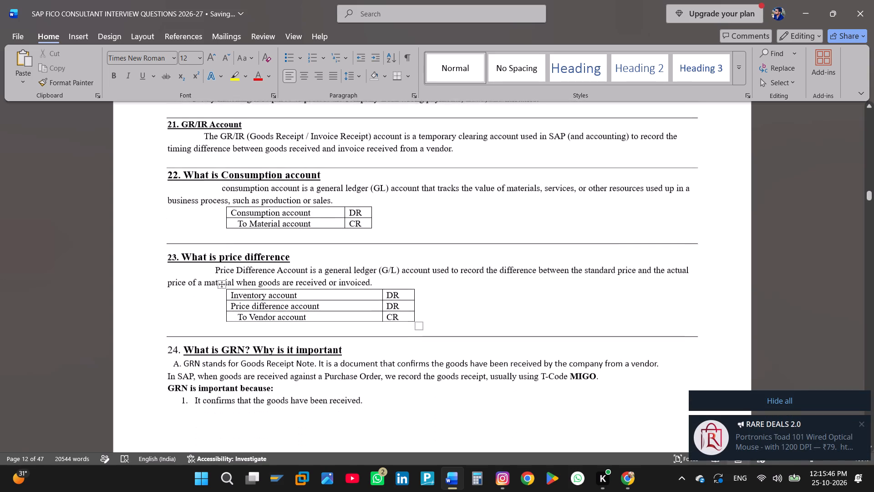
pyautogui.scroll(-2, 313, 372)
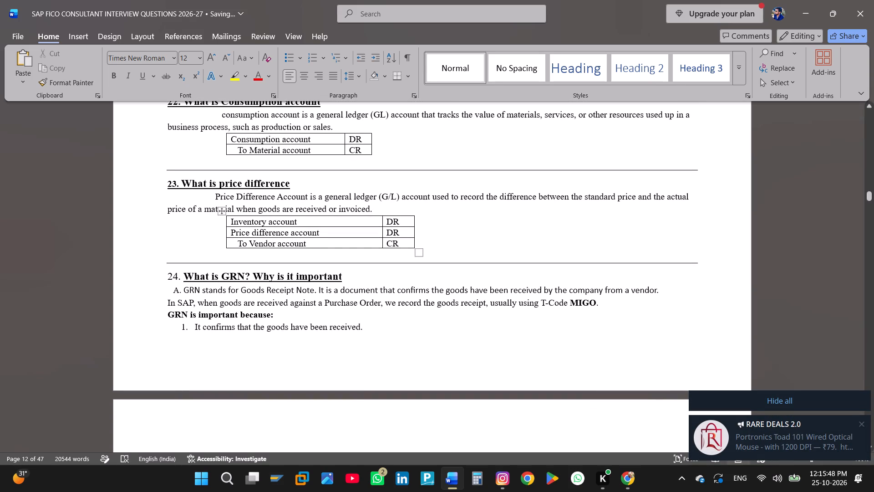
pyautogui.scroll(-2, 259, 279)
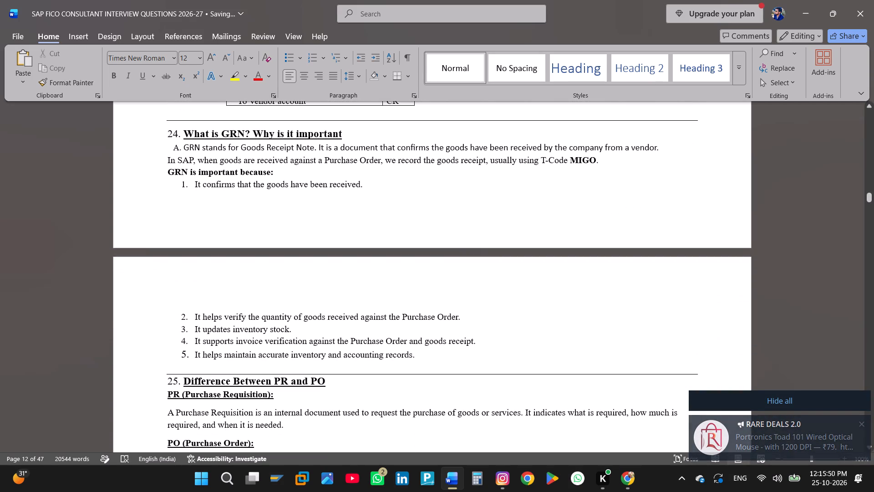
pyautogui.scroll(-1, 326, 363)
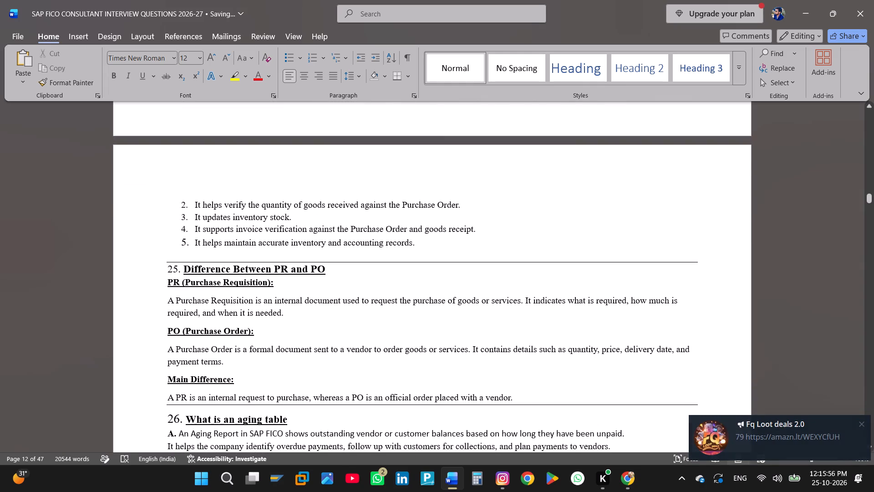
pyautogui.scroll(-1, 351, 333)
pyautogui.click(522, 351)
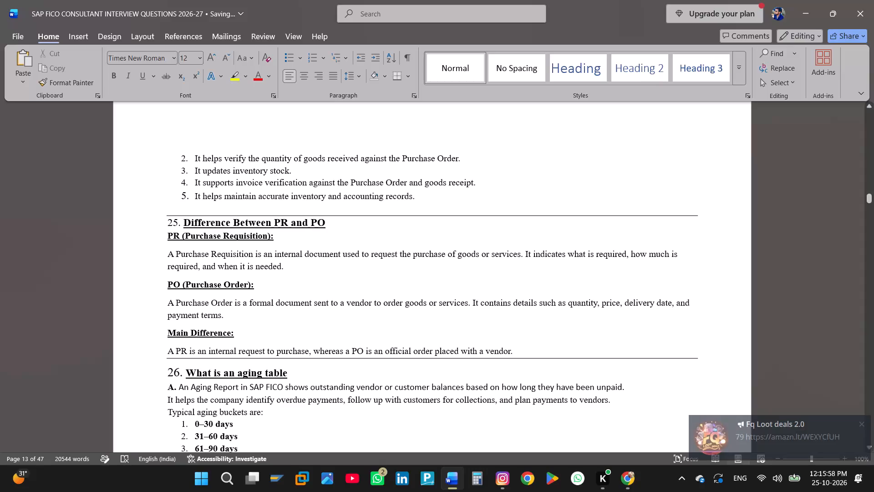
pyautogui.press('Return')
# Add a blank line at the end of question 26 on the aging table and question 27 on whether PR and PO are legally binding.
pyautogui.scroll(-2, 335, 350)
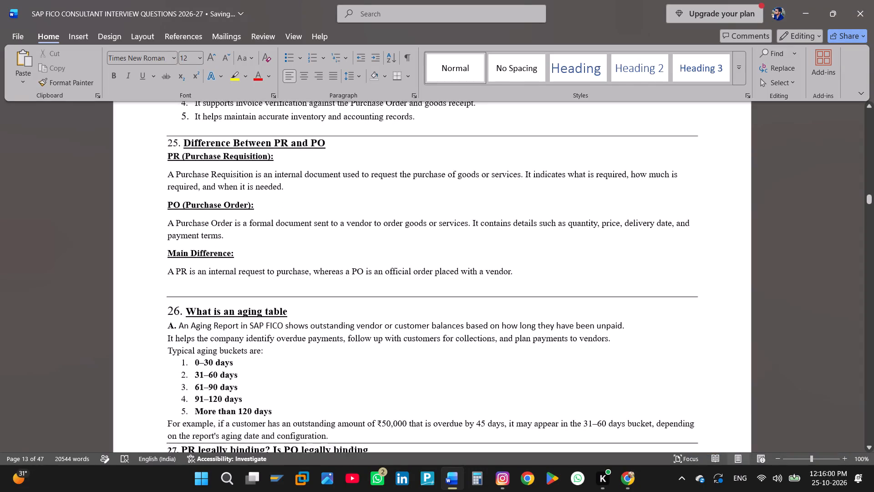
pyautogui.scroll(-1, 335, 350)
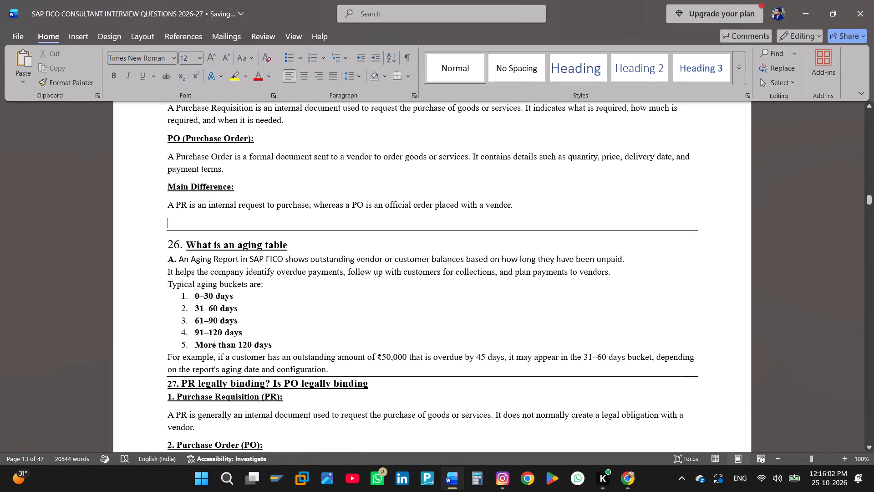
pyautogui.click(328, 372)
pyautogui.press('Return')
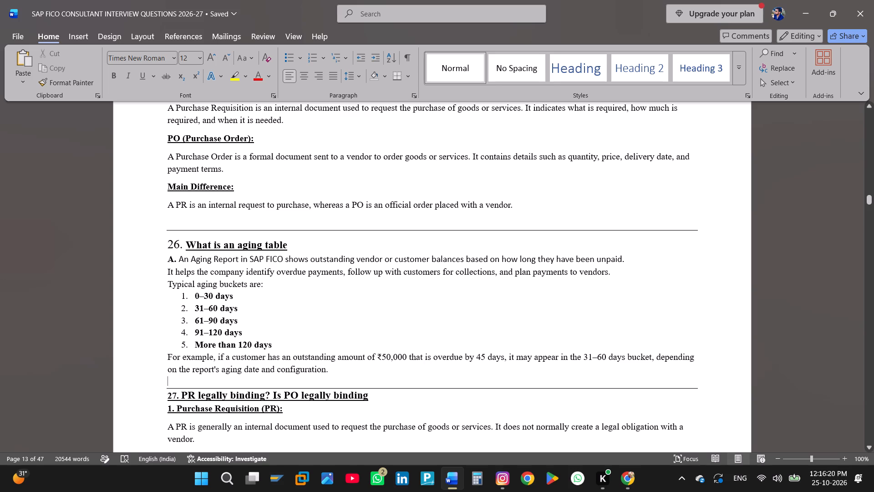
pyautogui.scroll(-1, 330, 345)
pyautogui.scroll(-1, 331, 262)
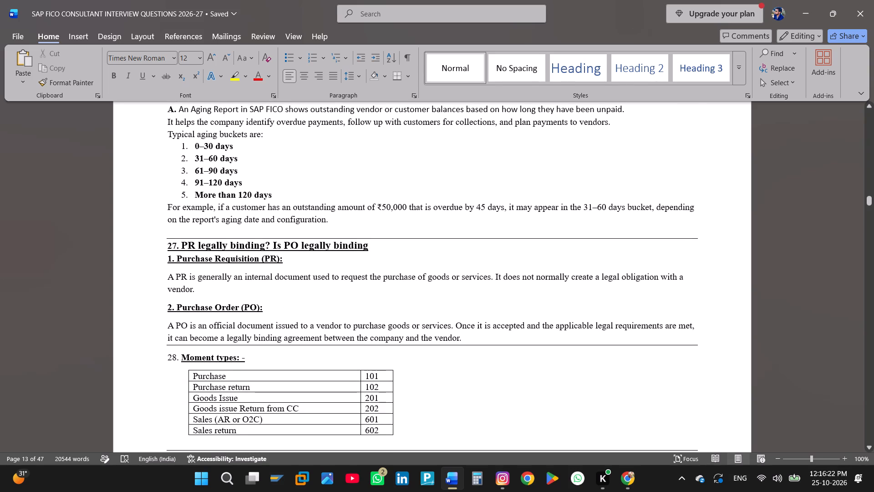
pyautogui.scroll(-1, 331, 262)
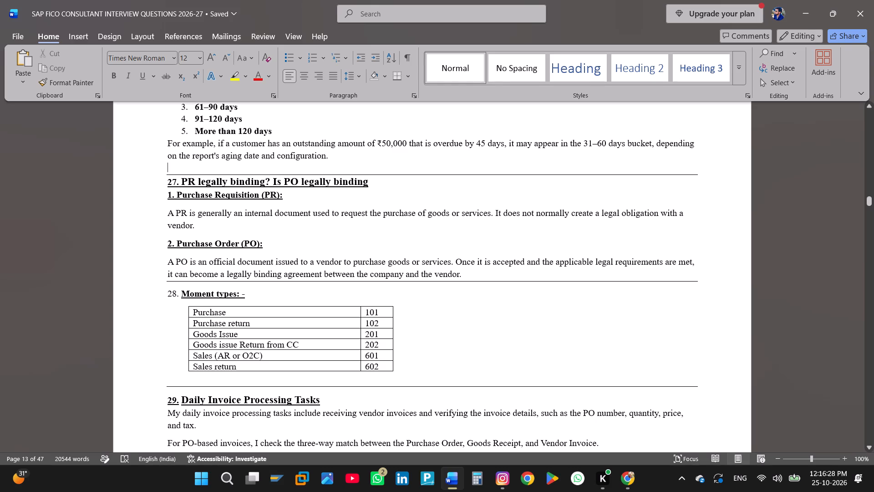
pyautogui.click(470, 275)
pyautogui.press('Return')
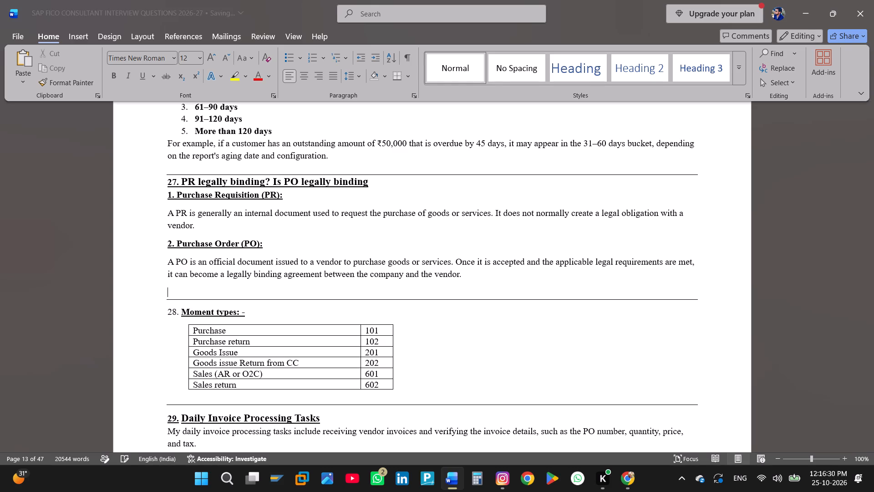
# Add a blank line at the end of question 29 on Daily Invoice Processing Tasks, above the divider.
pyautogui.scroll(-1, 348, 301)
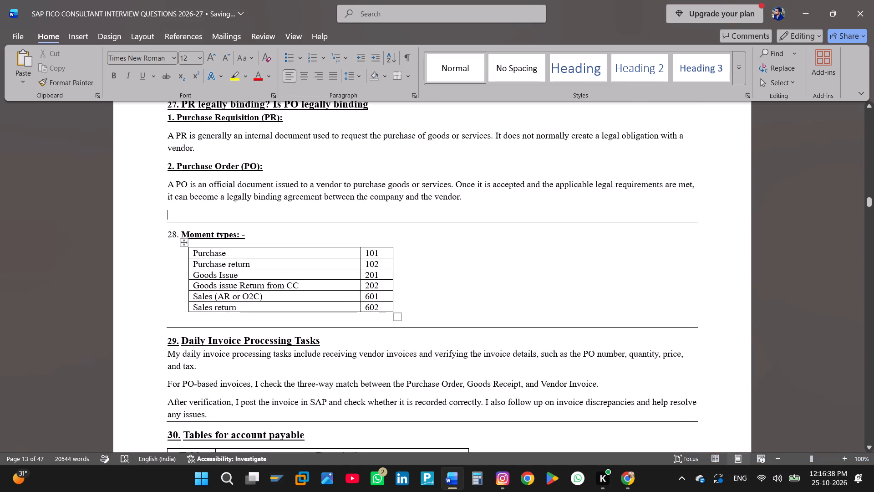
pyautogui.scroll(-1, 376, 301)
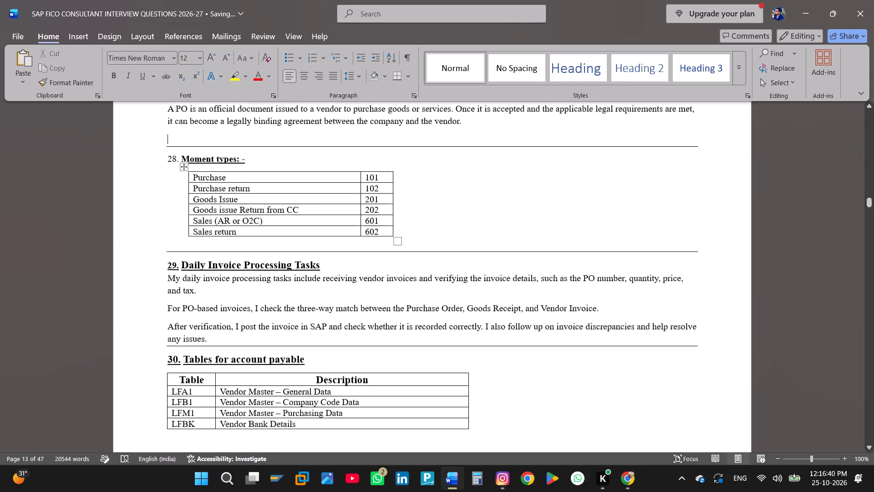
pyautogui.scroll(-1, 376, 301)
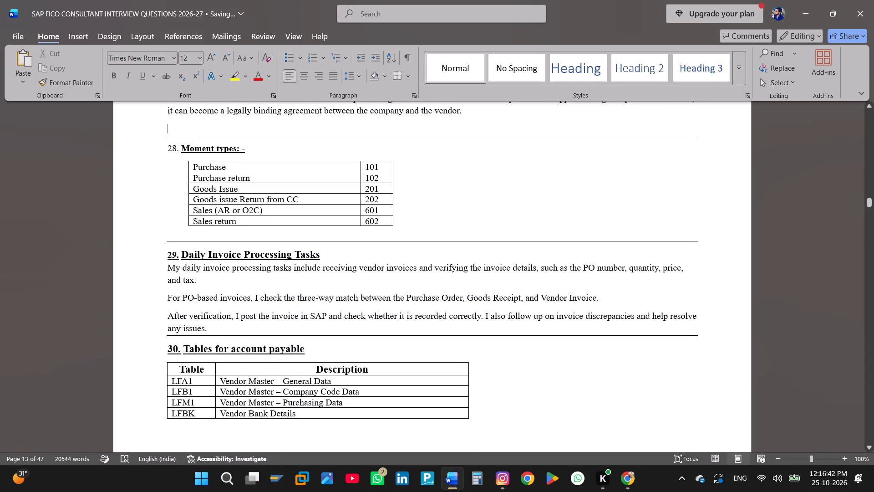
pyautogui.click(217, 328)
pyautogui.press('Return')
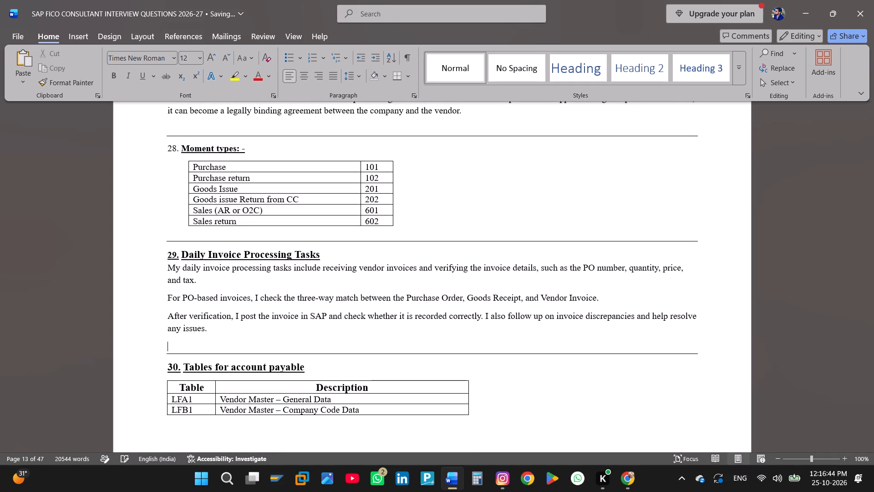
# Insert the prefix "A. " at the start of the answer to question 29 on Daily Invoice Processing Tasks.
pyautogui.scroll(-1, 356, 293)
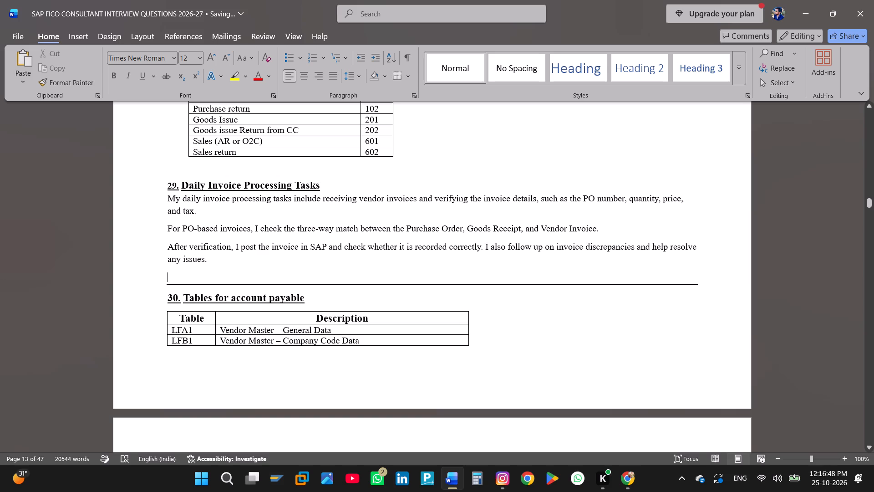
pyautogui.click(166, 198)
pyautogui.write('.')
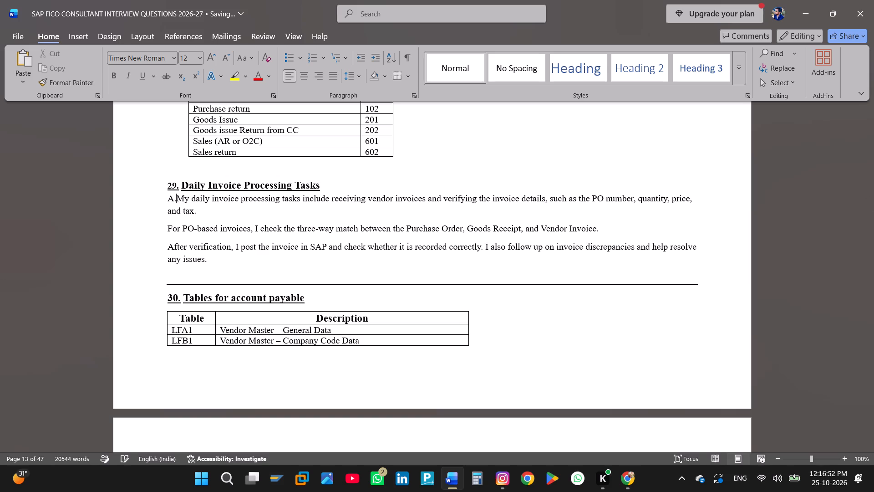
pyautogui.press('space')
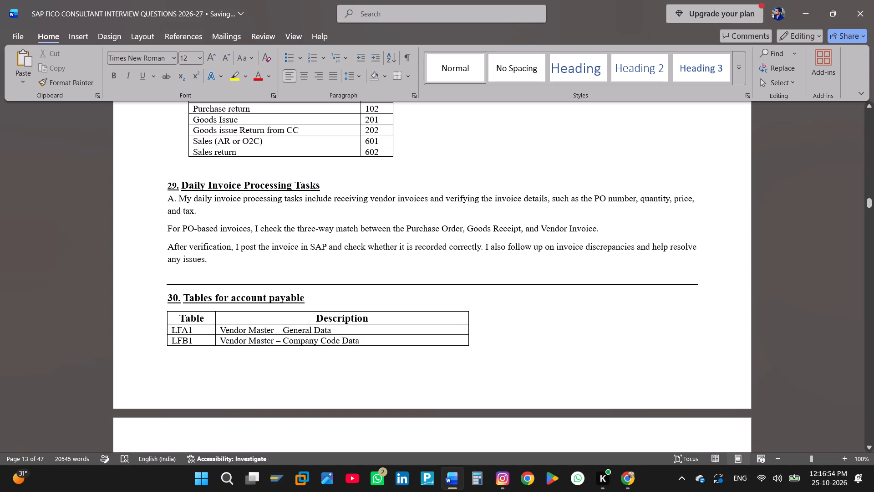
# Add a blank line without a bullet after "Income Tax (for reporting only)" at the end of Taxation question 1.
pyautogui.scroll(-1, 341, 241)
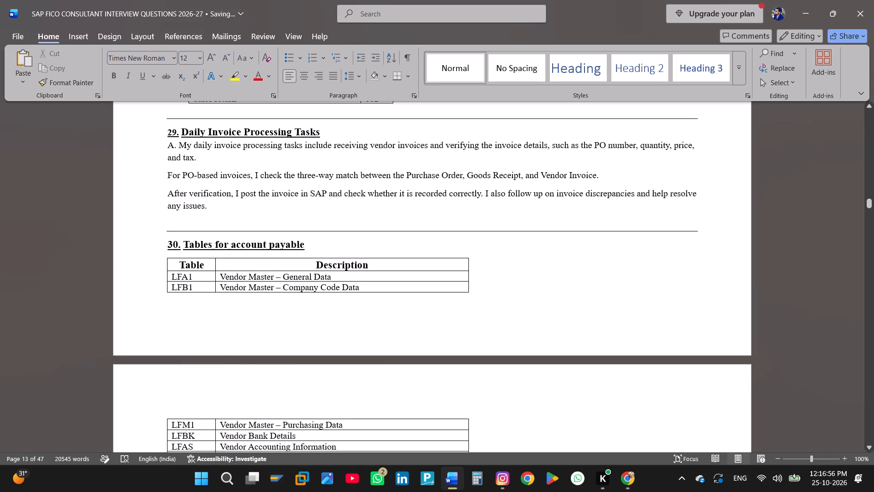
pyautogui.scroll(-1, 339, 272)
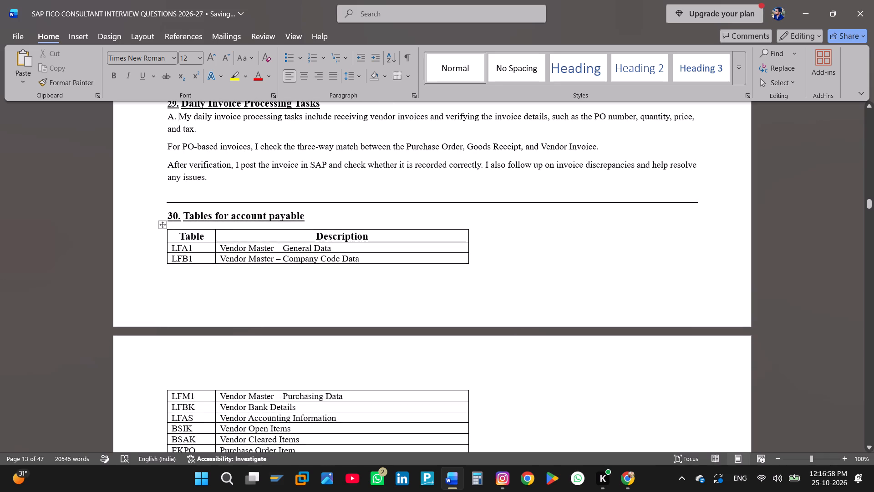
pyautogui.scroll(-3, 300, 314)
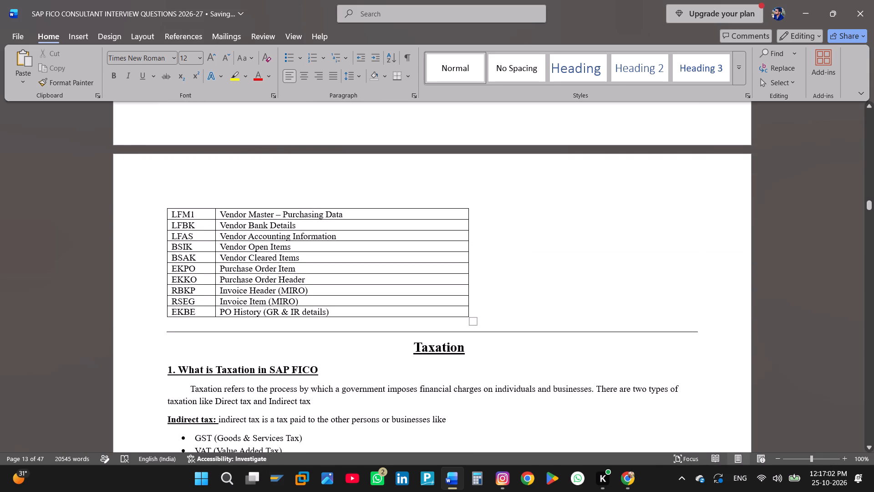
pyautogui.scroll(-1, 427, 323)
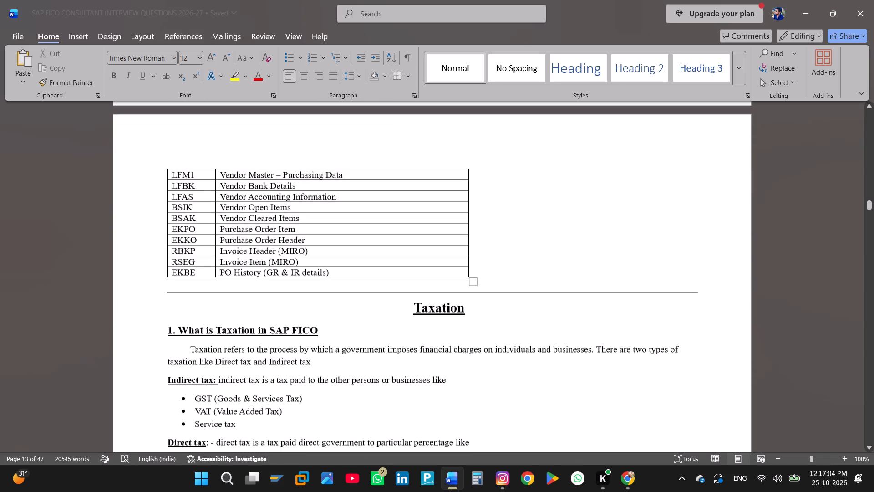
pyautogui.scroll(-2, 427, 323)
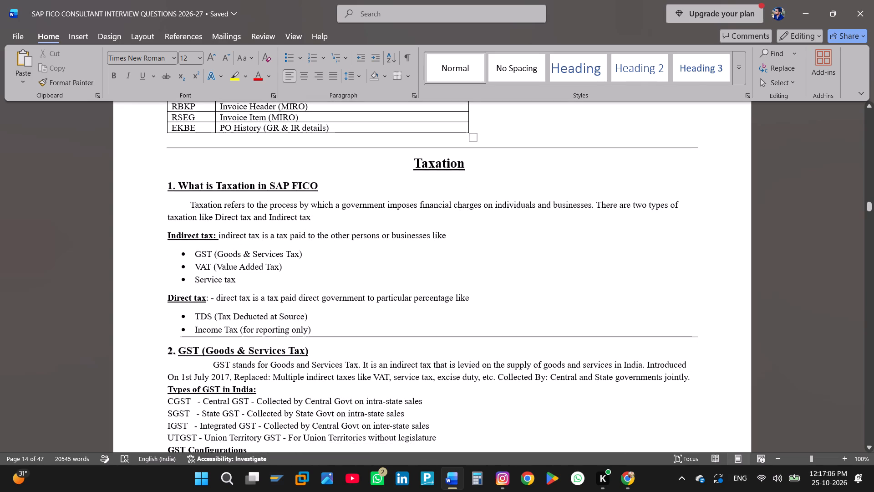
pyautogui.click(318, 332)
pyautogui.press('Return')
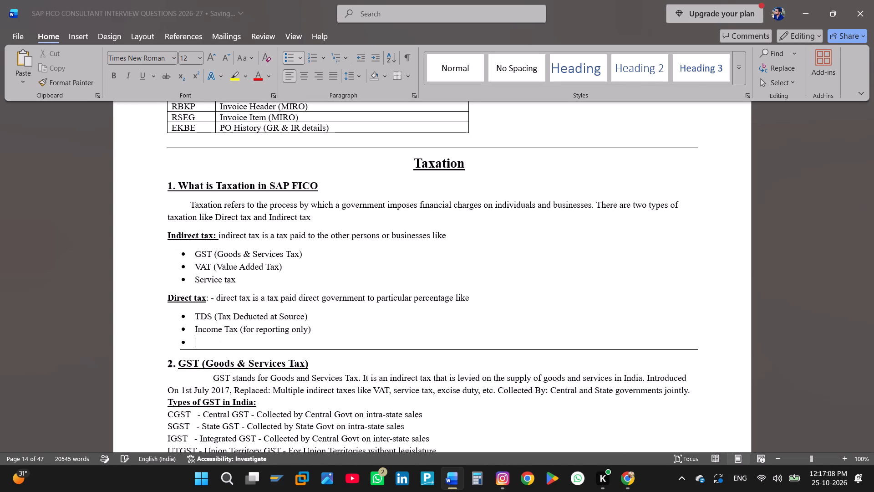
pyautogui.press('BackSpace')
pyautogui.press('BackSpace')
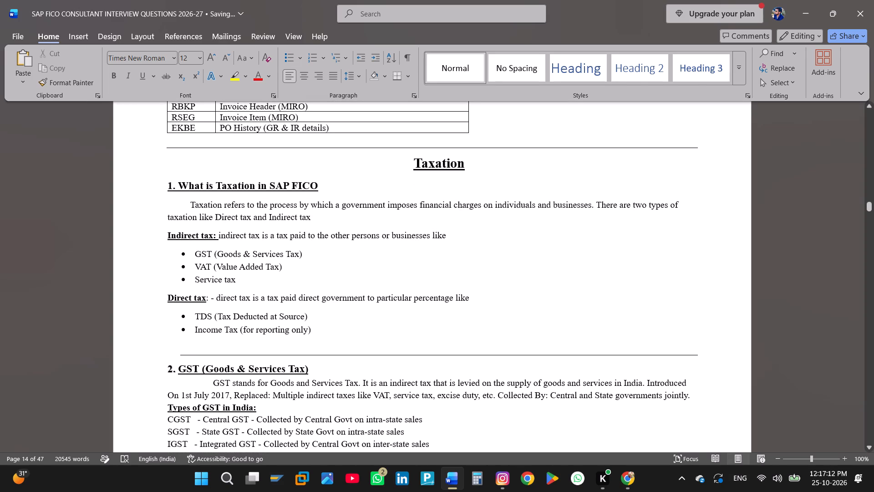
# Add a blank unnumbered line after "Create Tax Codes" at the end of Taxation question 2 on GST.
pyautogui.scroll(-1, 421, 359)
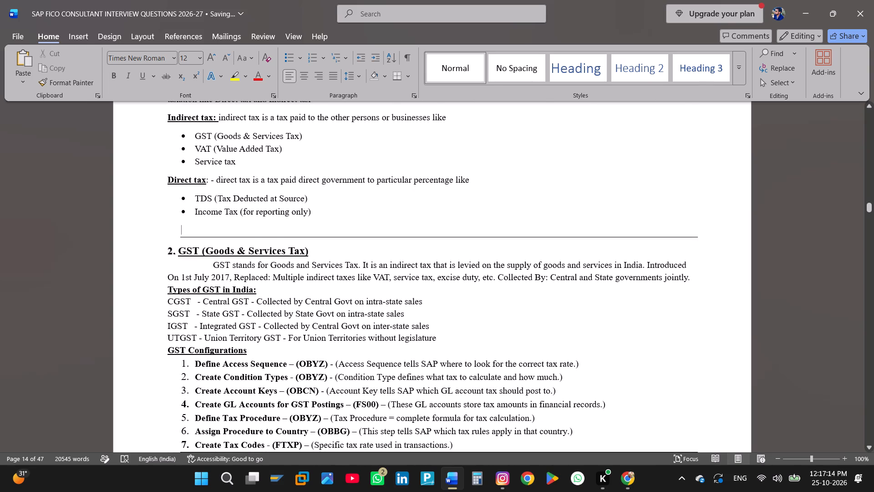
pyautogui.scroll(-2, 421, 359)
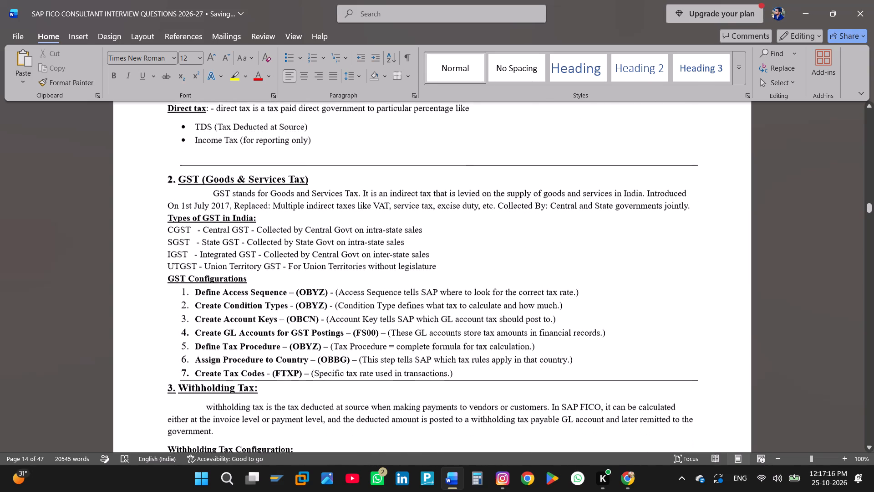
pyautogui.scroll(-1, 421, 359)
pyautogui.click(462, 368)
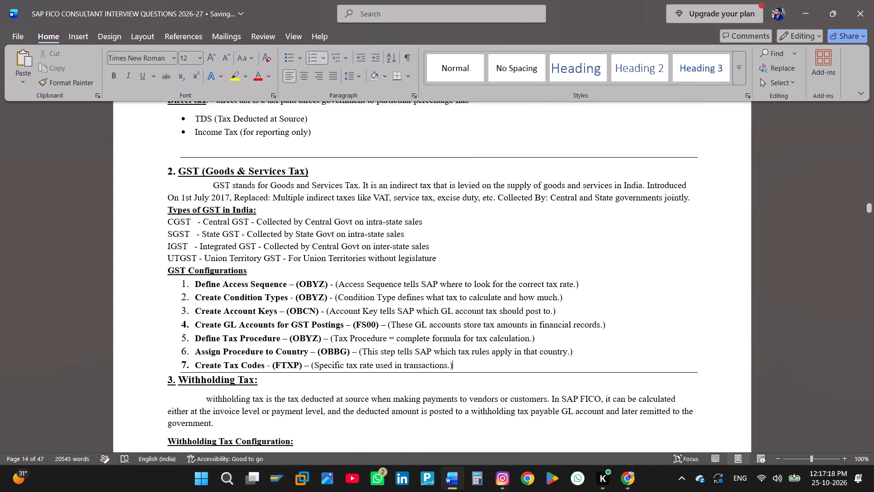
pyautogui.press('Return')
pyautogui.press('BackSpace')
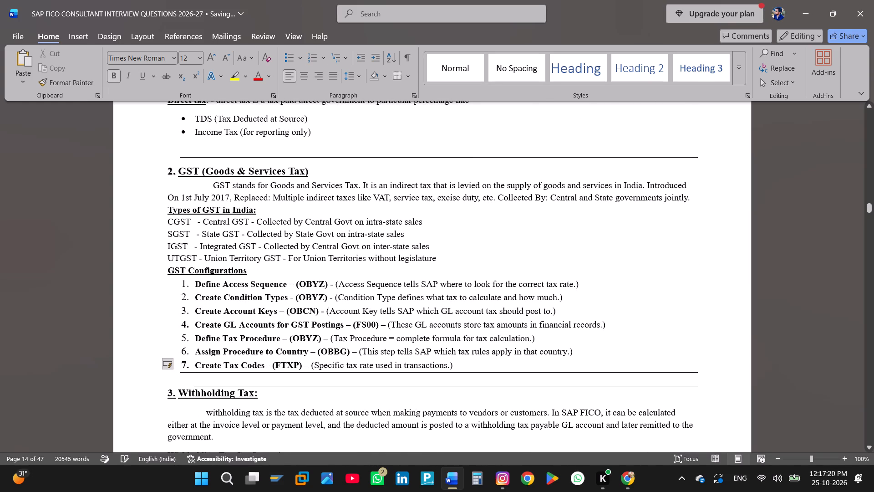
pyautogui.press('BackSpace')
# Add a blank line at the end of Taxation question 4 on HSN, above the divider.
pyautogui.scroll(-1, 319, 368)
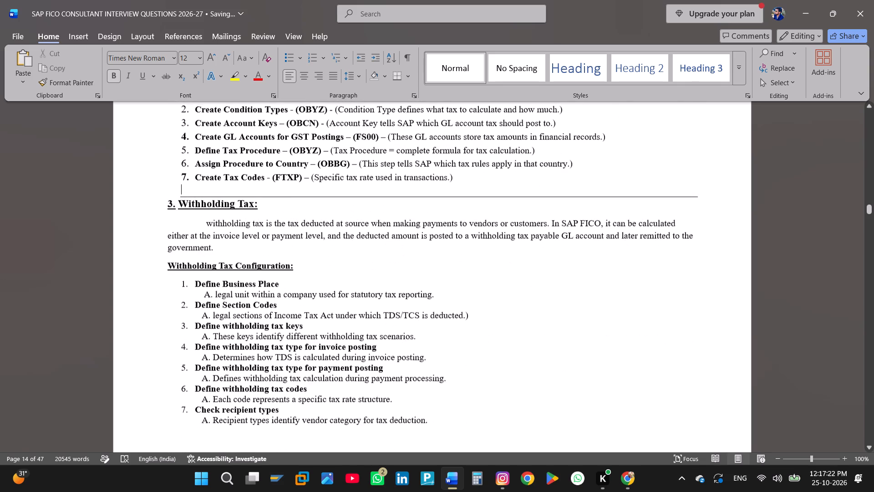
pyautogui.scroll(-3, 262, 290)
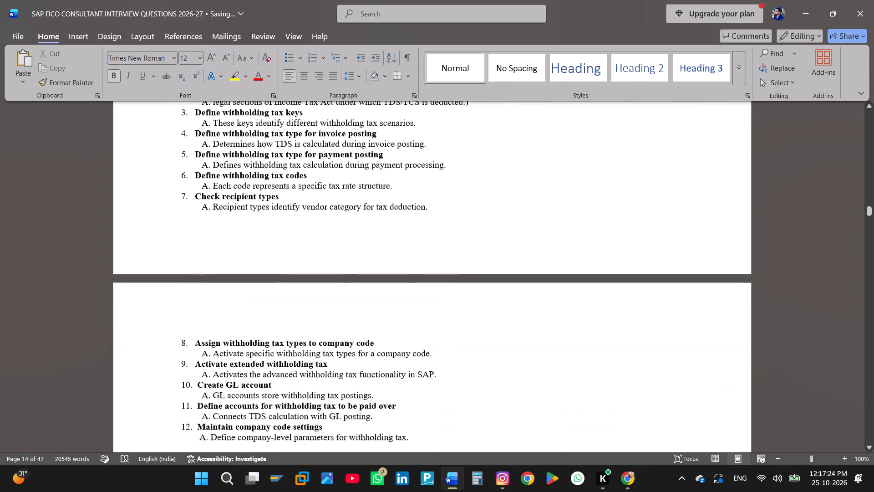
pyautogui.scroll(-4, 262, 290)
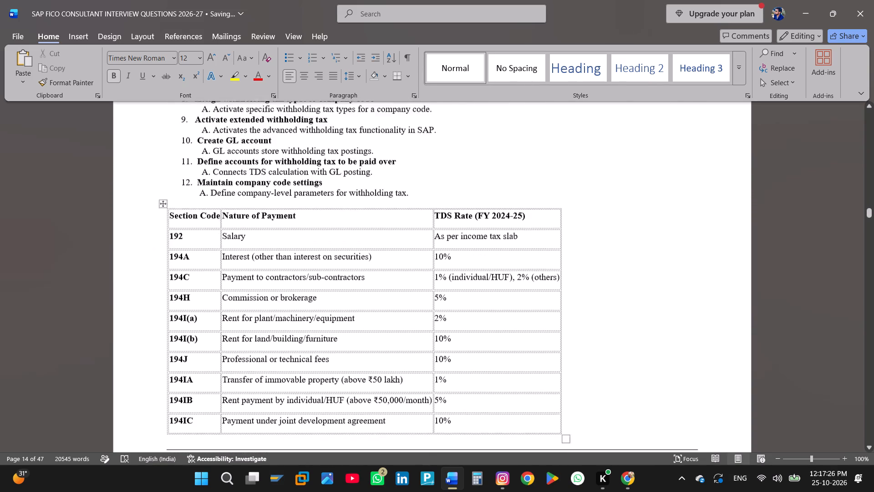
pyautogui.scroll(-1, 262, 290)
pyautogui.scroll(-2, 325, 339)
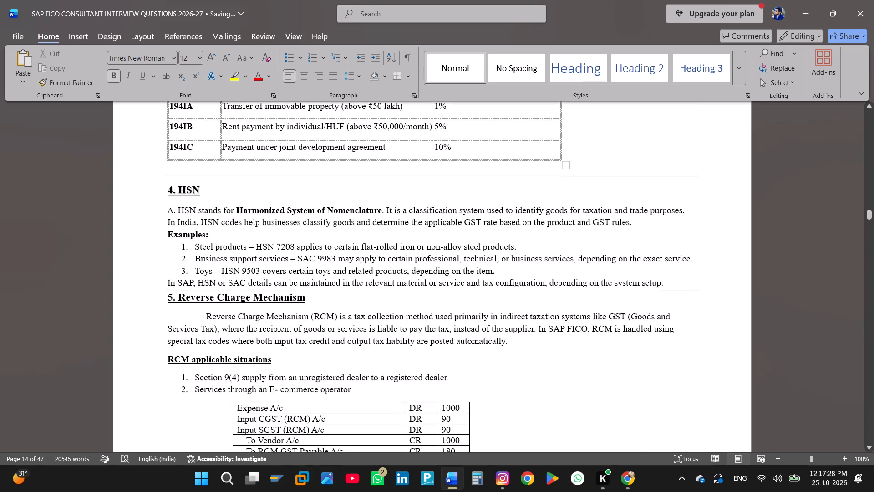
pyautogui.click(667, 271)
pyautogui.press('Return')
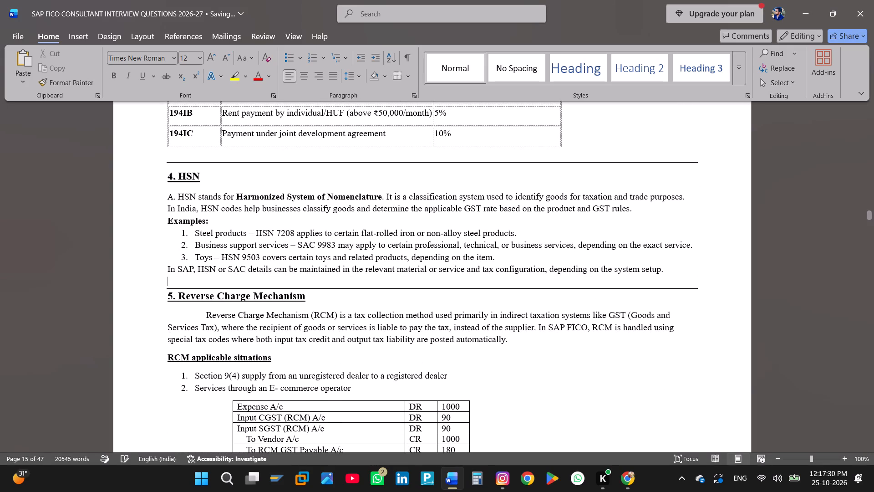
# Add a blank line at the end of Taxation question 5 on Reverse Charge Mechanism, after "System Posts Tax Liability Automatically".
pyautogui.scroll(-1, 426, 303)
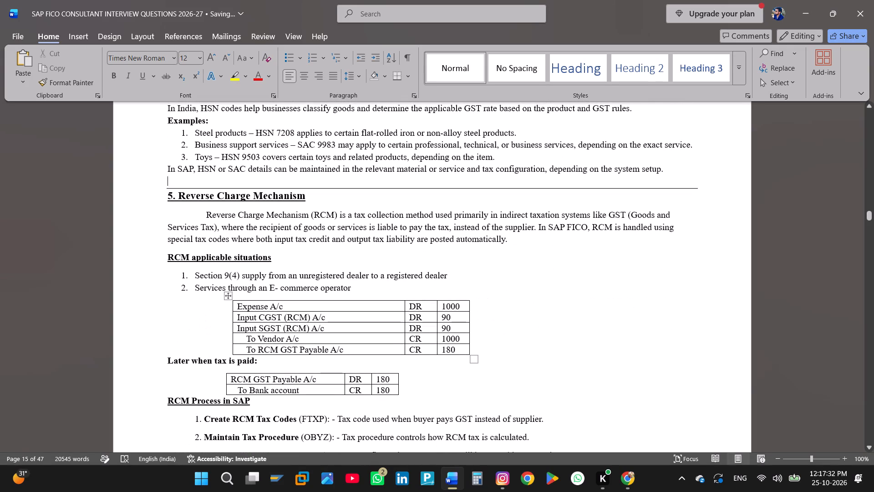
pyautogui.scroll(-2, 295, 361)
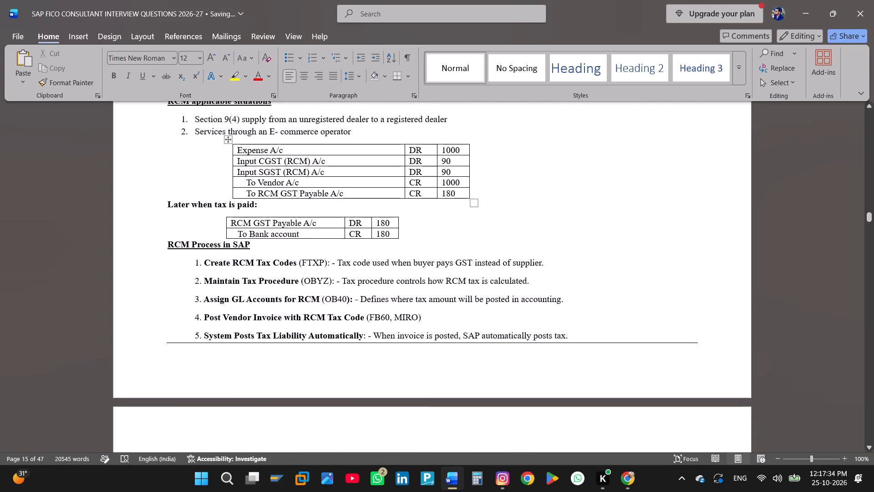
pyautogui.click(573, 338)
pyautogui.press('Return')
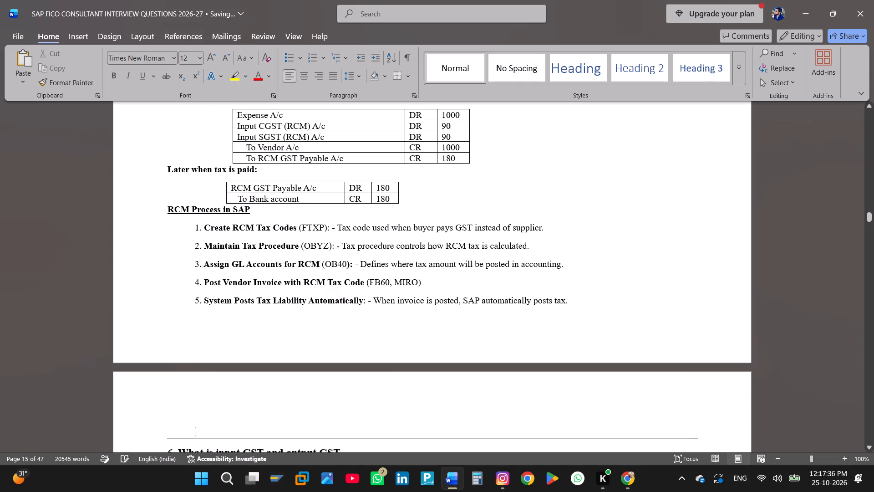
# Add a blank line at the end of Taxation question 6 on input and output GST and question 7 on HSN & SAC.
pyautogui.scroll(-2, 376, 353)
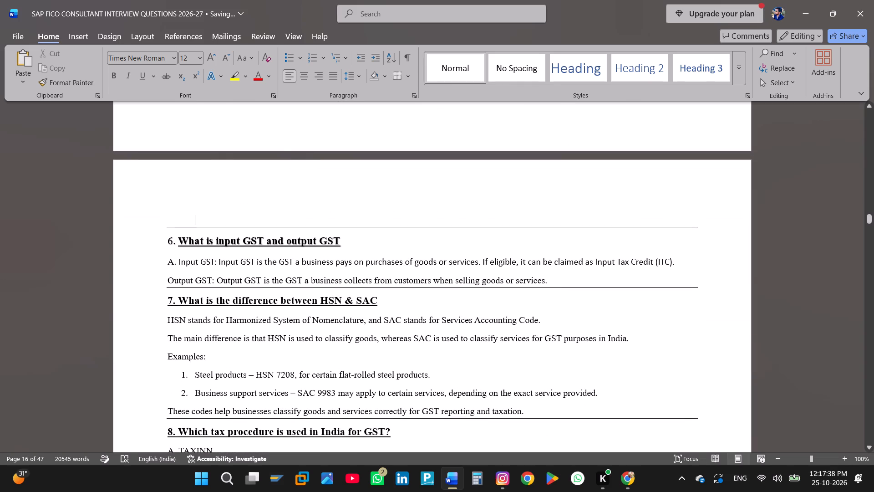
pyautogui.click(555, 282)
pyautogui.press('Return')
pyautogui.scroll(-1, 382, 303)
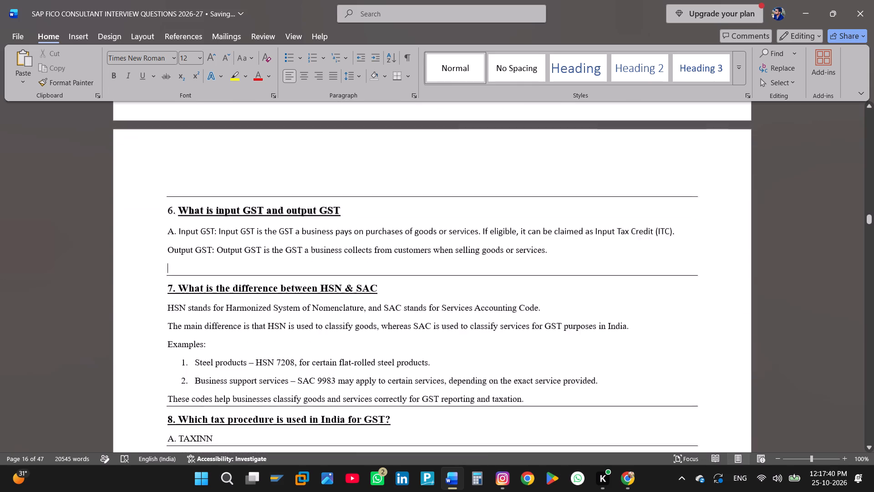
pyautogui.scroll(-1, 382, 303)
pyautogui.click(527, 331)
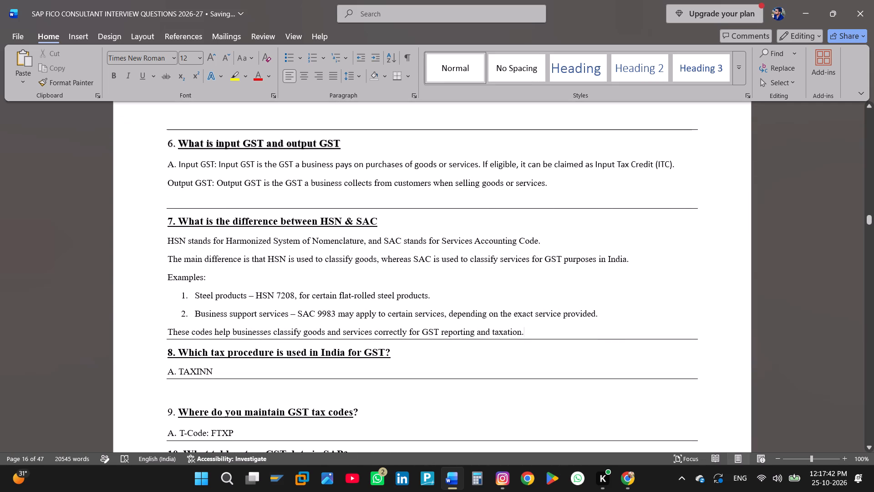
pyautogui.press('Return')
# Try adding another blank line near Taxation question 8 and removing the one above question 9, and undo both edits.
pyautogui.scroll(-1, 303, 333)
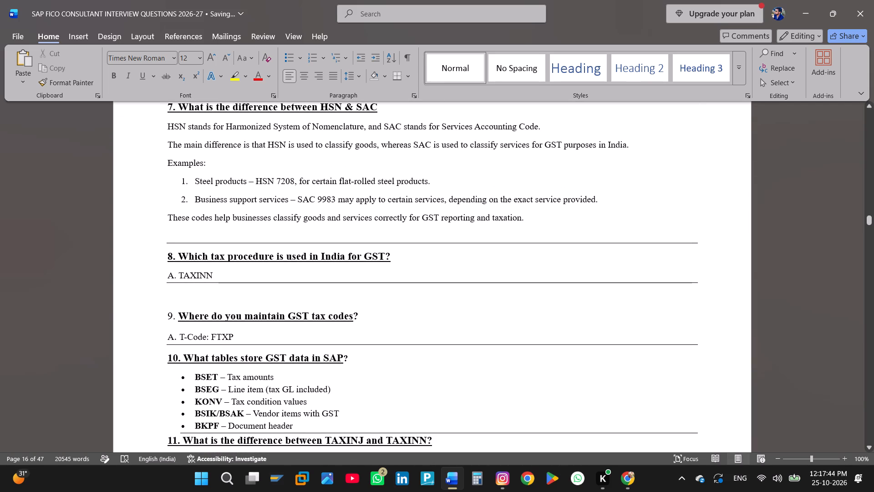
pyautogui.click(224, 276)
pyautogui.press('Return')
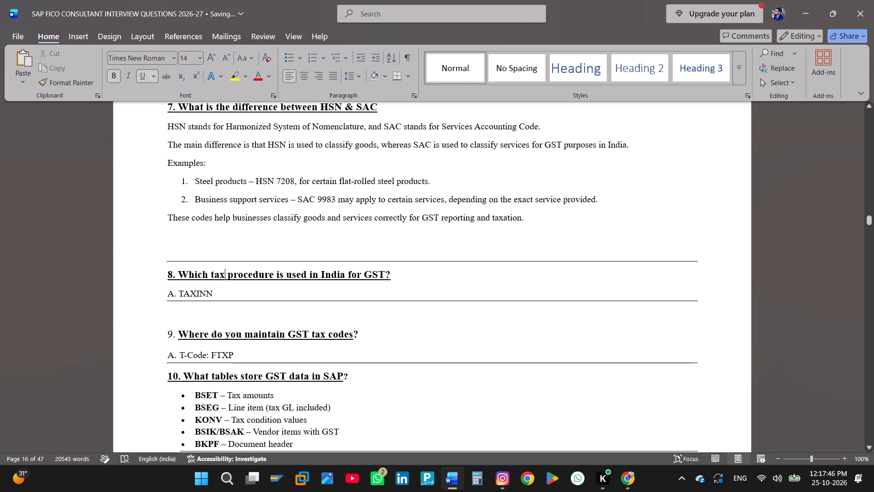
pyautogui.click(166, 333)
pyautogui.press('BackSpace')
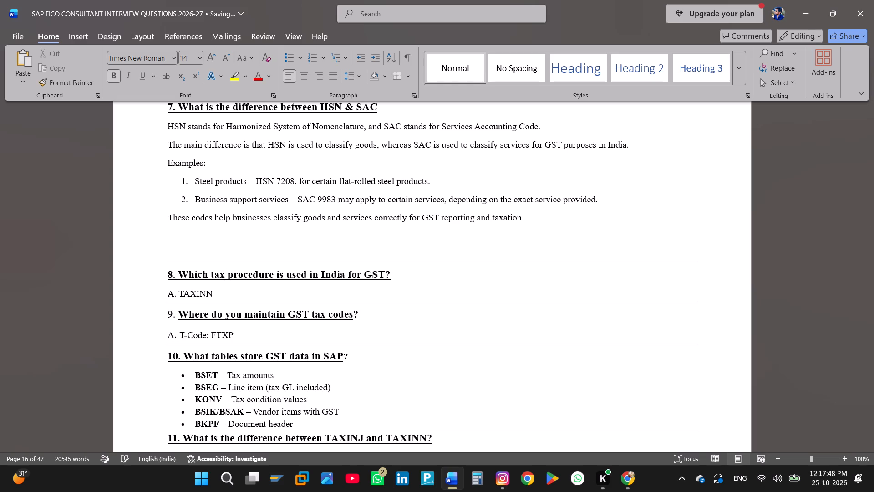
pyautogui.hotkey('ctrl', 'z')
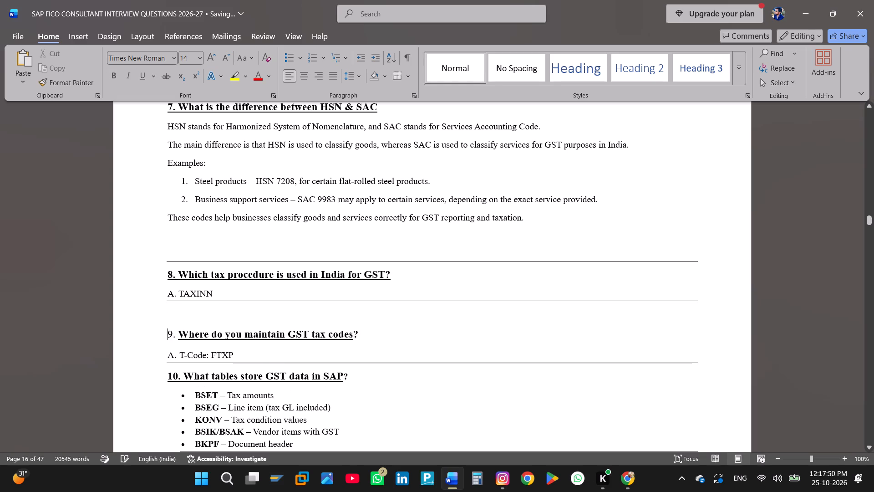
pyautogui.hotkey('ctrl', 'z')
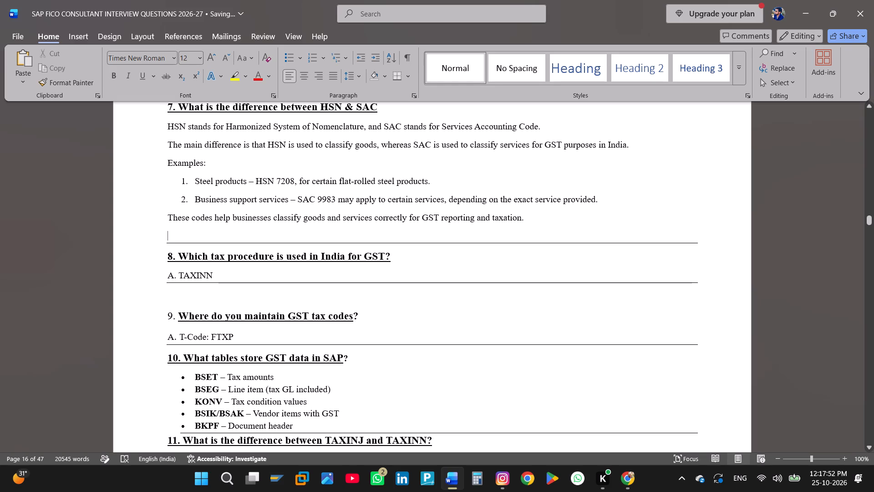
# Remove the blank line above Taxation question 9 and add one after its "T-Code: FTXP" answer.
pyautogui.click(167, 314)
pyautogui.press('BackSpace')
pyautogui.click(239, 314)
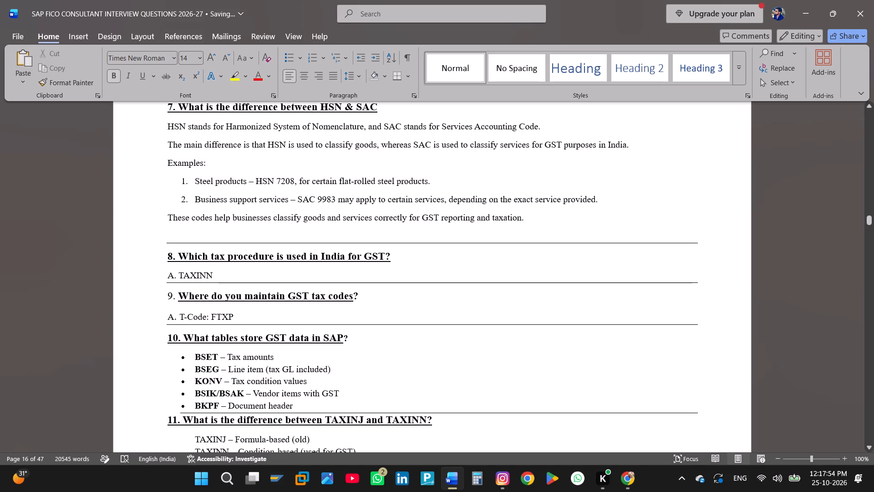
pyautogui.press('Return')
# Add a blank line without a bullet after "BKPF – Document header" at the end of Taxation question 10.
pyautogui.scroll(-1, 287, 361)
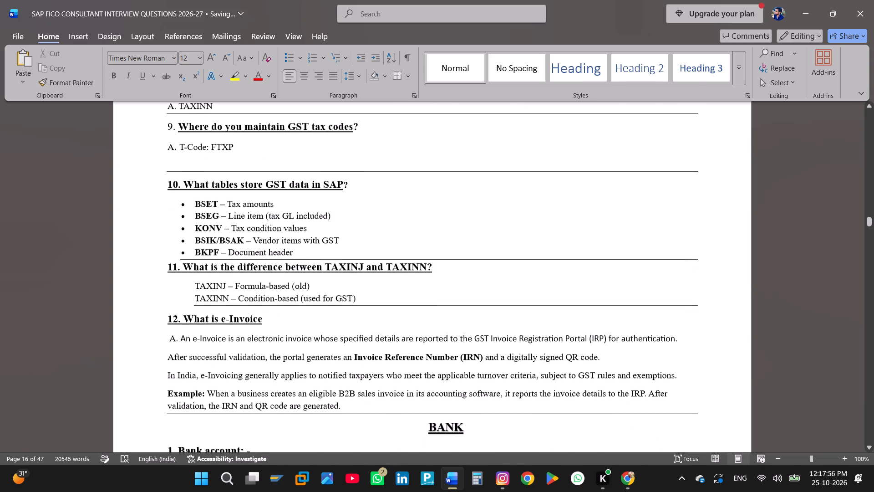
pyautogui.click(297, 249)
pyautogui.press('Return')
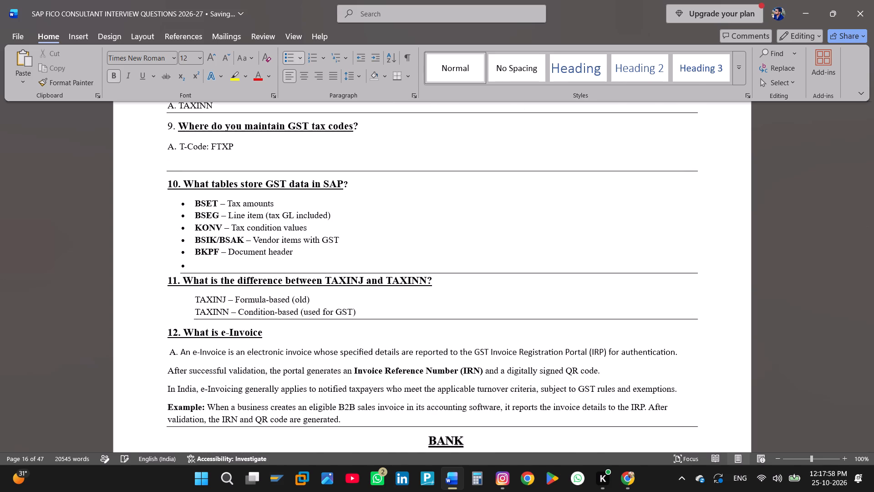
pyautogui.press('BackSpace')
pyautogui.press('BackSpace')
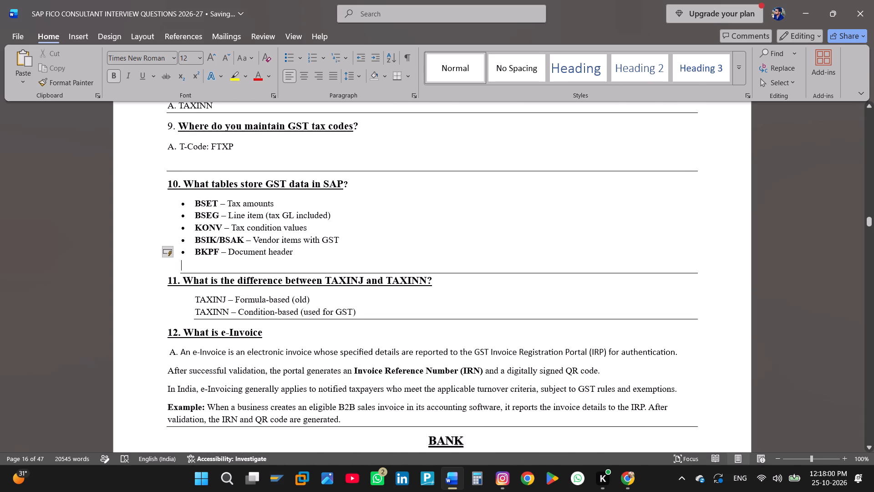
# Add a blank line within the same paragraph after "TAXINN – Condition-based (used for GST)" at the end of Taxation question 11.
pyautogui.click(366, 313)
pyautogui.press('Return')
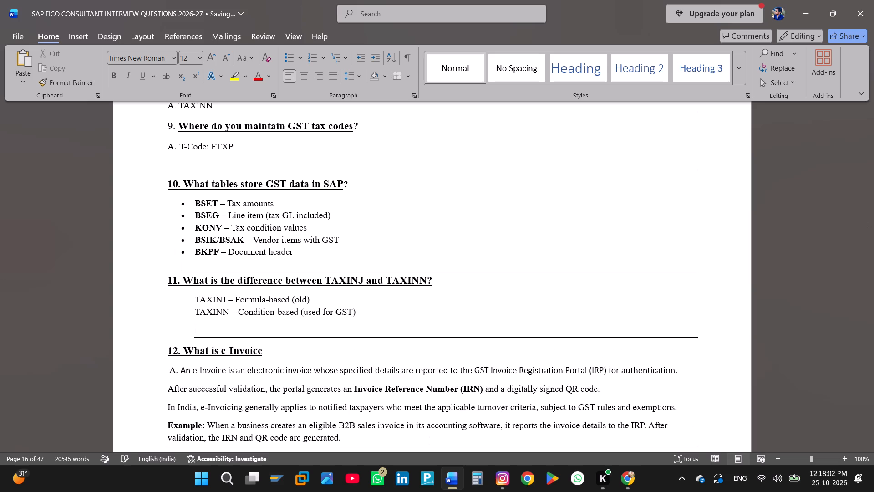
pyautogui.press('BackSpace')
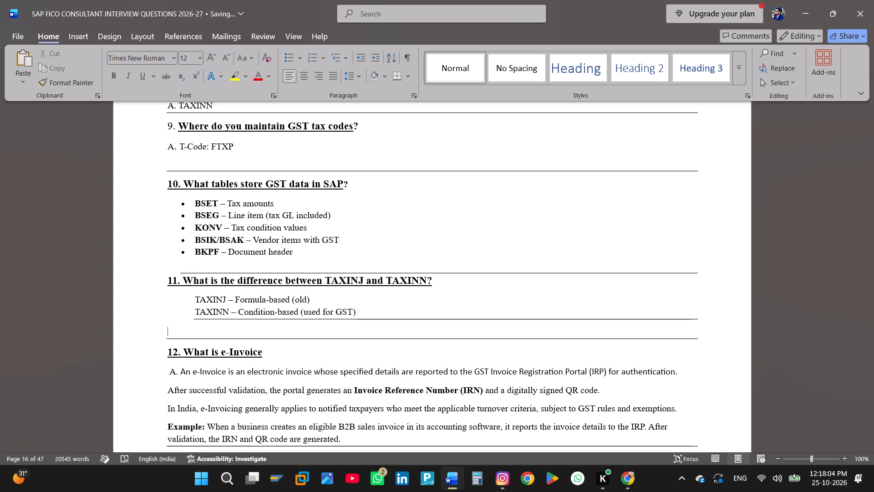
pyautogui.press('BackSpace')
pyautogui.hotkey('shift', 'Return')
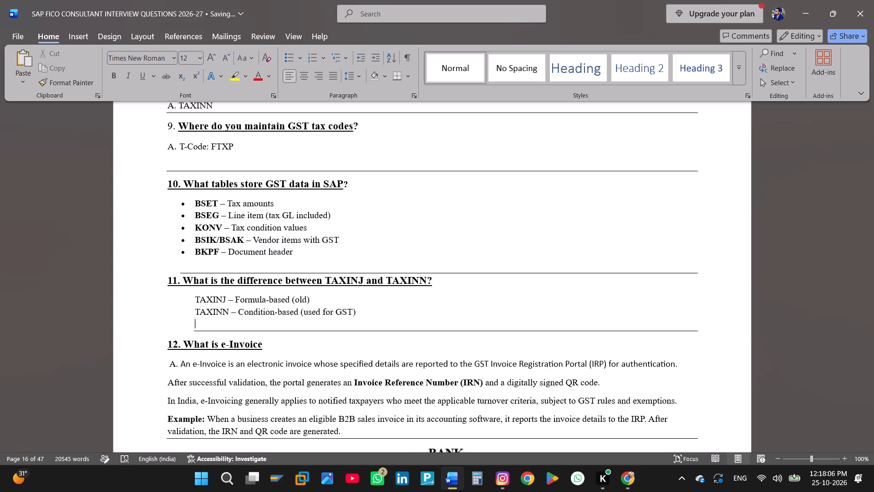
# Add a blank line at the end of Taxation question 12 on e-Invoice, above the BANK heading's divider.
pyautogui.scroll(-2, 294, 328)
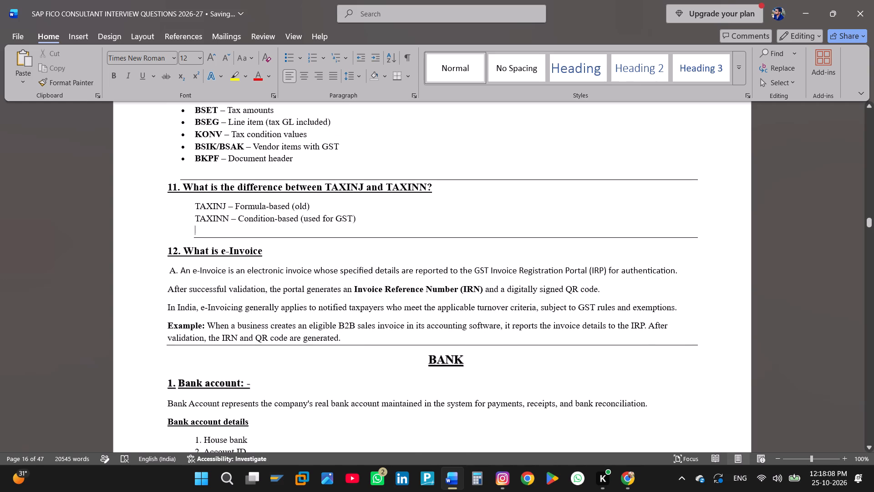
pyautogui.click(348, 338)
pyautogui.press('Return')
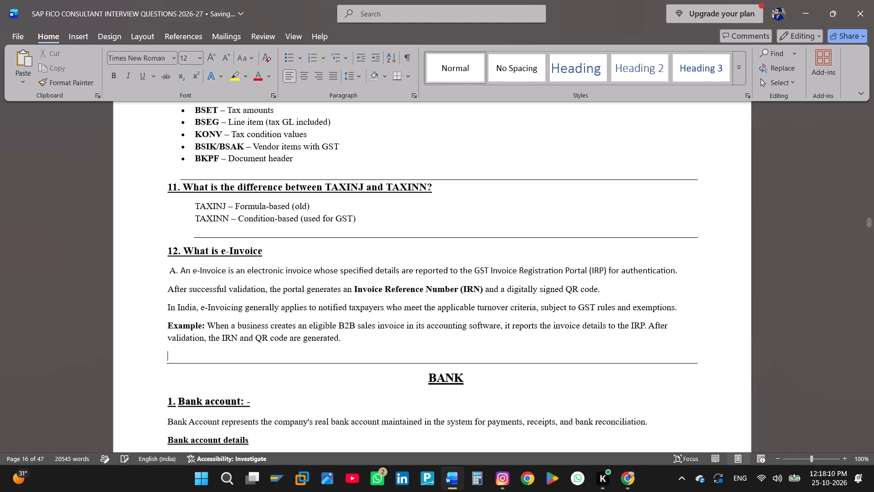
# Add a blank line after "Bank G/L accounts" at the end of BANK question 1 on Bank account.
pyautogui.scroll(-1, 273, 371)
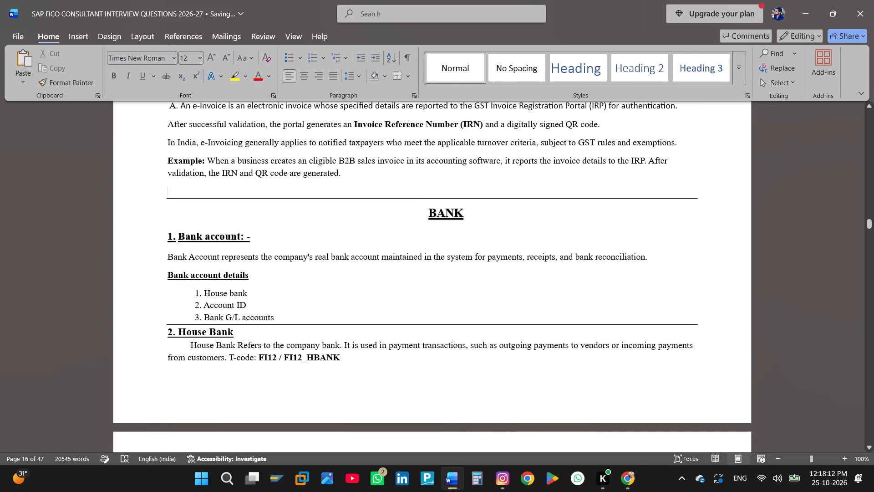
pyautogui.scroll(-1, 278, 300)
pyautogui.click(284, 243)
pyautogui.press('Return')
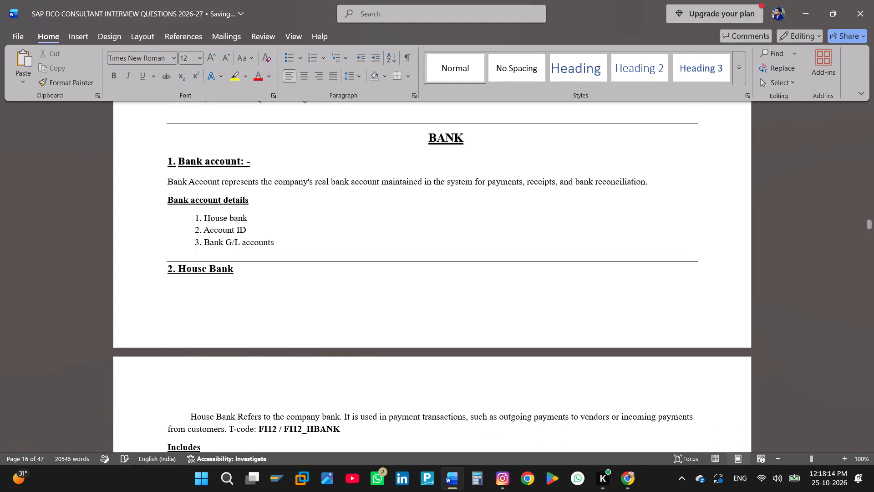
# Add a blank line without a bullet after "GL Account" at the end of BANK question 2 on House Bank.
pyautogui.scroll(-2, 284, 243)
pyautogui.scroll(-1, 352, 312)
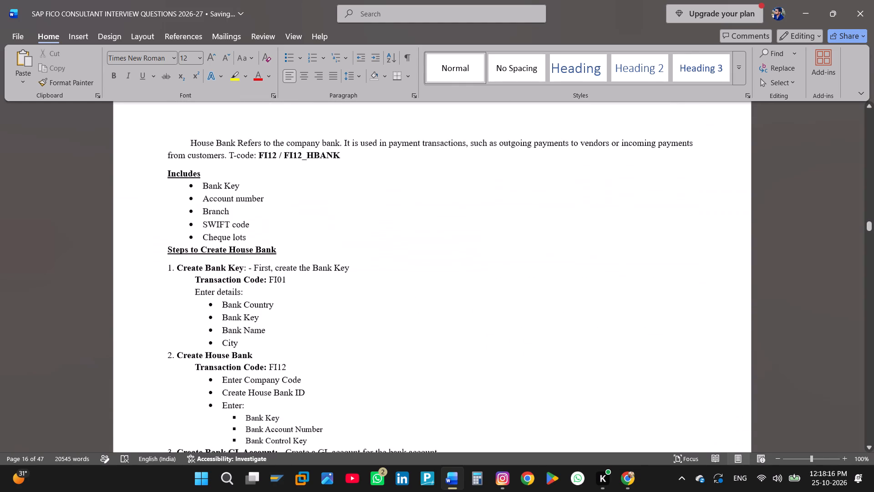
pyautogui.scroll(-3, 352, 312)
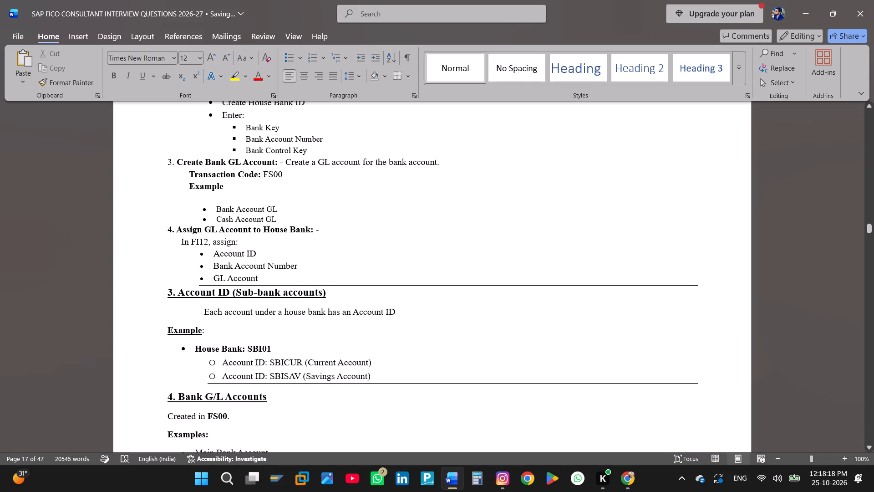
pyautogui.click(271, 277)
pyautogui.press('Return')
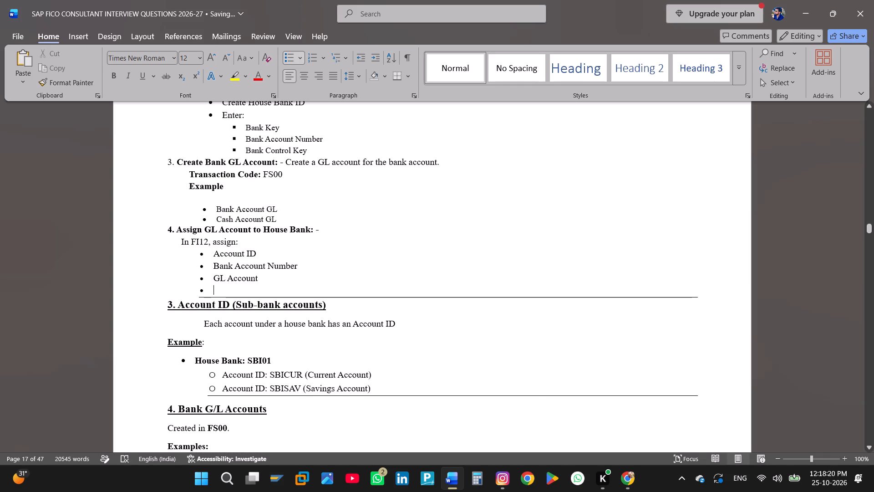
pyautogui.press('BackSpace')
pyautogui.press('BackSpace')
# Add a blank line without a bullet after "Incoming Payment Account" at the end of BANK question 4 on Bank G/L Accounts.
pyautogui.scroll(-2, 320, 348)
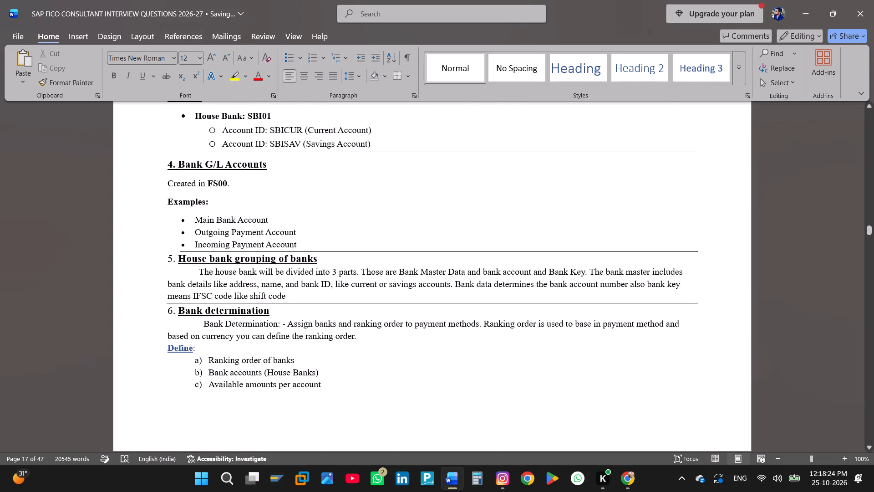
pyautogui.click(304, 244)
pyautogui.press('Return')
pyautogui.press('BackSpace')
pyautogui.press('BackSpace')
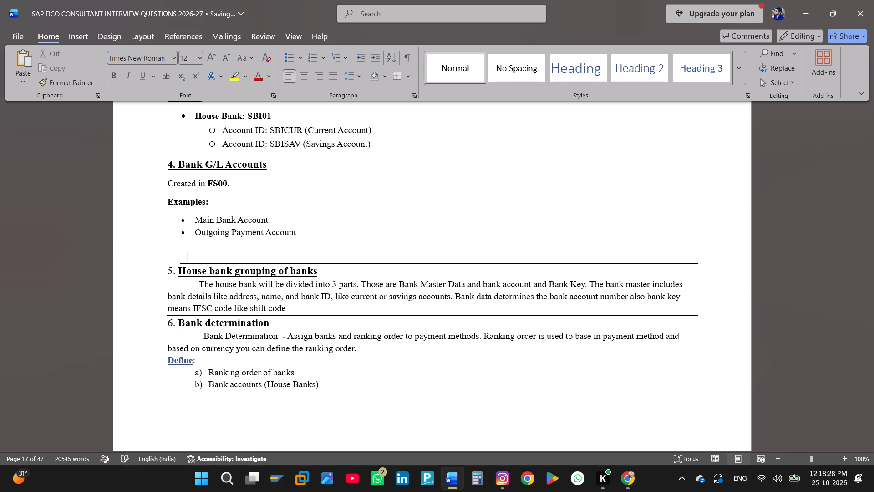
pyautogui.scroll(-1, 398, 277)
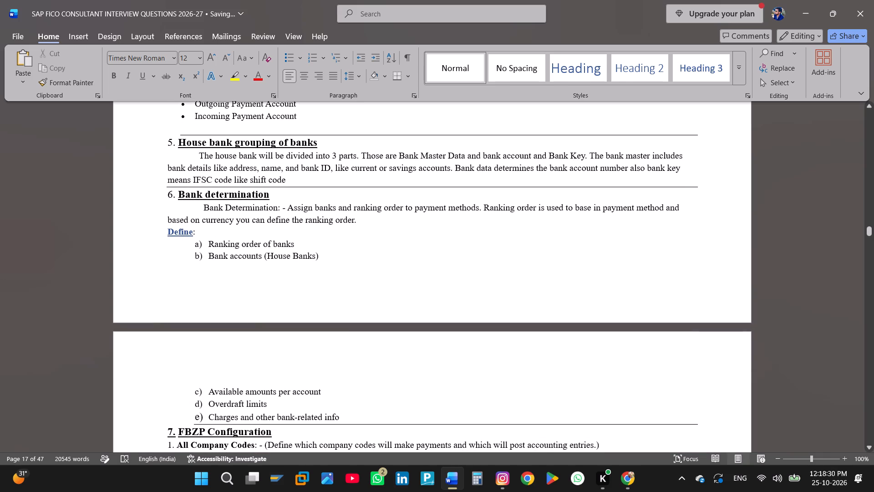
# Add a blank line after "means IFSC code like shift code" at the end of BANK question 5 on House bank grouping.
pyautogui.click(289, 177)
pyautogui.press('Return')
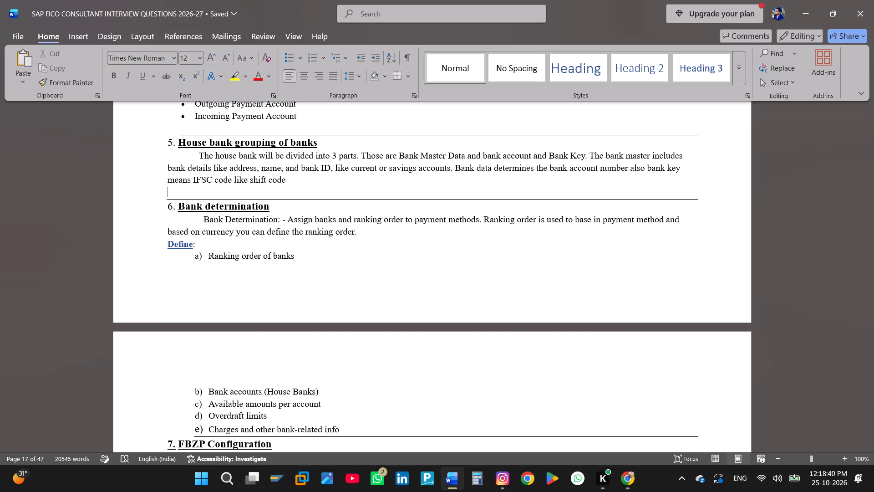
# Add a blank line without a list letter after "Charges and other bank-related info" at the end of BANK question 6 on Bank determination.
pyautogui.scroll(-2, 271, 271)
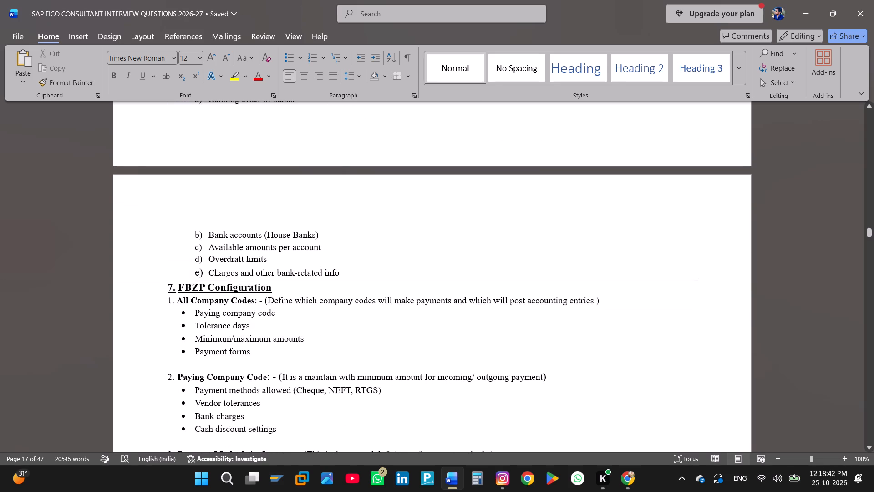
pyautogui.click(344, 274)
pyautogui.press('Return')
pyautogui.press('BackSpace')
pyautogui.press('BackSpace')
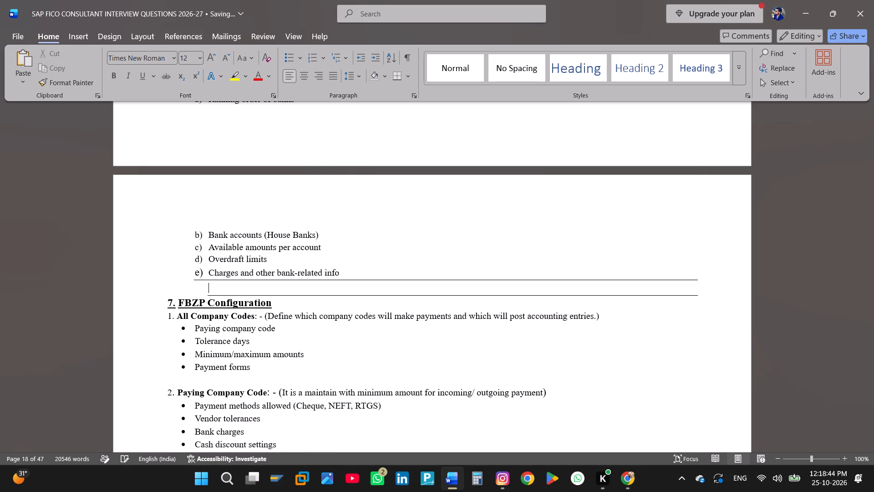
# Add a blank line without a bullet after "Value date" at the end of BANK question 7 on FBZP Configuration.
pyautogui.scroll(-2, 400, 302)
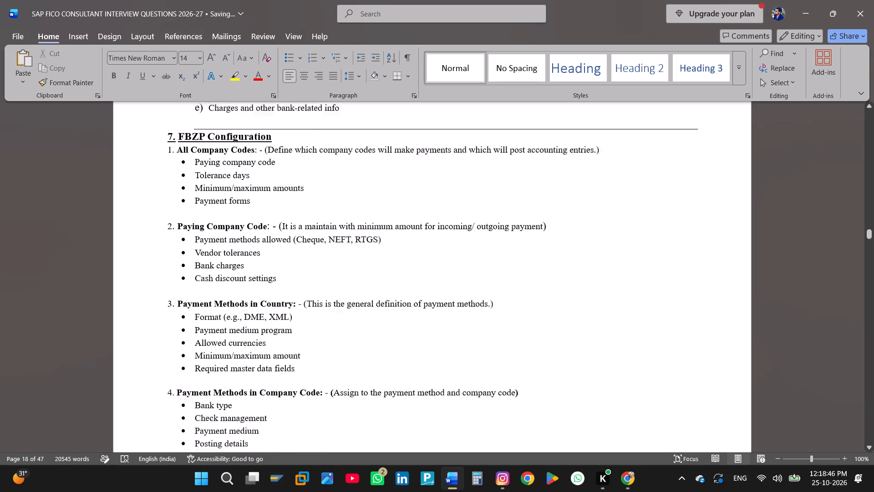
pyautogui.scroll(-3, 400, 302)
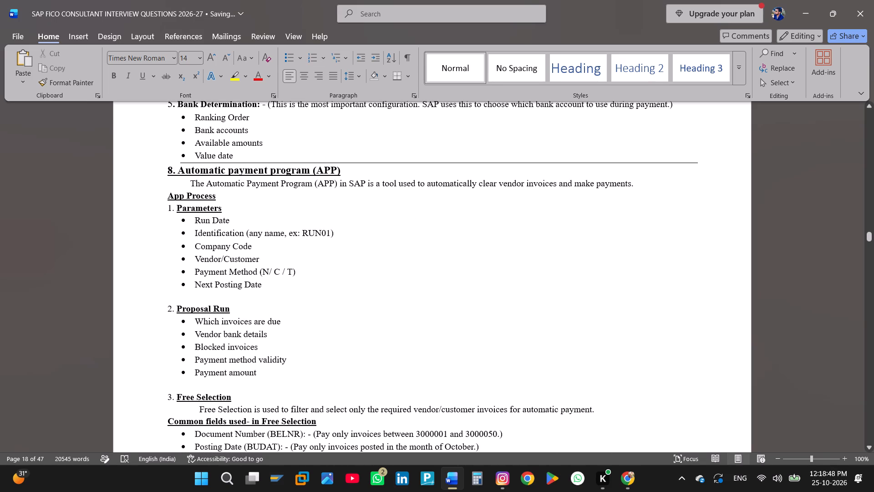
pyautogui.click(243, 154)
pyautogui.press('Return')
pyautogui.press('BackSpace')
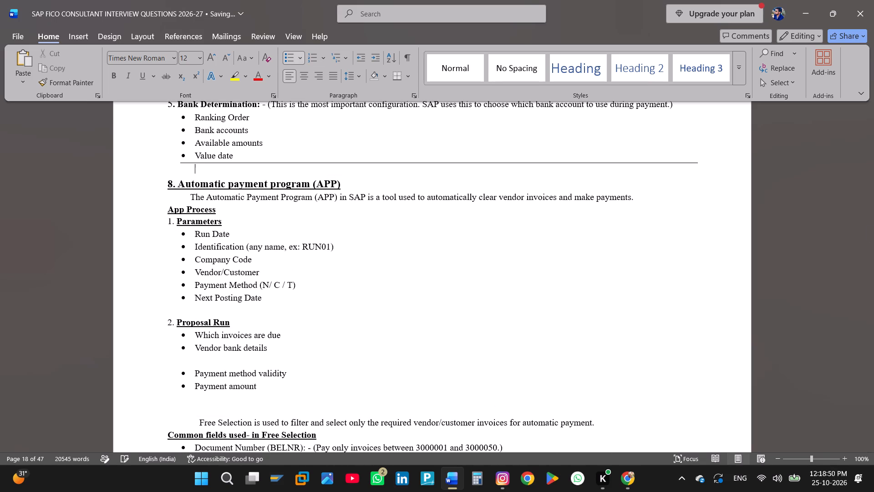
pyautogui.press('BackSpace')
# Add a blank line without a bullet after "Creates payment documents" at the end of BANK question 8 on the Automatic payment program.
pyautogui.scroll(-1, 298, 225)
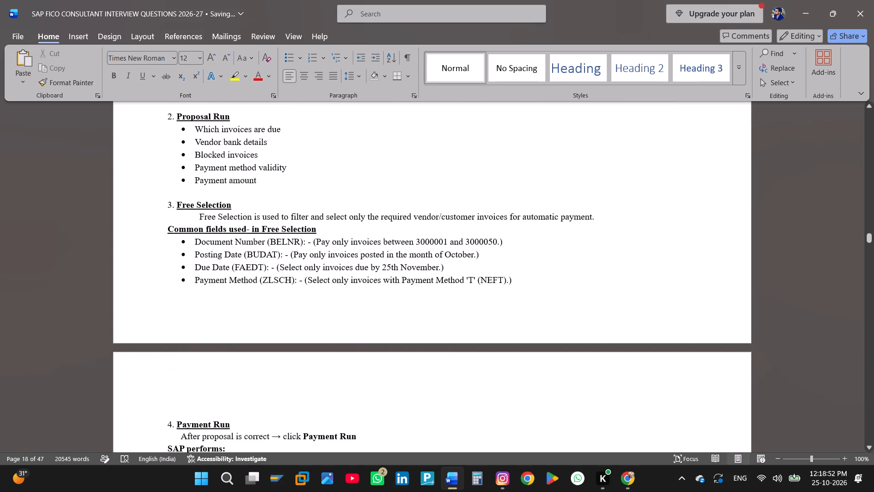
pyautogui.scroll(-1, 381, 259)
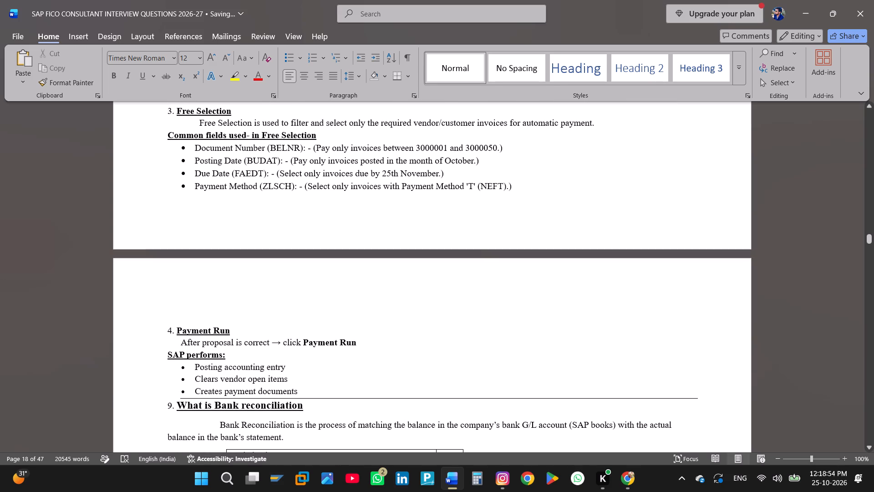
pyautogui.click(302, 392)
pyautogui.press('Return')
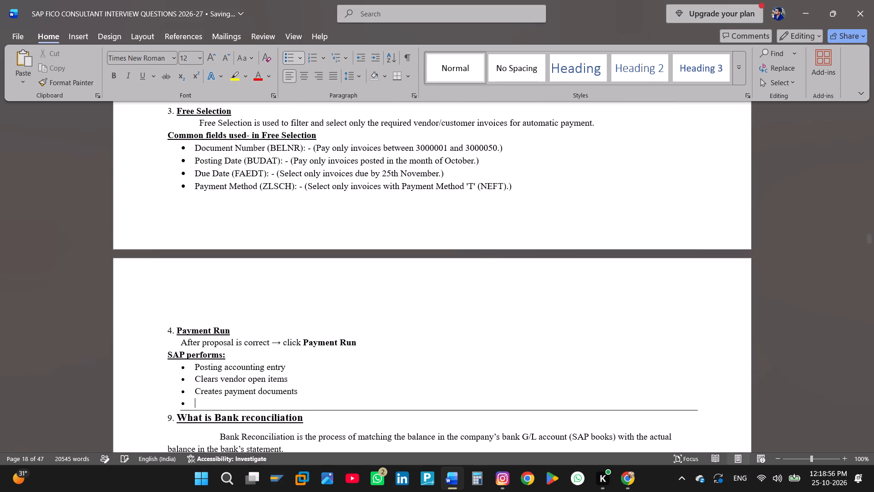
pyautogui.press('BackSpace')
pyautogui.press('BackSpace')
# Add a blank line without a list number after "Displays exceptions in FEBAN for user correction" at the end of BANK question 9 on Bank reconciliation.
pyautogui.scroll(-1, 374, 389)
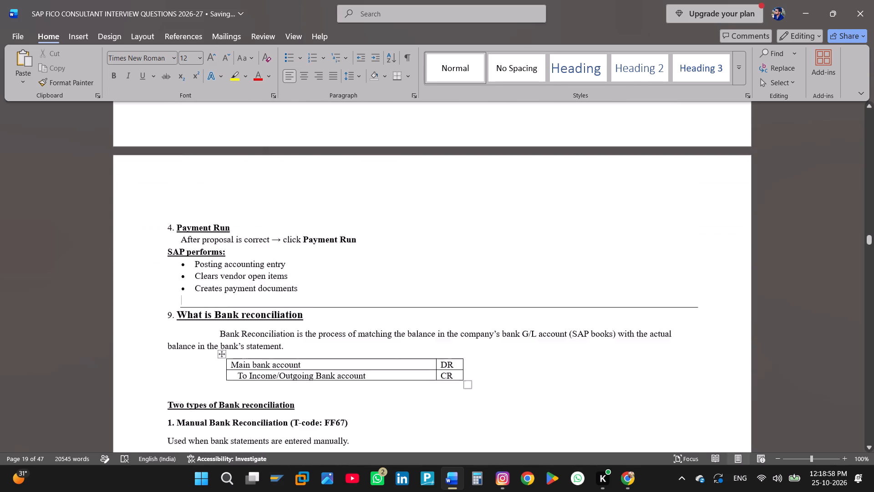
pyautogui.scroll(-1, 374, 389)
pyautogui.scroll(-2, 273, 338)
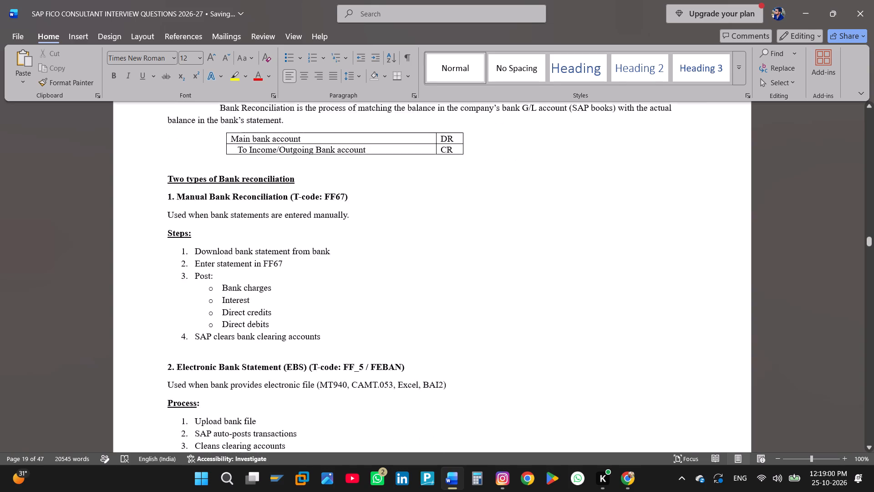
pyautogui.scroll(-2, 273, 338)
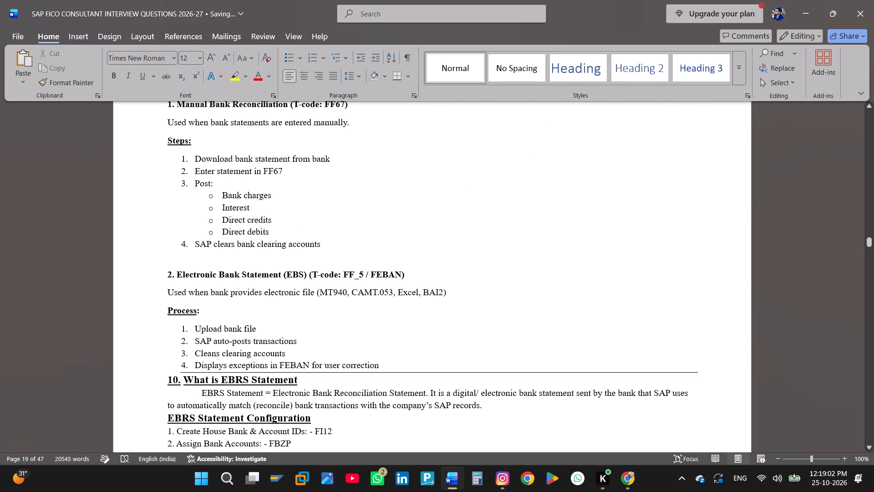
pyautogui.click(383, 364)
pyautogui.press('Return')
pyautogui.press('BackSpace')
pyautogui.press('BackSpace')
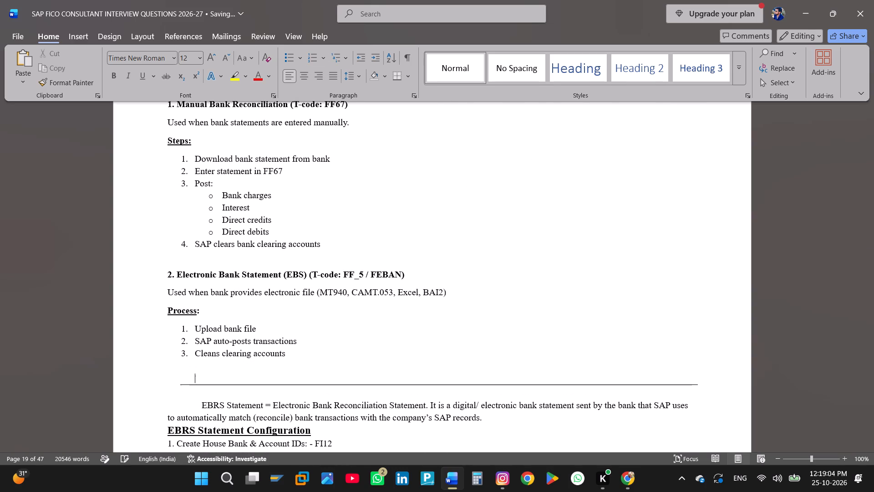
# Add a blank line after "Upload Electronic Bank Statement: - FF_5" at the end of BANK question 10 on EBRS Statement.
pyautogui.scroll(-2, 451, 359)
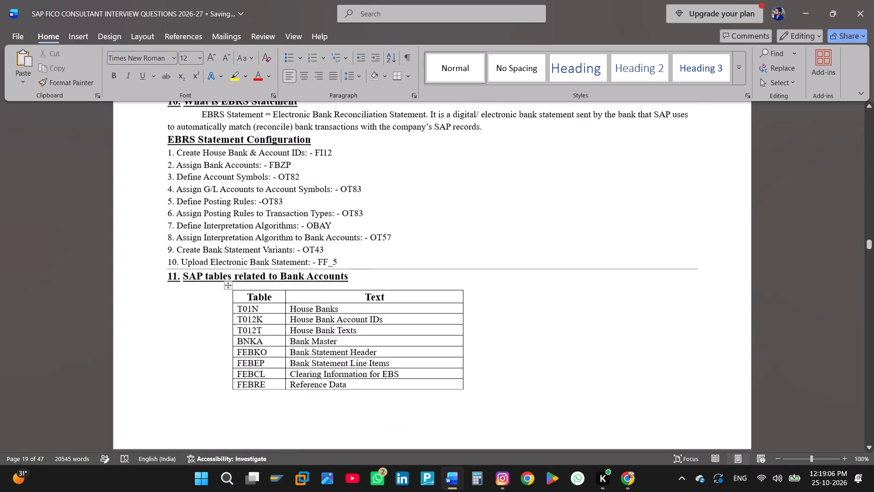
pyautogui.scroll(-1, 451, 359)
pyautogui.click(346, 177)
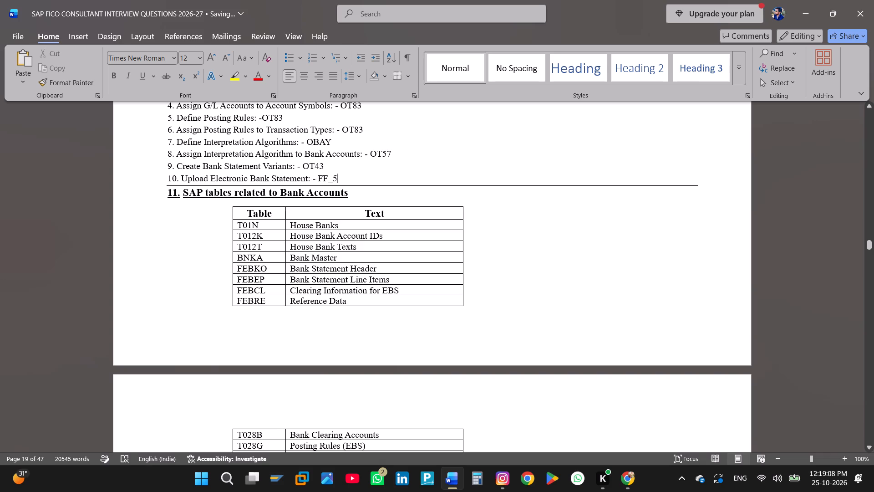
pyautogui.press('Return')
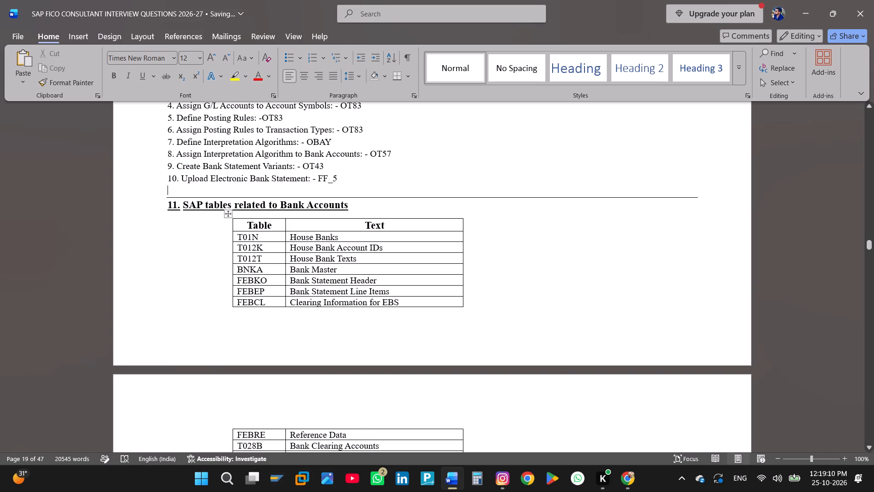
# Replace the "-----O-----" separator below BANK question 11's table with a full-width divider line, leaving no empty line above question 12.
pyautogui.scroll(-1, 386, 208)
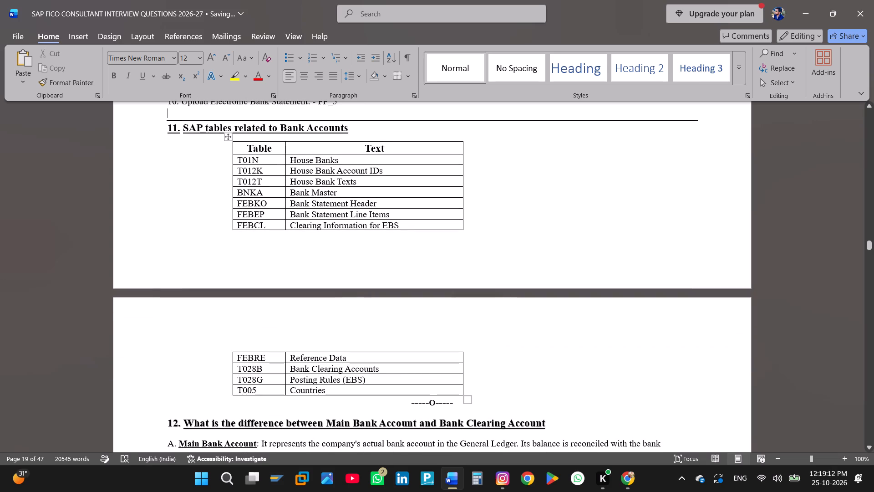
pyautogui.scroll(-3, 358, 268)
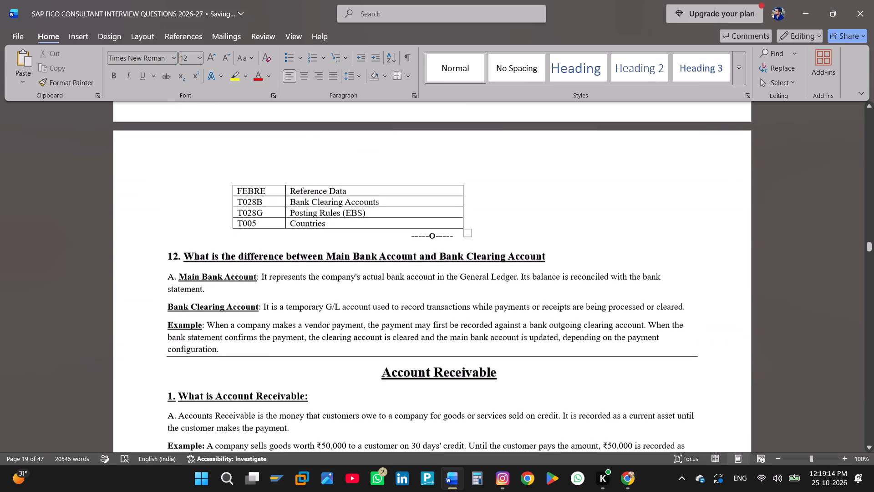
pyautogui.scroll(-1, 358, 268)
pyautogui.click(433, 220)
pyautogui.press('BackSpace')
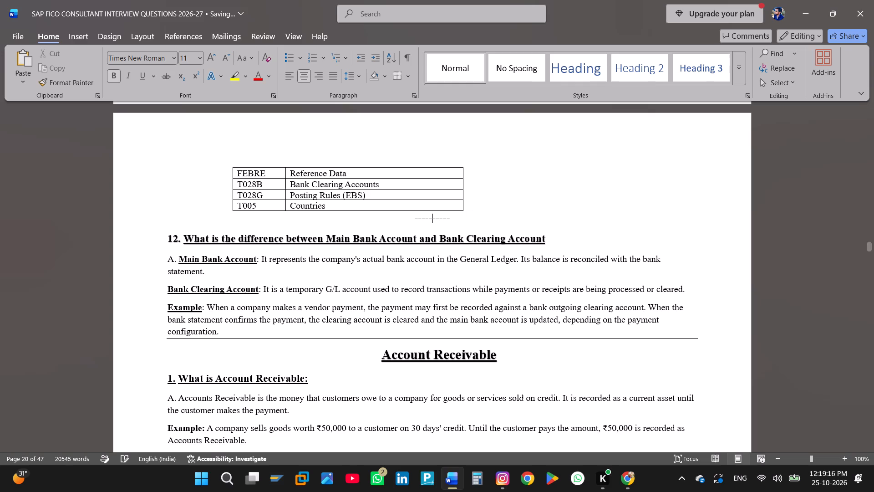
pyautogui.press('Right')
pyautogui.press('Right')
pyautogui.press('Right')
pyautogui.press('Right')
pyautogui.press('Right')
pyautogui.press('Return')
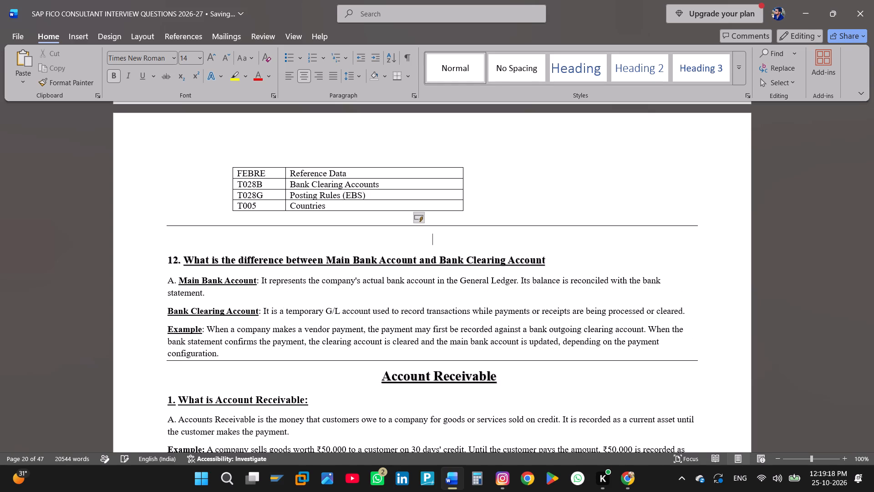
pyautogui.click(166, 259)
pyautogui.press('BackSpace')
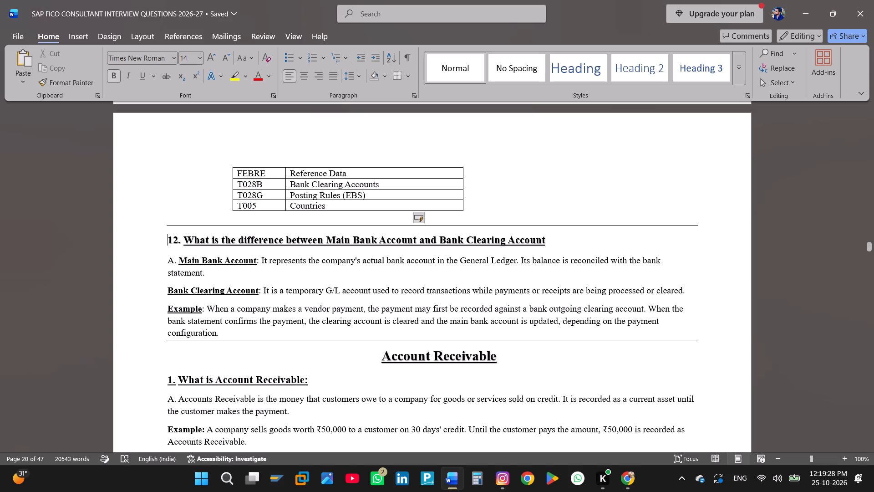
# Add a blank line after "configuration." at the end of BANK question 12, above the Account Receivable heading's divider.
pyautogui.click(227, 331)
pyautogui.press('Return')
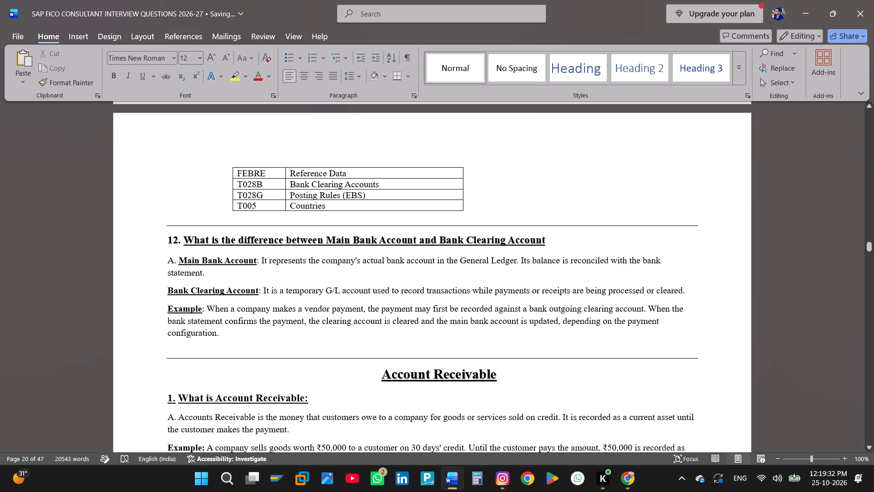
# Add a blank line after "viewed using FBL5N." at the end of Account Receivable question 1.
pyautogui.scroll(-1, 304, 360)
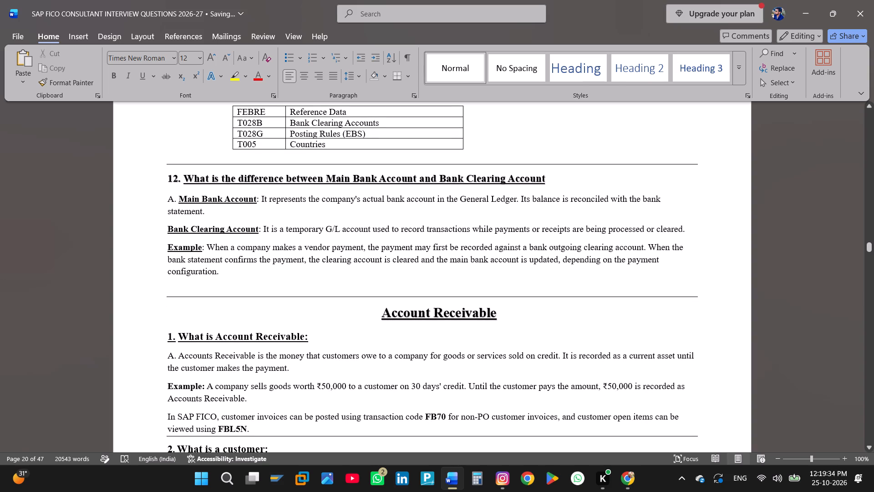
pyautogui.scroll(-2, 304, 360)
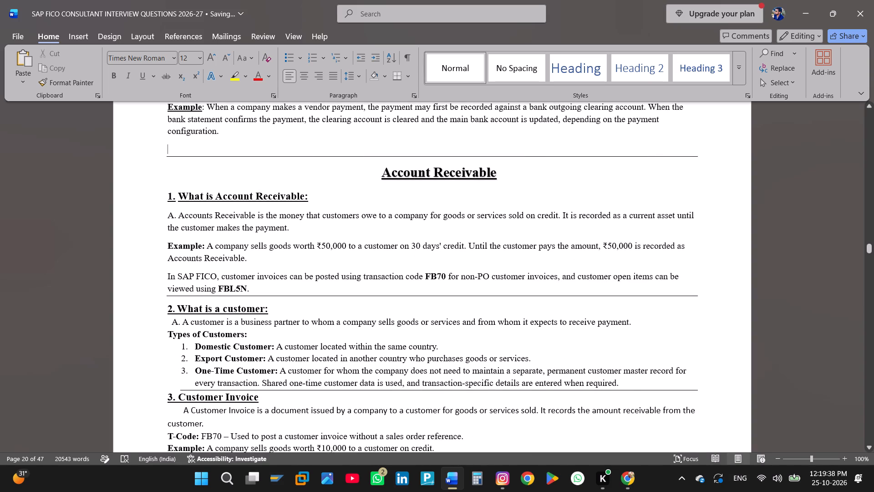
pyautogui.click(254, 289)
pyautogui.press('Return')
# Add a blank line without a list number after the One-Time Customer item at the end of Account Receivable question 2.
pyautogui.scroll(-1, 319, 315)
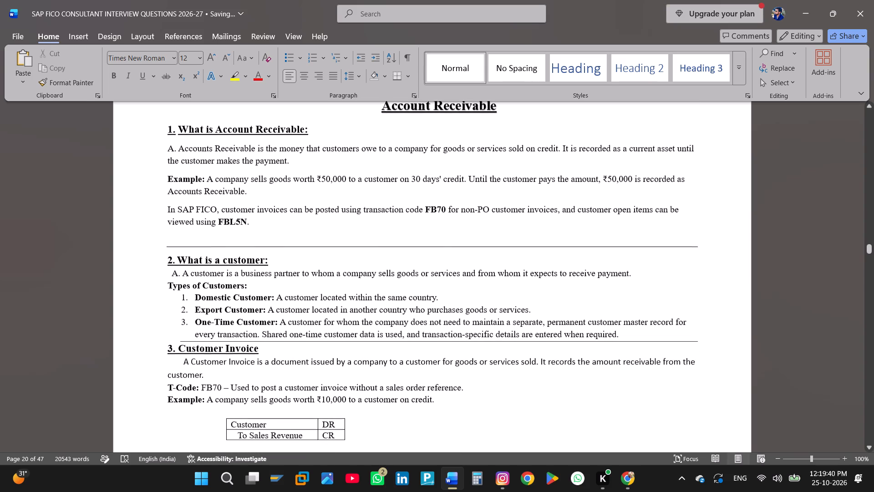
pyautogui.click(627, 336)
pyautogui.press('Return')
pyautogui.press('BackSpace')
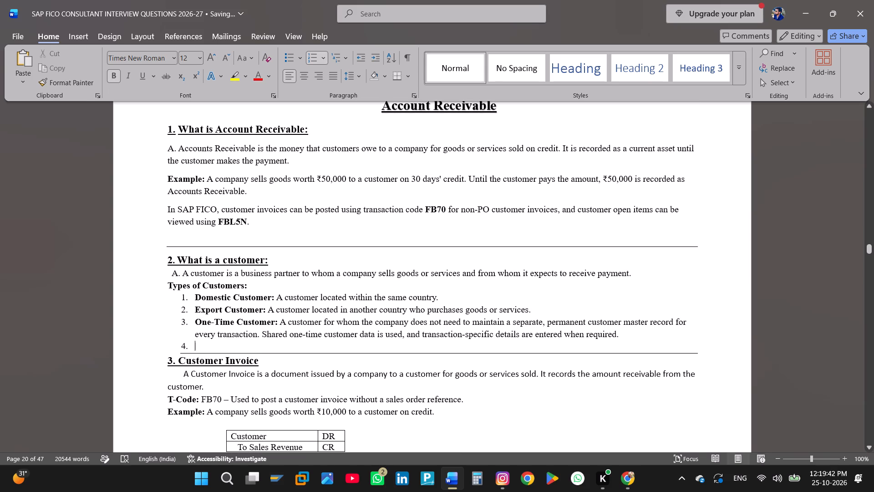
pyautogui.press('BackSpace')
# Add a blank line after the ₹20,000 outstanding amount example at the end of Account Receivable question 6 on Customer Line-Item Report.
pyautogui.scroll(-2, 343, 349)
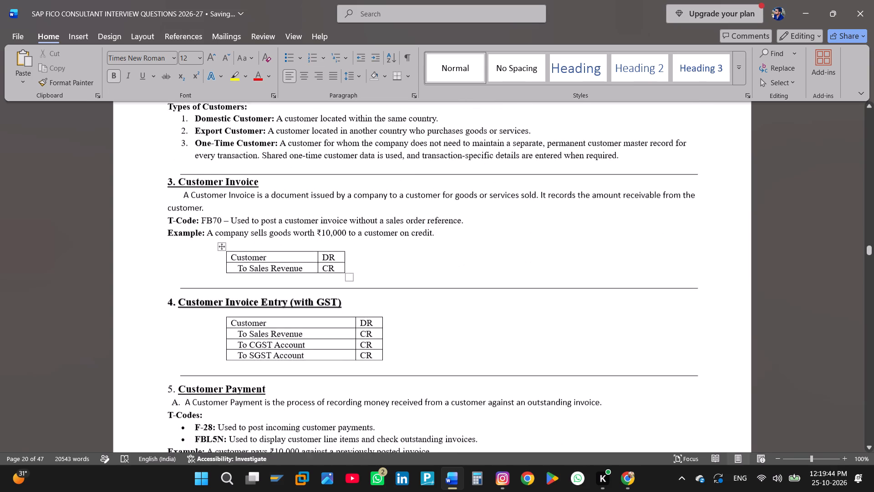
pyautogui.scroll(-1, 343, 349)
pyautogui.scroll(-1, 335, 292)
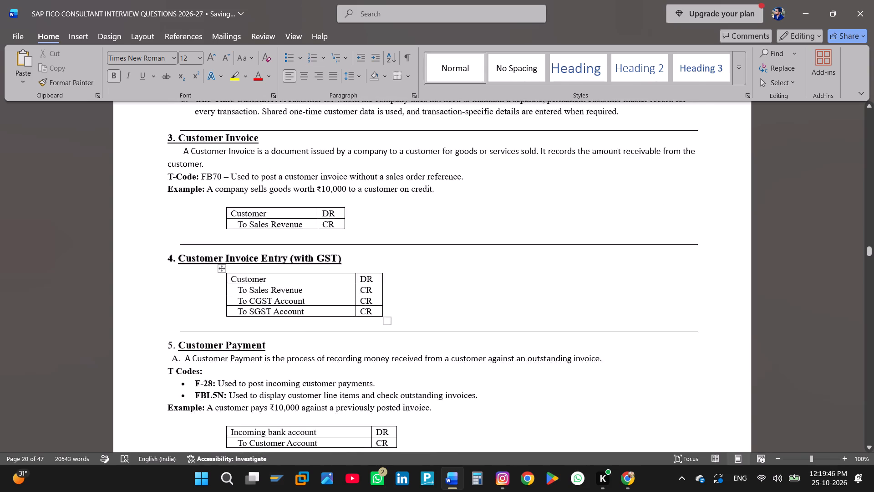
pyautogui.scroll(-1, 335, 292)
pyautogui.scroll(-1, 378, 288)
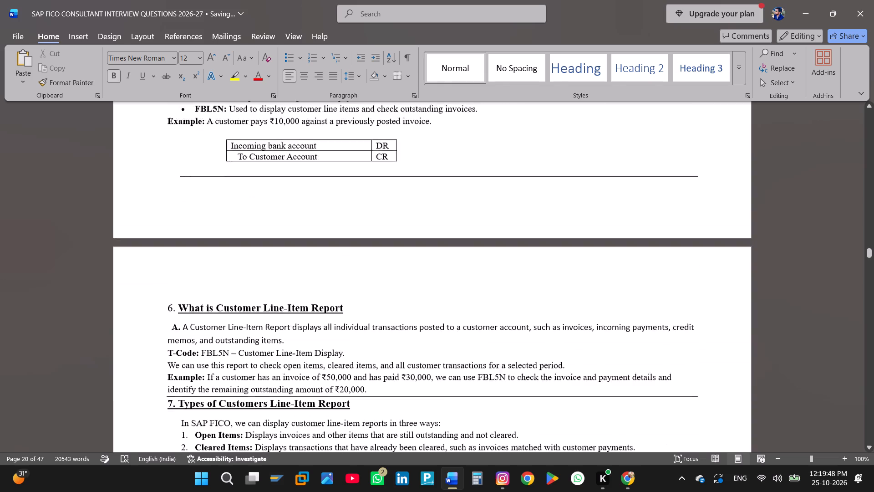
pyautogui.scroll(-1, 378, 288)
pyautogui.scroll(-1, 346, 312)
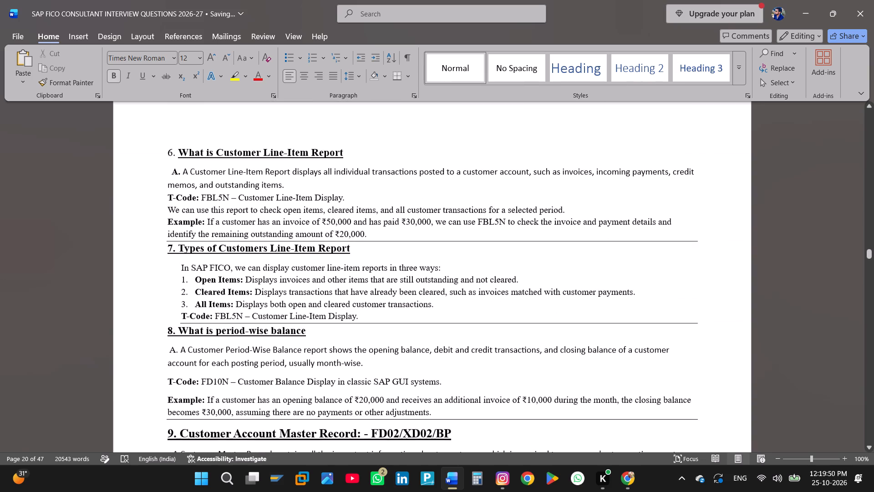
pyautogui.click(371, 235)
pyautogui.press('Return')
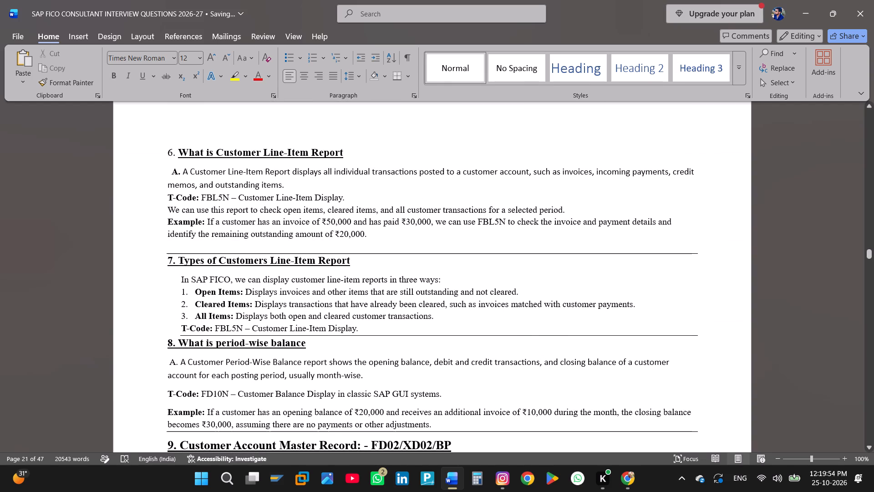
# Add a blank line after "T-Code: FBL5N – Customer Line-Item Display." at the end of Account Receivable question 7.
pyautogui.click(370, 328)
pyautogui.press('Return')
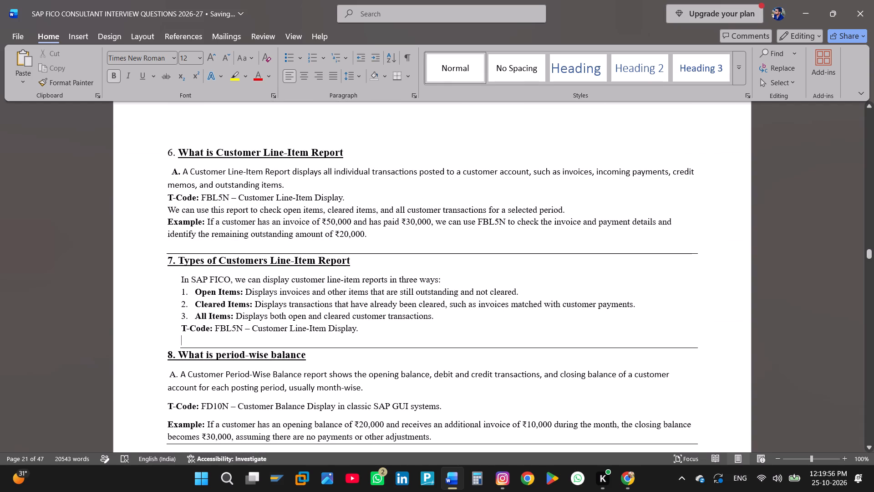
# Add a blank line after the ₹30,000 closing balance example at the end of Account Receivable question 8 on period-wise balance.
pyautogui.scroll(-1, 312, 344)
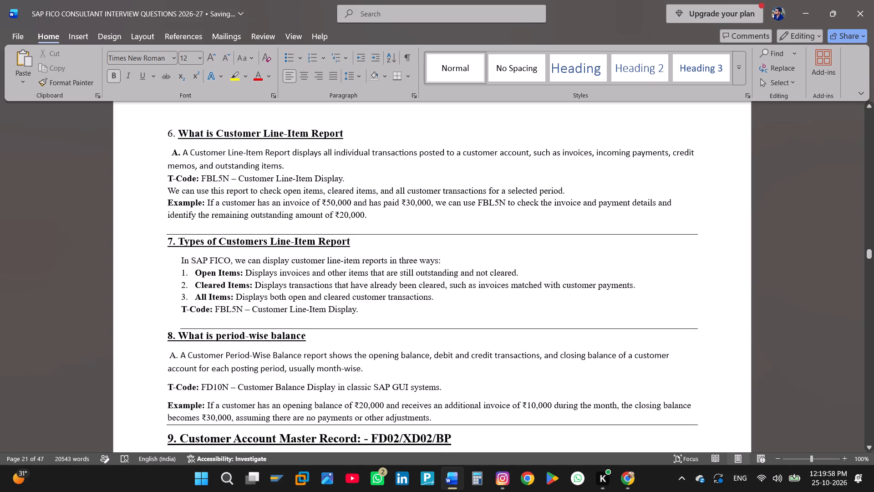
pyautogui.scroll(-2, 176, 322)
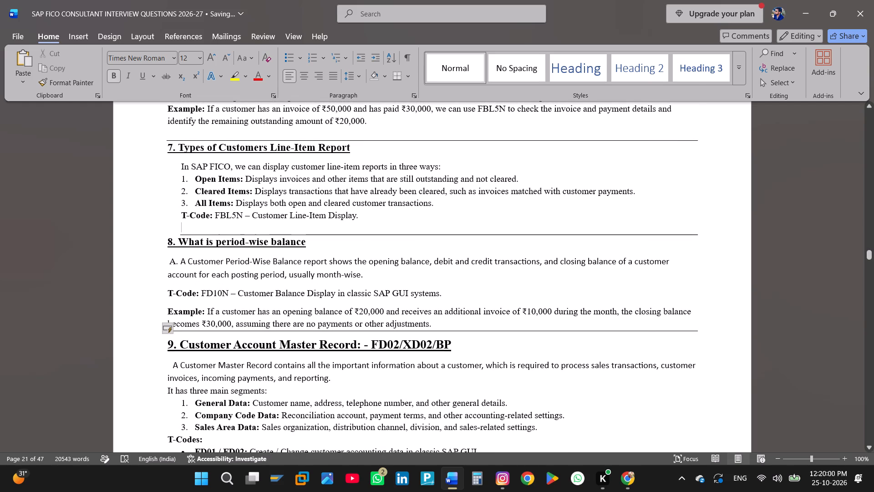
pyautogui.click(438, 325)
pyautogui.press('Return')
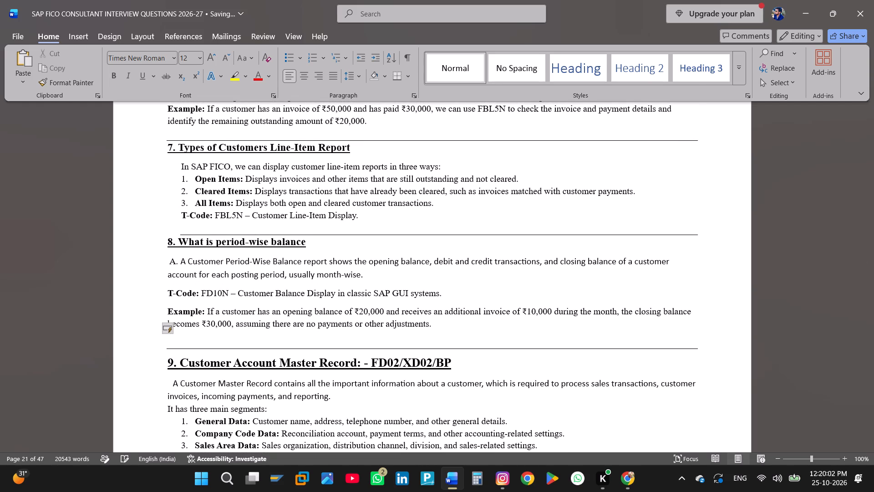
# Add a blank line without a bullet after the BP T-Code item at the end of question 9, Customer Account Master Record.
pyautogui.scroll(-1, 361, 367)
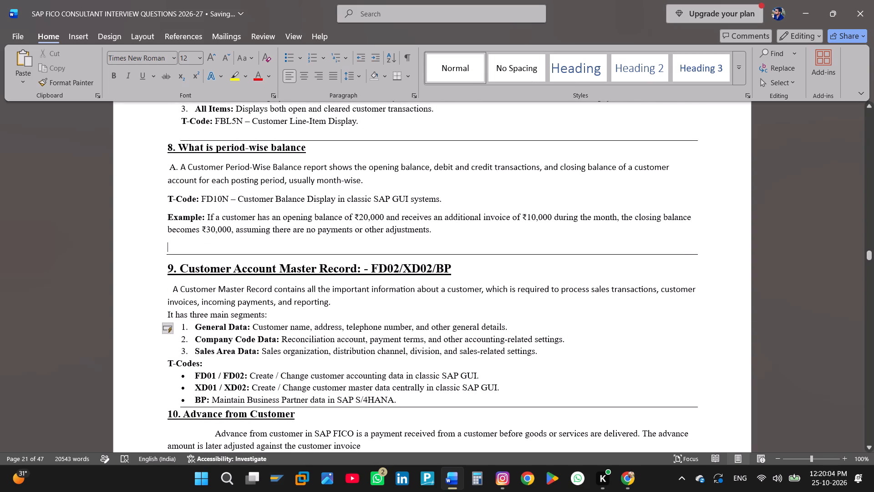
pyautogui.scroll(-1, 211, 293)
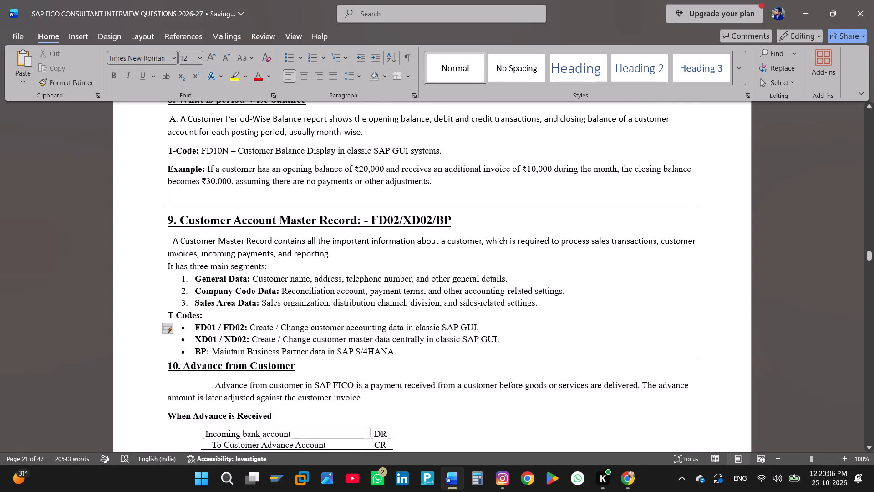
pyautogui.click(404, 351)
pyautogui.press('Return')
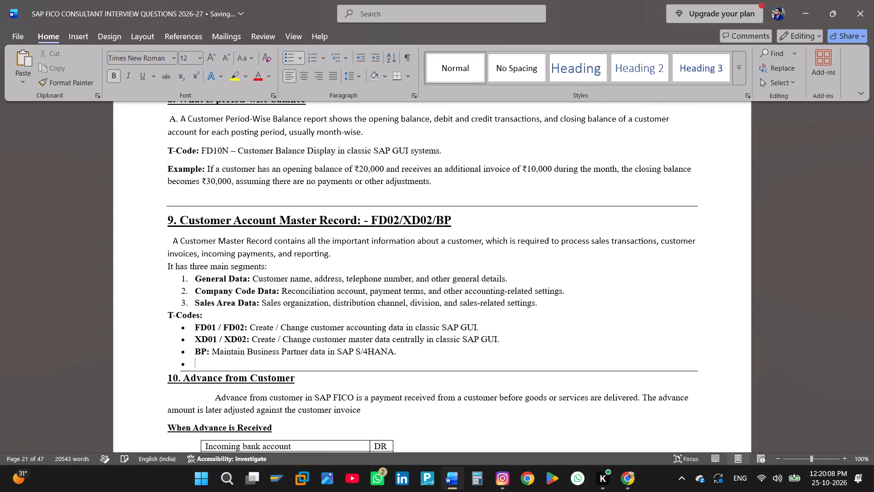
pyautogui.press('BackSpace')
pyautogui.press('BackSpace')
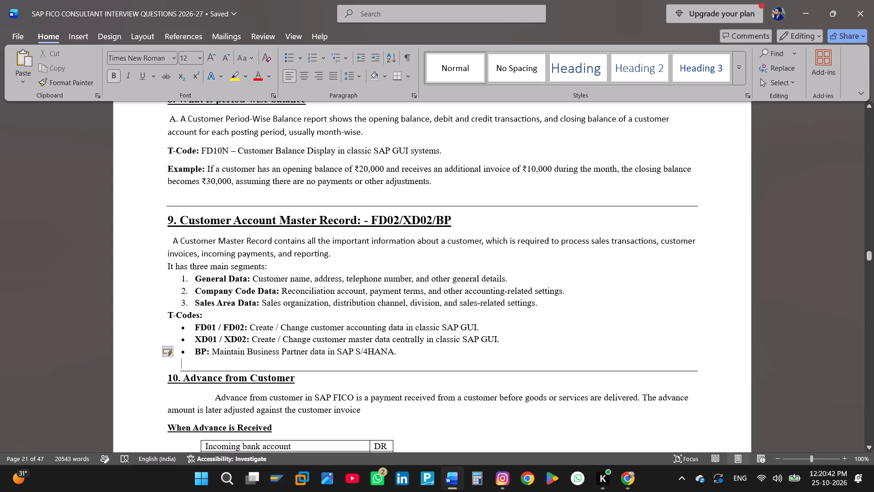
# Add a blank line after "4. Receive Remaining Balance (F-28)" at the end of question 10, Advance from Customer.
pyautogui.scroll(-1, 259, 311)
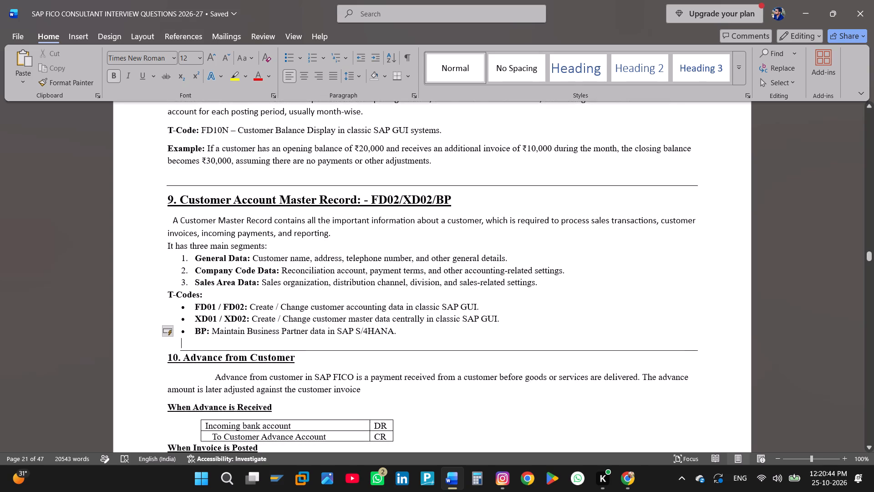
pyautogui.scroll(-1, 370, 333)
pyautogui.scroll(-1, 249, 301)
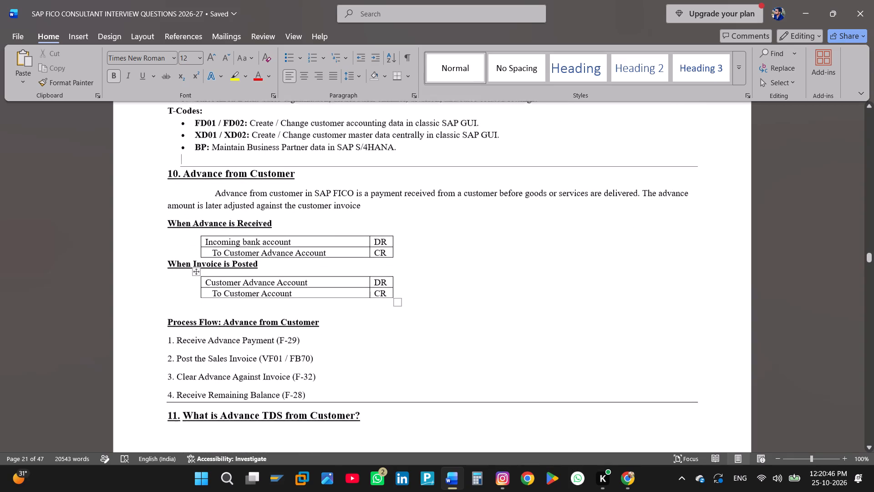
pyautogui.scroll(-1, 249, 301)
pyautogui.click(318, 318)
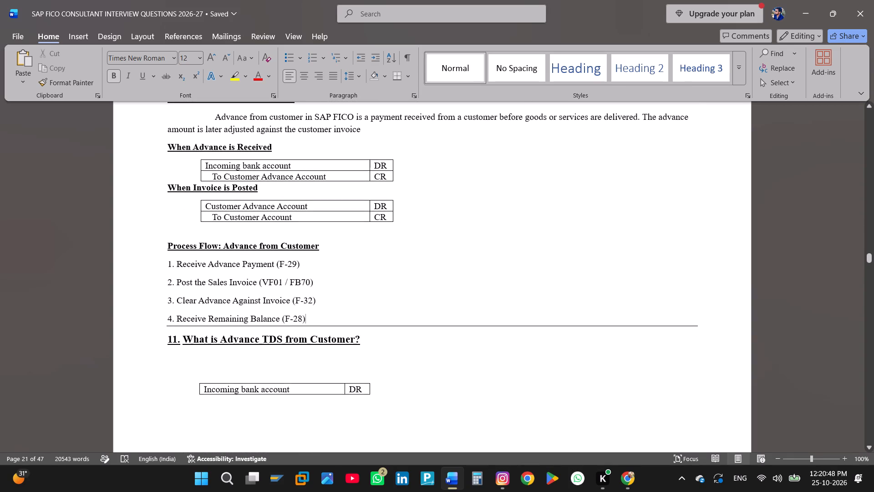
pyautogui.press('Return')
# Add a blank line after "DZ – Customer payment" at the end of question 12, Accounts Receivable Configuration.
pyautogui.scroll(-2, 237, 355)
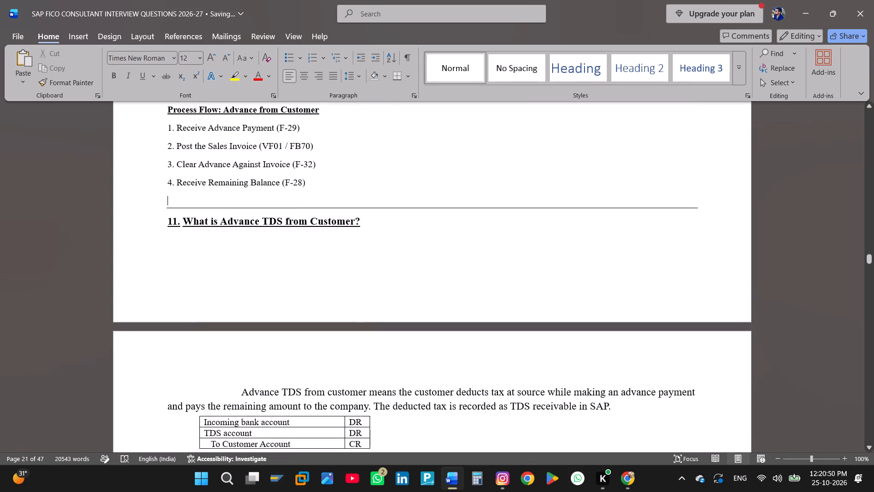
pyautogui.scroll(-1, 237, 355)
pyautogui.scroll(-1, 325, 365)
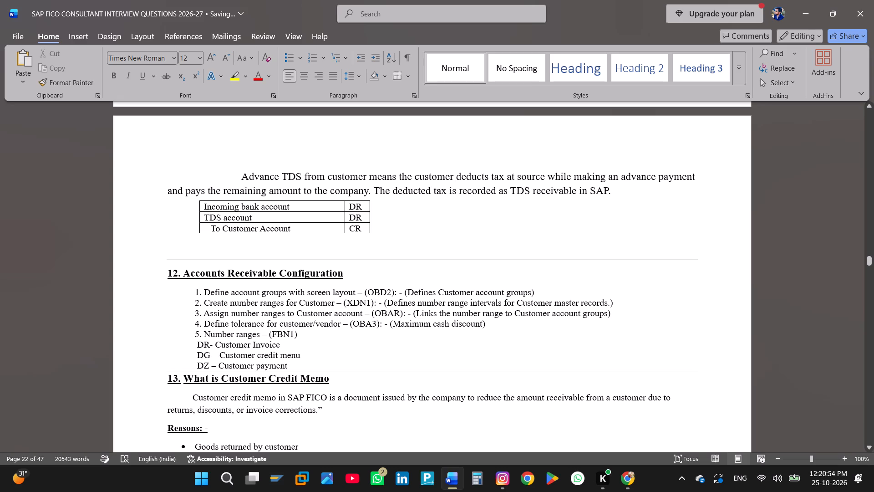
pyautogui.click(304, 365)
pyautogui.press('Return')
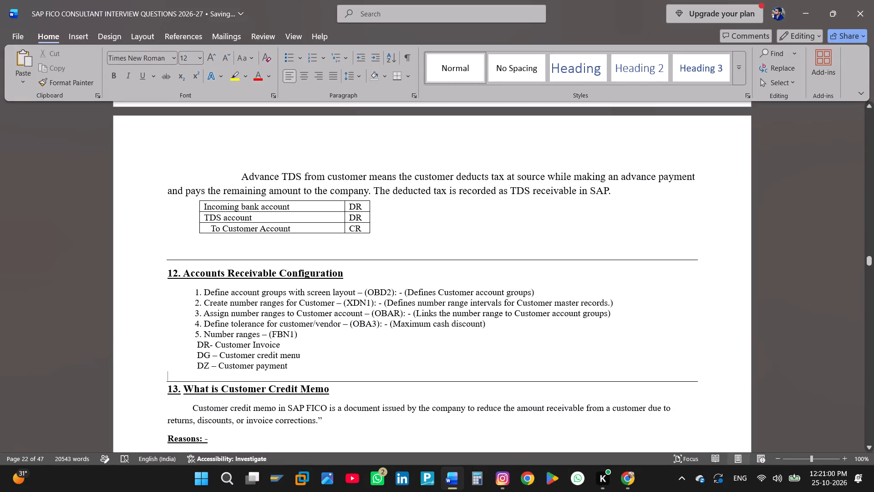
# Add a blank line after "assuming no other transactions." at the end of question 15 on Customer Invoice versus Customer Credit Memo.
pyautogui.scroll(-3, 299, 342)
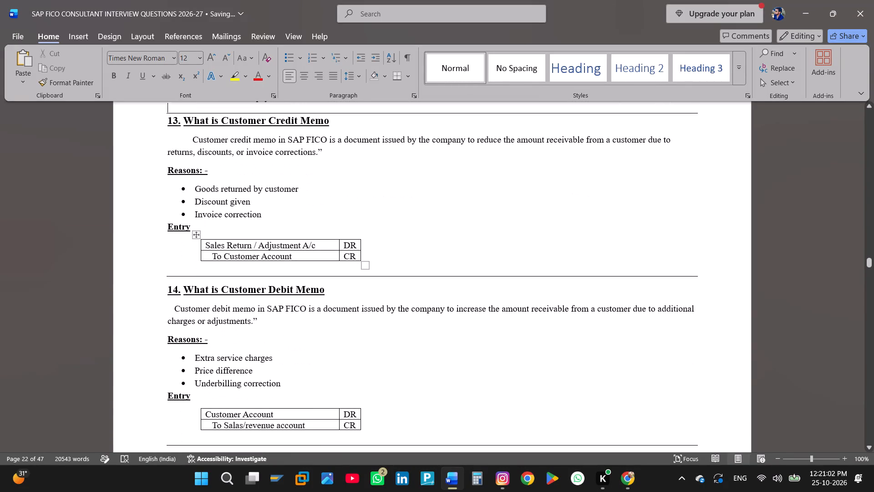
pyautogui.scroll(-1, 221, 316)
pyautogui.scroll(-1, 250, 218)
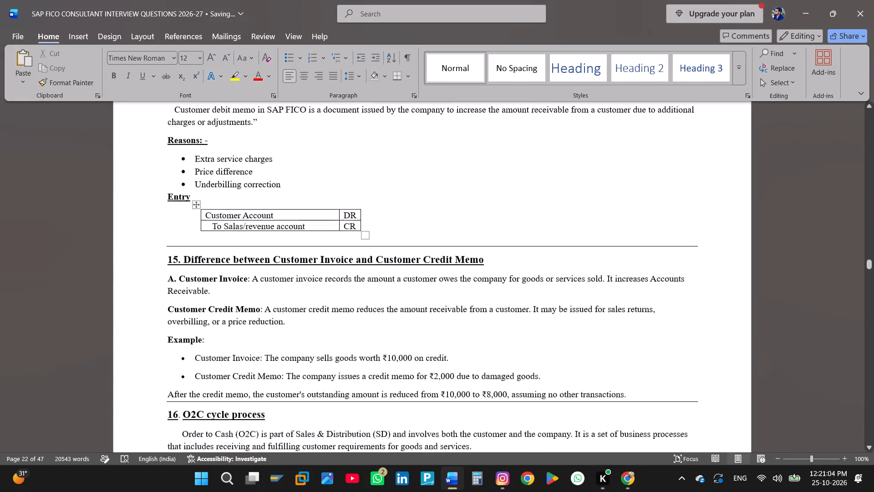
pyautogui.scroll(-2, 250, 218)
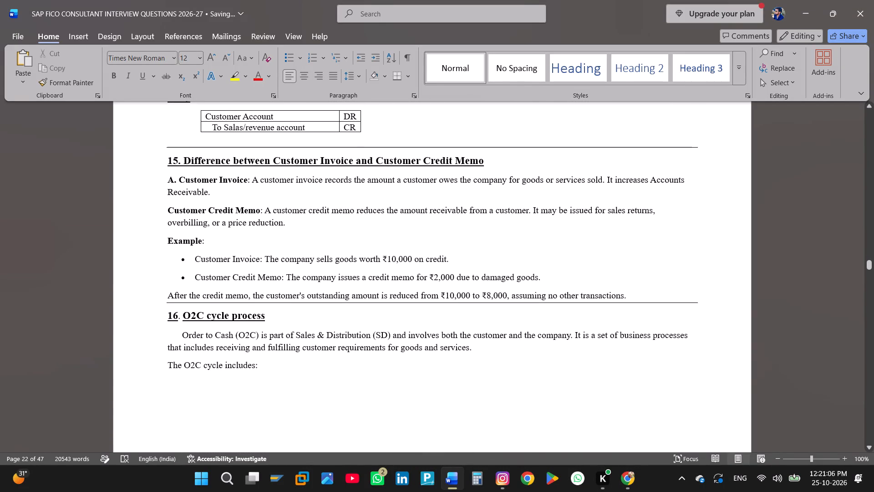
pyautogui.scroll(-1, 392, 267)
pyautogui.click(634, 203)
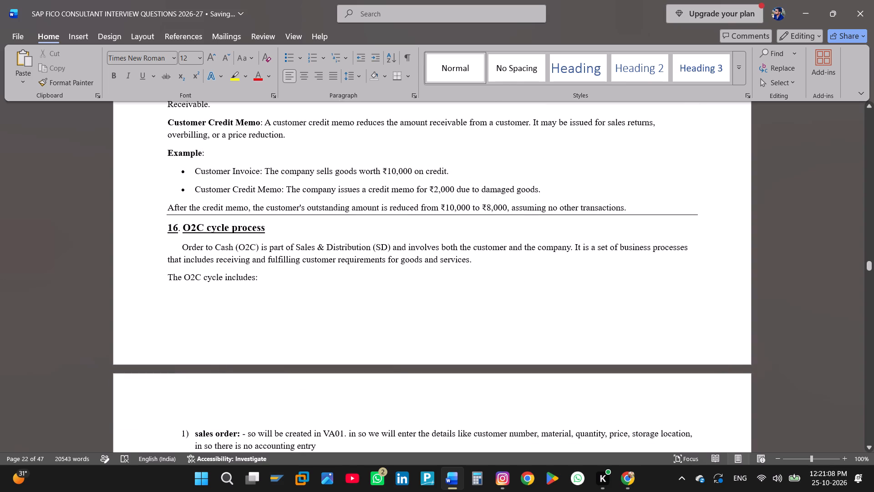
pyautogui.press('Return')
# Add a blank line below the customer payment entry table at the end of question 16, O2C cycle process.
pyautogui.scroll(-1, 309, 282)
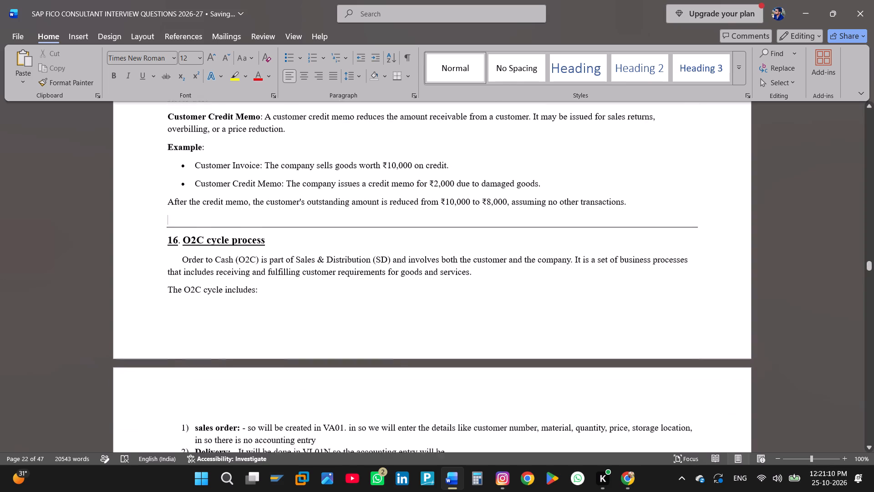
pyautogui.scroll(-3, 309, 282)
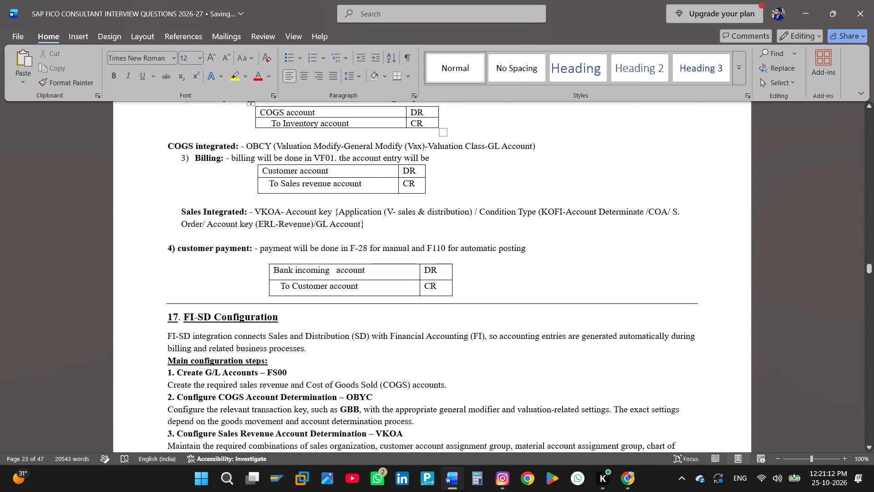
pyautogui.click(168, 292)
pyautogui.press('Return')
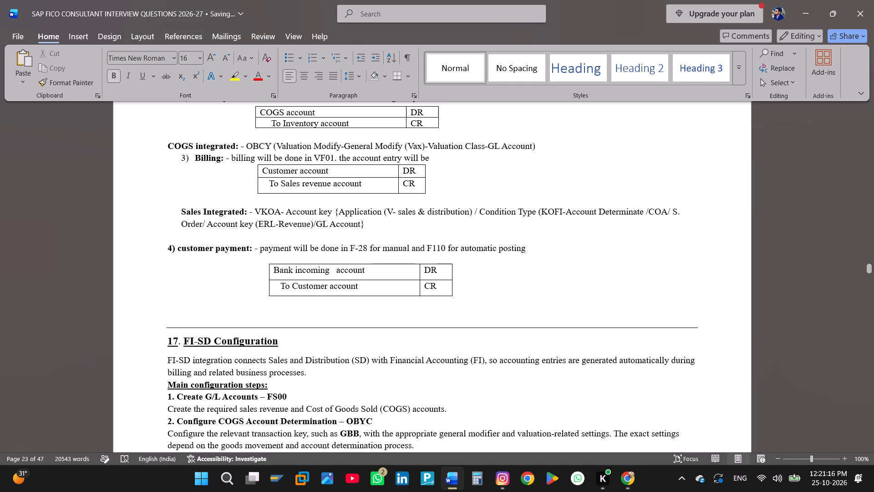
# Add a blank line without a bullet after the RV document type item at the end of question 17, FI-SD Configuration.
pyautogui.scroll(-2, 312, 329)
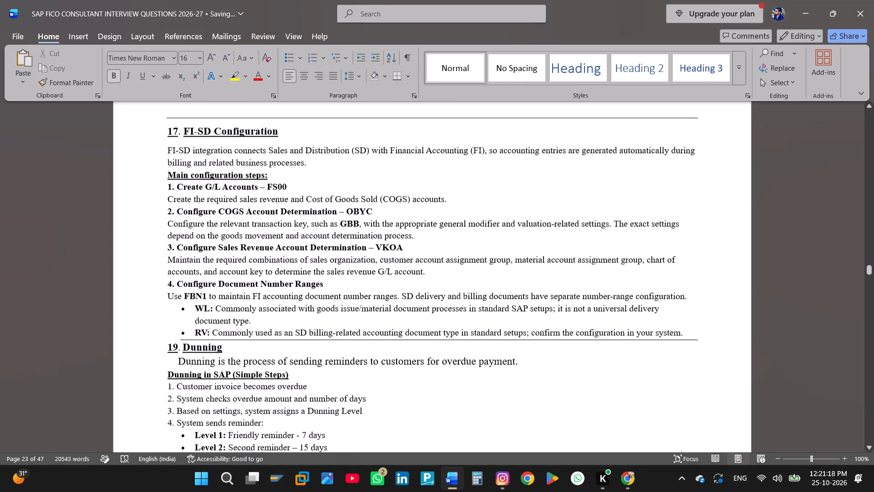
pyautogui.click(690, 329)
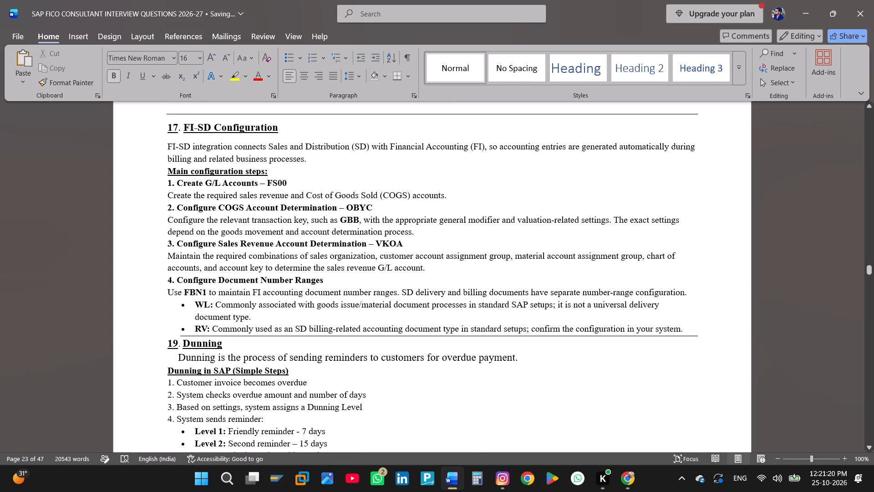
pyautogui.press('Return')
pyautogui.press('BackSpace')
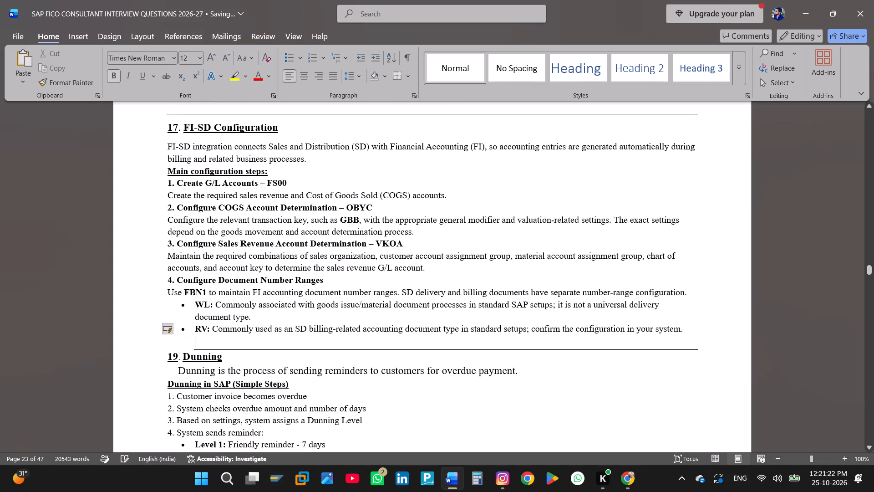
pyautogui.press('BackSpace')
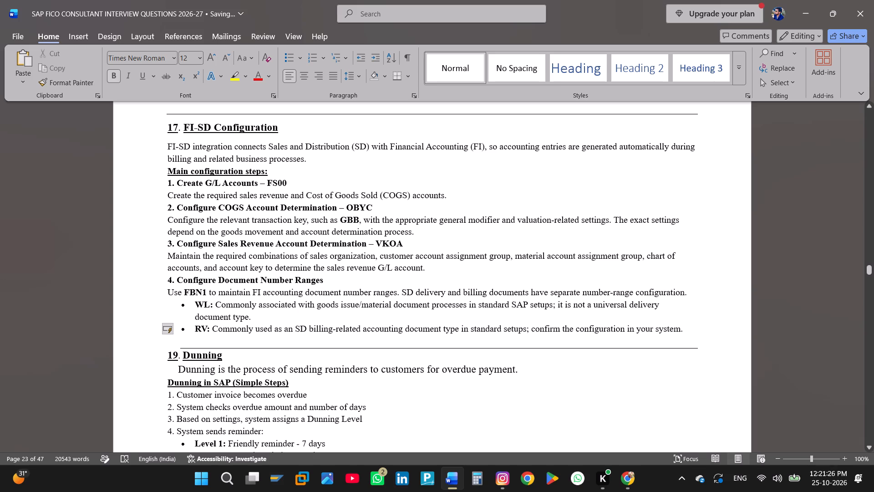
# Add a blank line after "5. Dunning Run: - (F150)" at the end of question 19, Dunning.
pyautogui.scroll(-2, 281, 271)
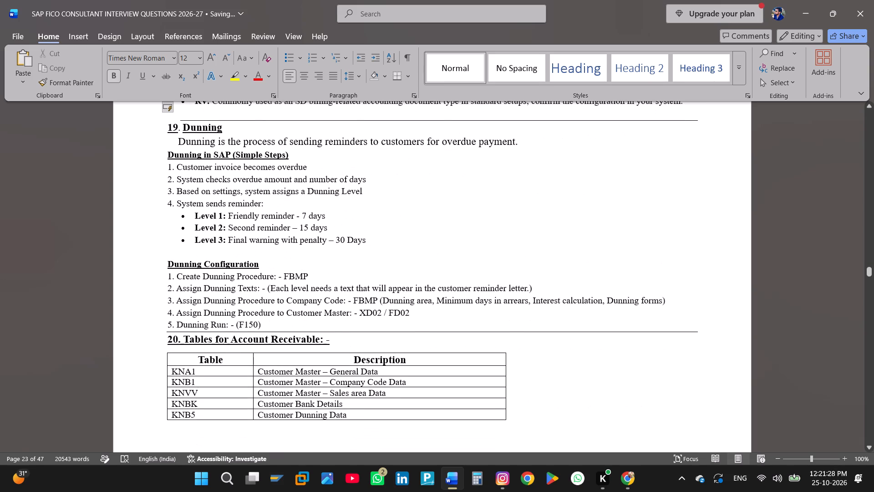
pyautogui.scroll(-1, 281, 271)
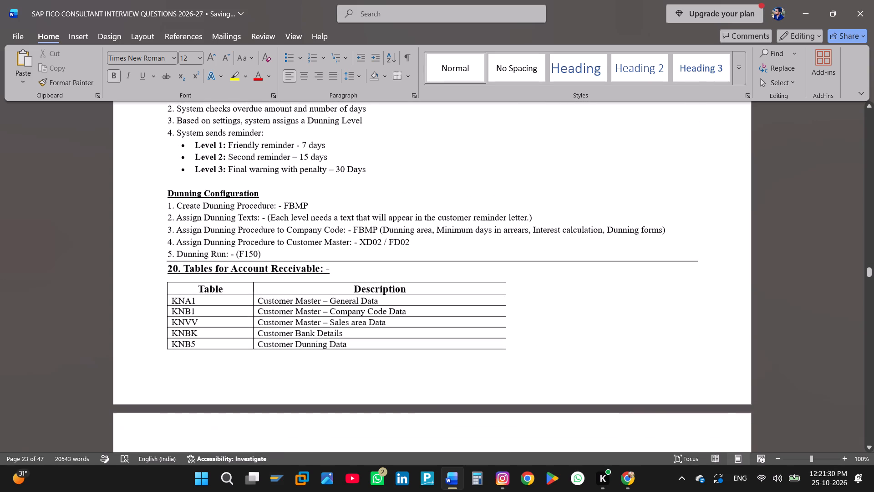
pyautogui.click(265, 254)
pyautogui.press('Return')
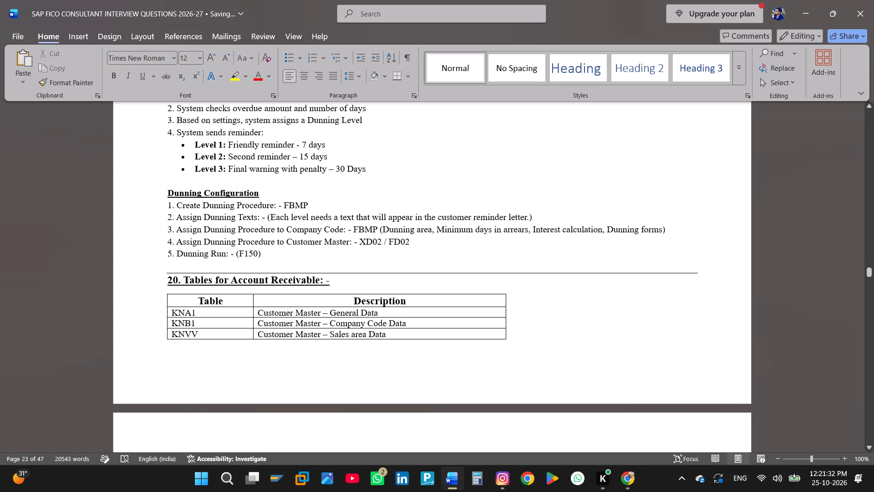
# In Asset Accounting question 1, add a blank line between the asset purchase on credit table and the "Asset purchased on cash:" heading.
pyautogui.scroll(-3, 226, 307)
pyautogui.scroll(-1, 354, 368)
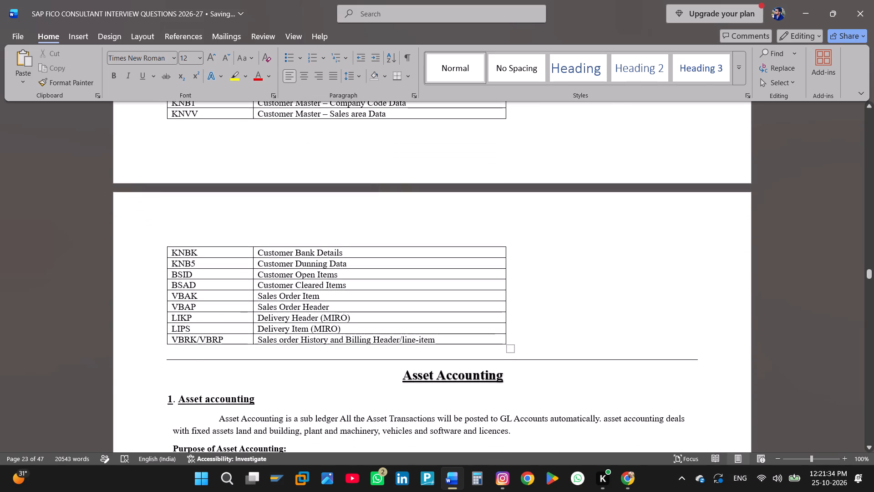
pyautogui.scroll(-2, 354, 368)
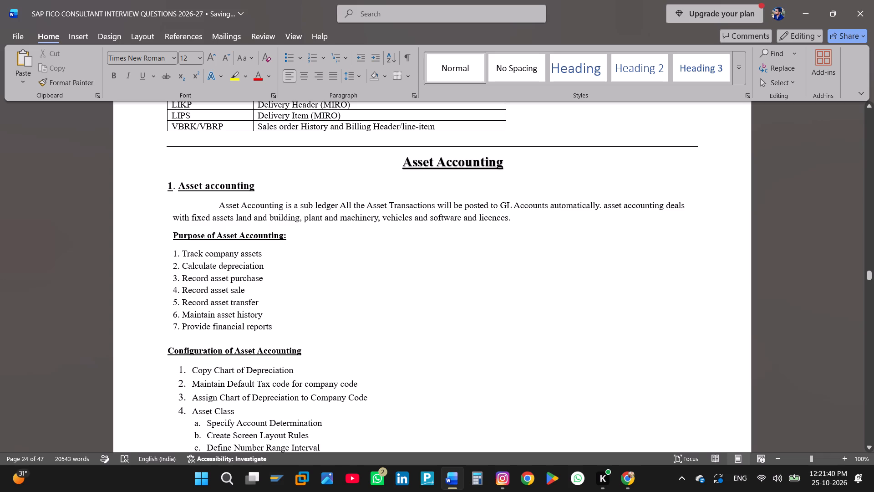
pyautogui.scroll(-2, 206, 320)
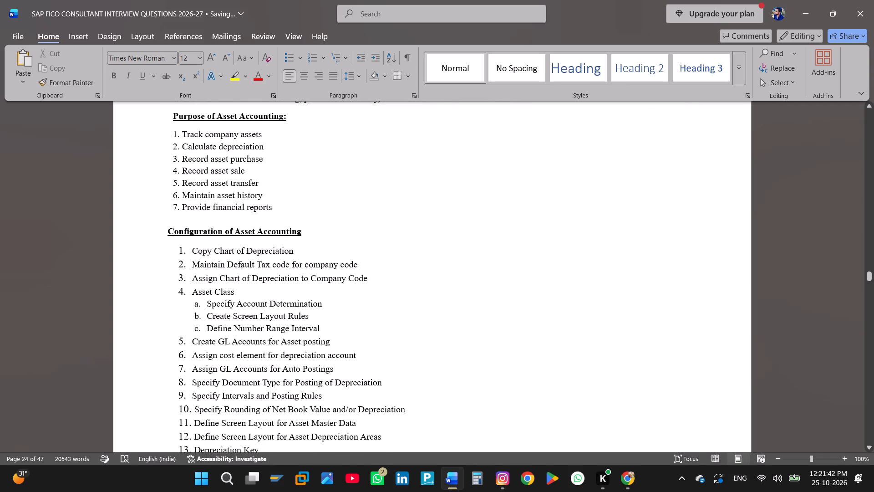
pyautogui.scroll(-3, 212, 334)
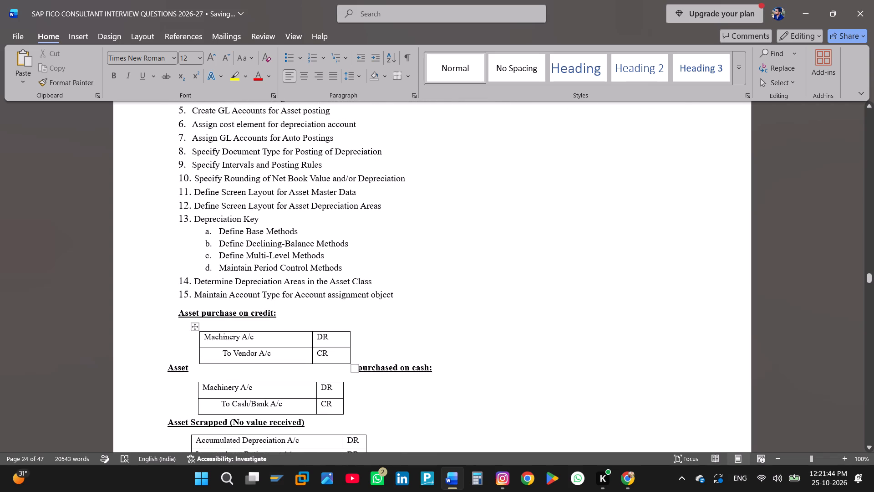
pyautogui.click(169, 356)
pyautogui.press('Return')
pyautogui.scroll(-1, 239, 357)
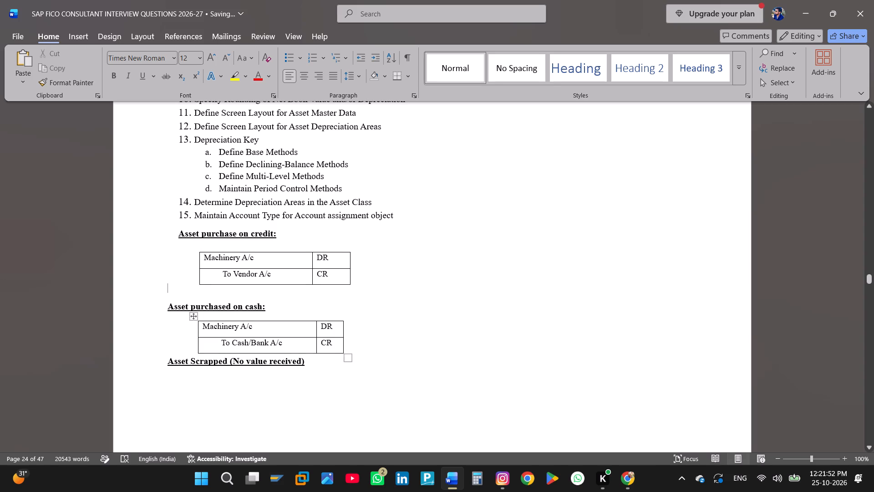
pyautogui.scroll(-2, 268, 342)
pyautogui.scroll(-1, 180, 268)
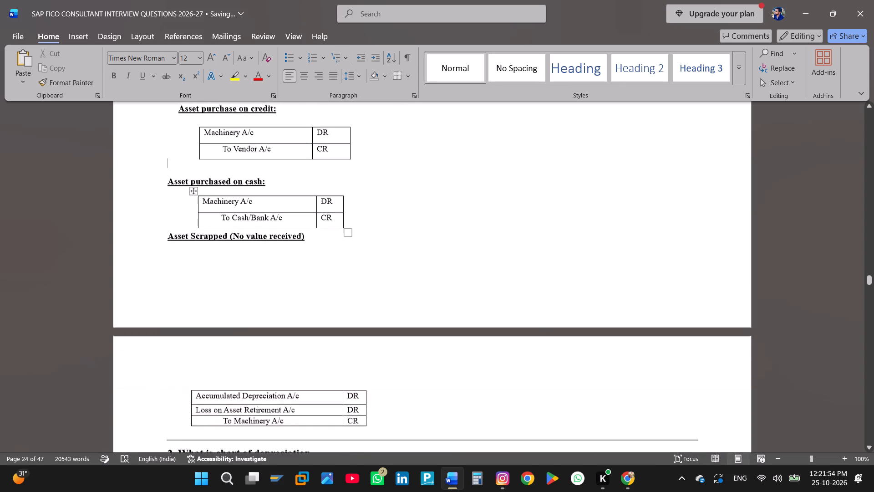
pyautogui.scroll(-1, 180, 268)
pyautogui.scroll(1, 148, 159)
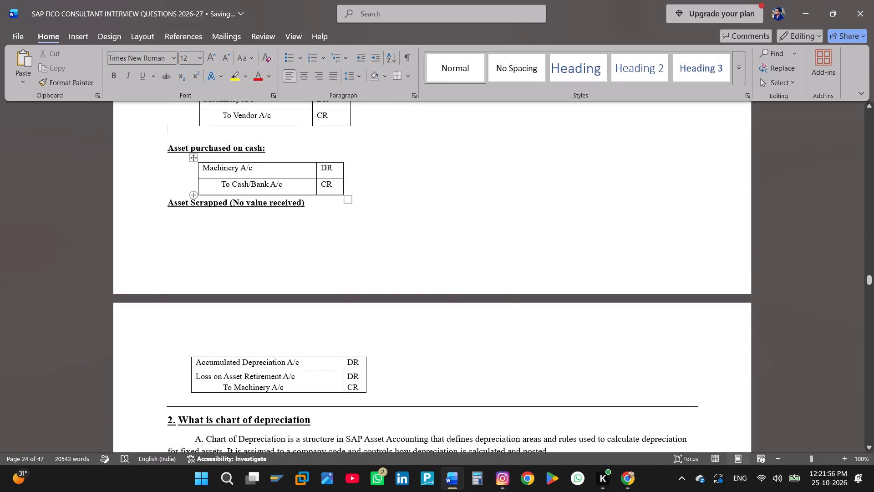
# Add a blank line after "Useful life = 5 years" at the end of question 3, Difference between Chart of Accounts and Chart of Depreciation.
pyautogui.scroll(-1, 279, 251)
pyautogui.scroll(-1, 249, 325)
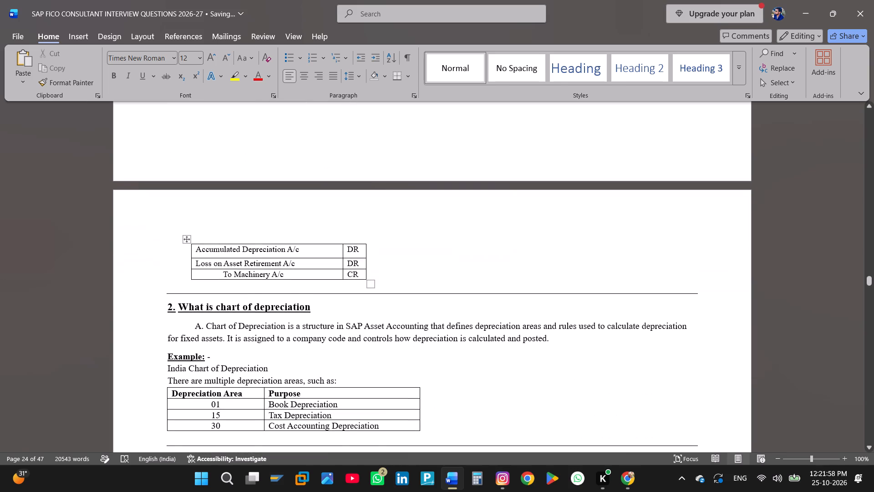
pyautogui.scroll(-1, 249, 325)
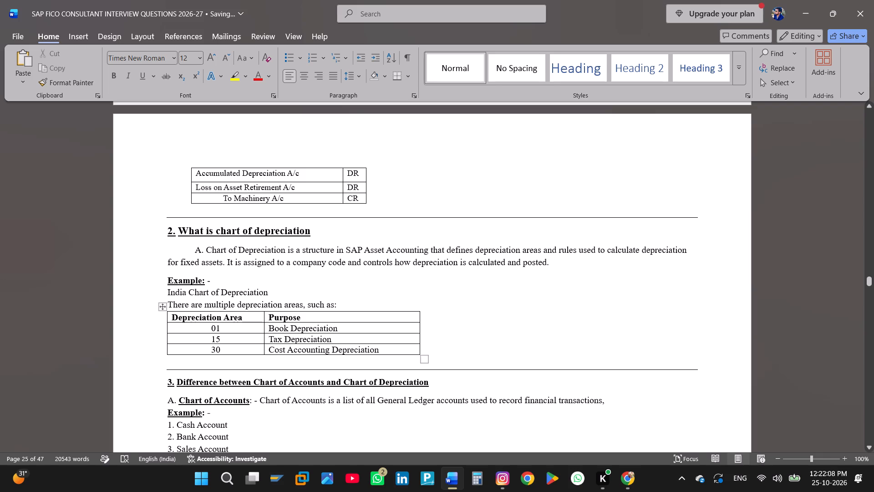
pyautogui.scroll(-2, 303, 348)
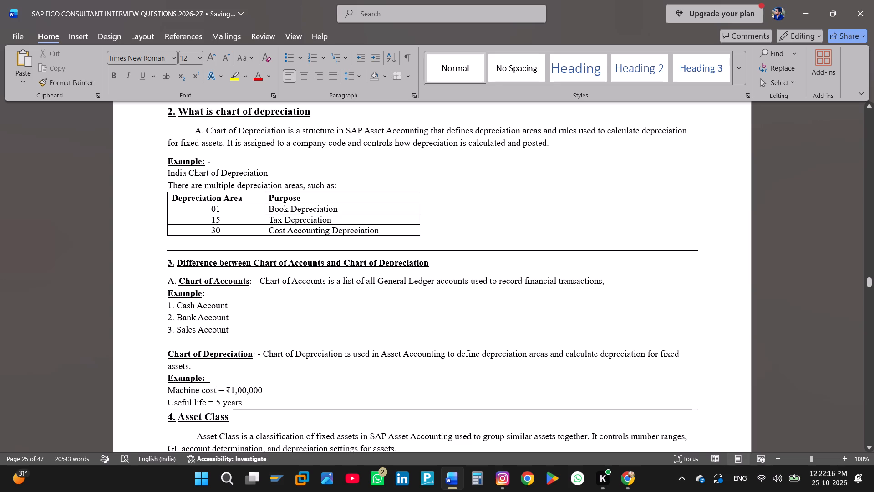
pyautogui.scroll(-1, 222, 370)
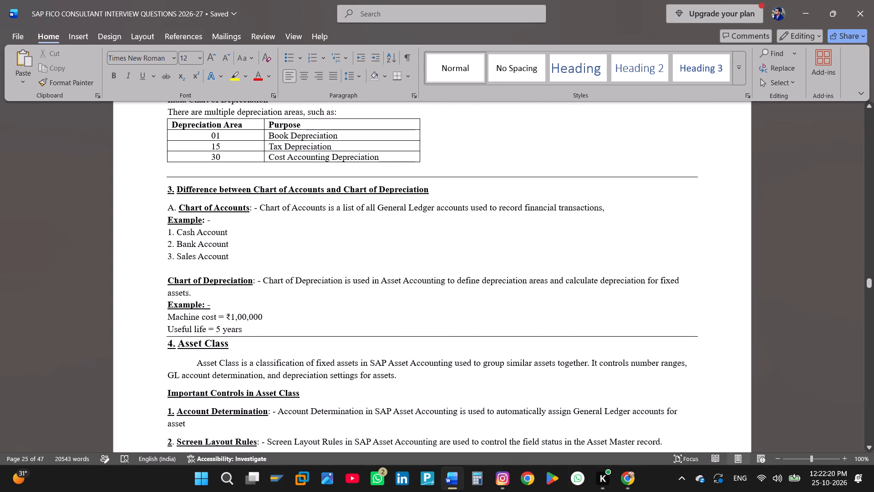
pyautogui.click(254, 328)
pyautogui.press('Return')
# Add a blank line after the Number Range Interval item at the end of question 4, Asset Class.
pyautogui.scroll(-1, 202, 357)
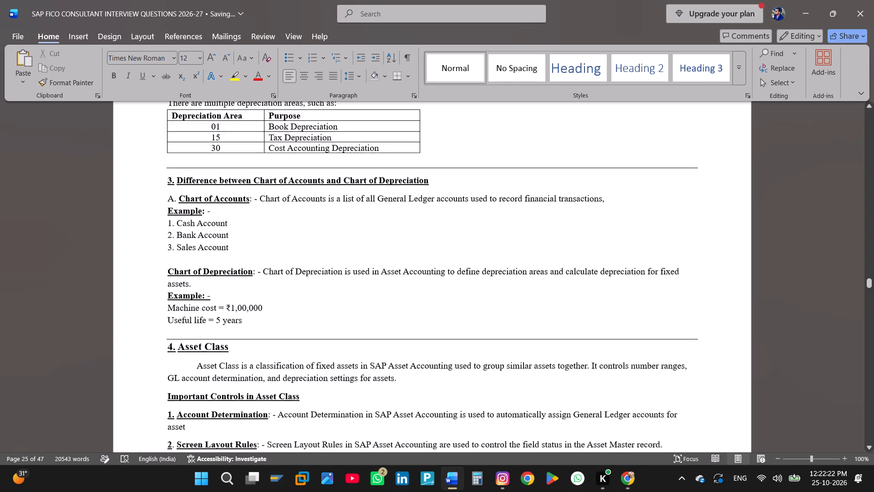
pyautogui.scroll(-1, 202, 357)
pyautogui.scroll(-1, 264, 283)
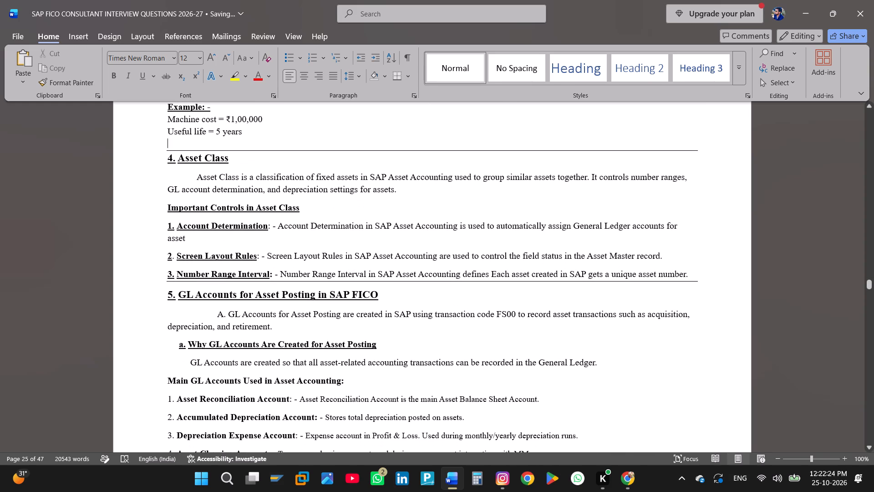
pyautogui.click(694, 272)
pyautogui.press('Return')
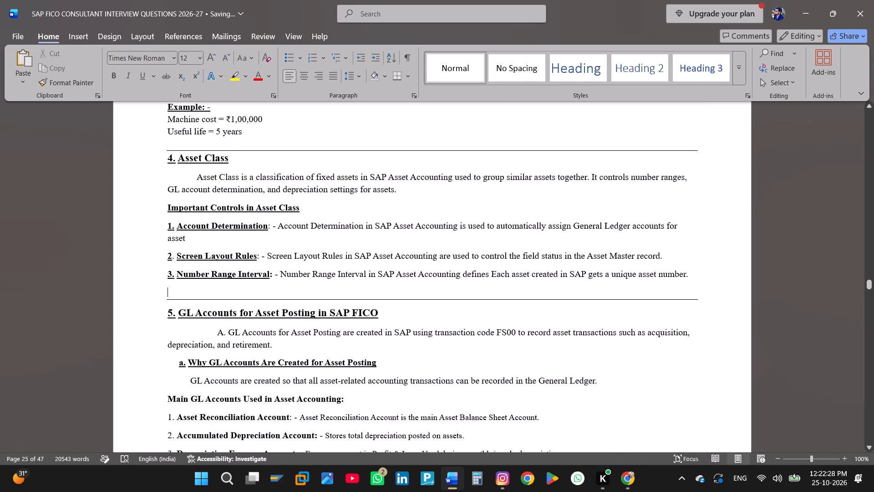
# Add a blank line after the "Revenue from Asset Sale" item at the end of question 5, GL Accounts for Asset Posting.
pyautogui.scroll(-3, 289, 280)
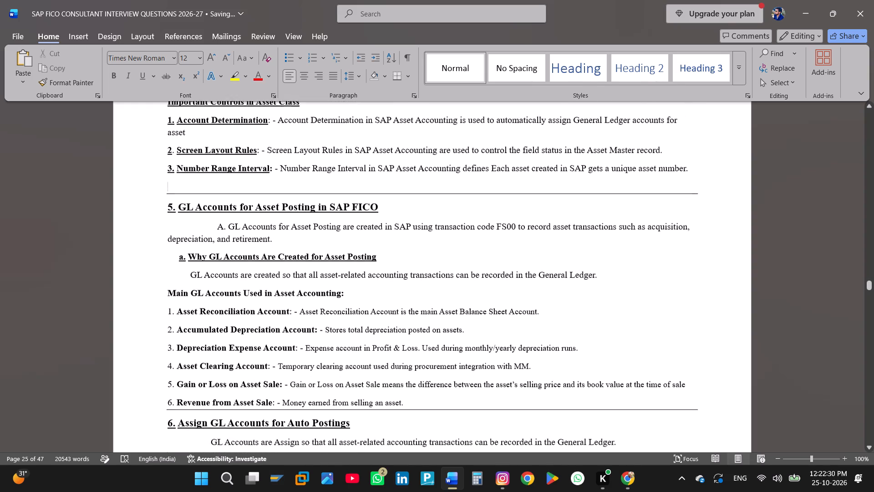
pyautogui.scroll(-1, 289, 280)
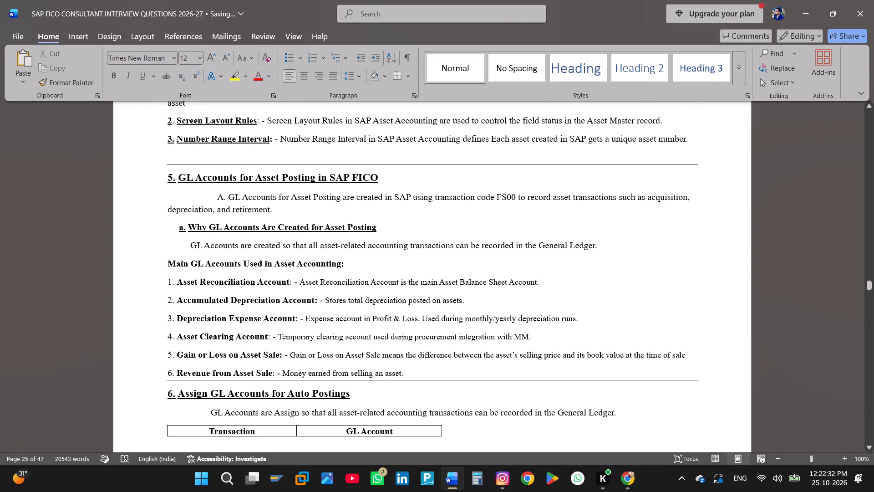
pyautogui.scroll(-1, 407, 261)
pyautogui.click(407, 324)
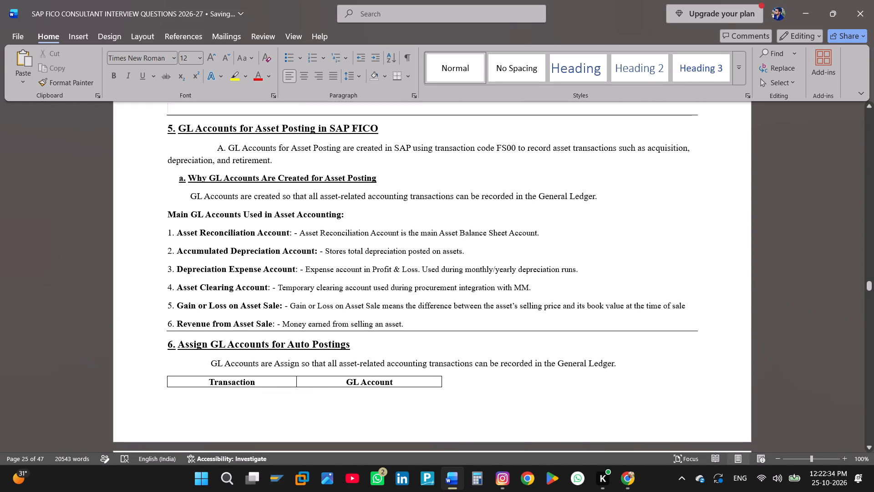
pyautogui.press('Return')
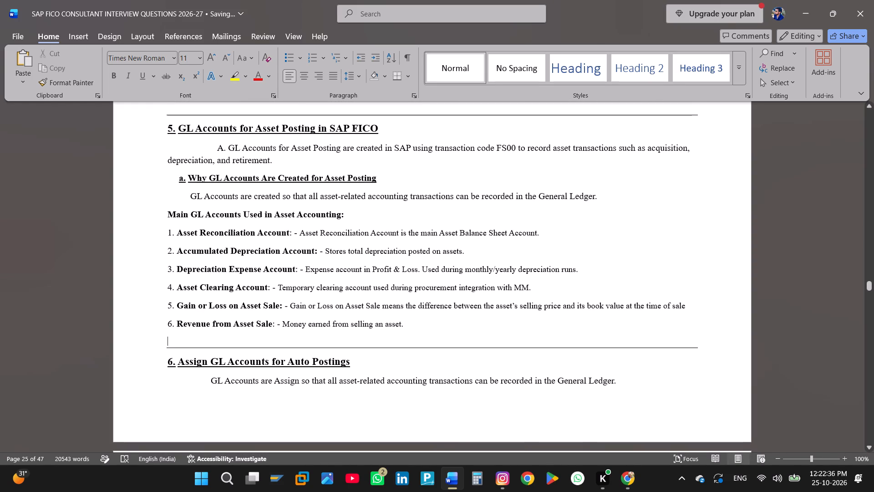
# Add a blank line after the Example line closing question 7, document type for depreciation posting, and question 8, Specify Intervals and Posting Rules.
pyautogui.scroll(-2, 231, 200)
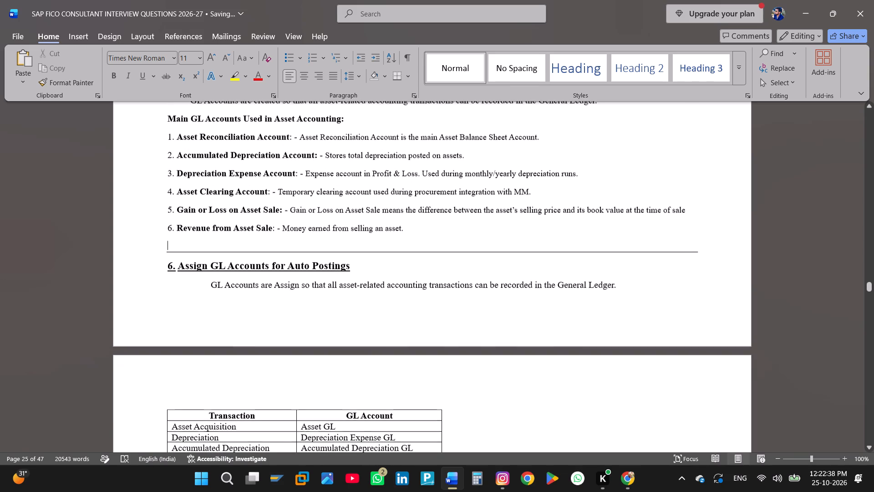
pyautogui.scroll(-2, 324, 277)
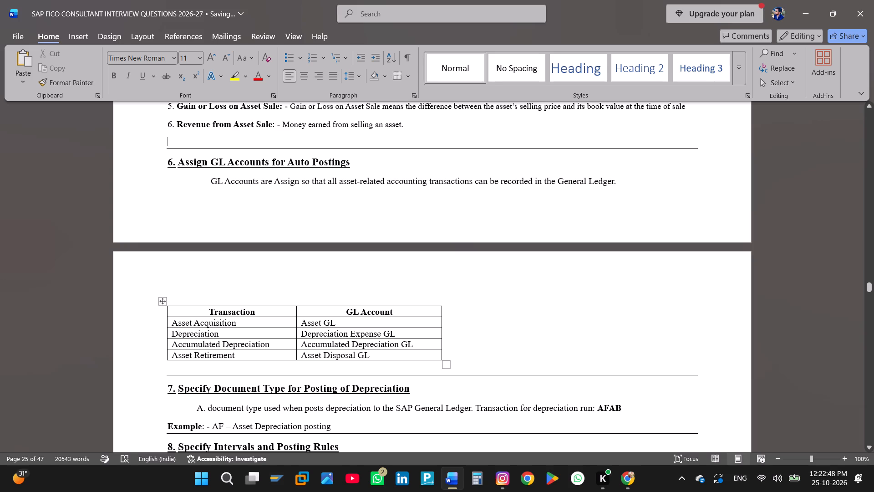
pyautogui.scroll(-1, 332, 361)
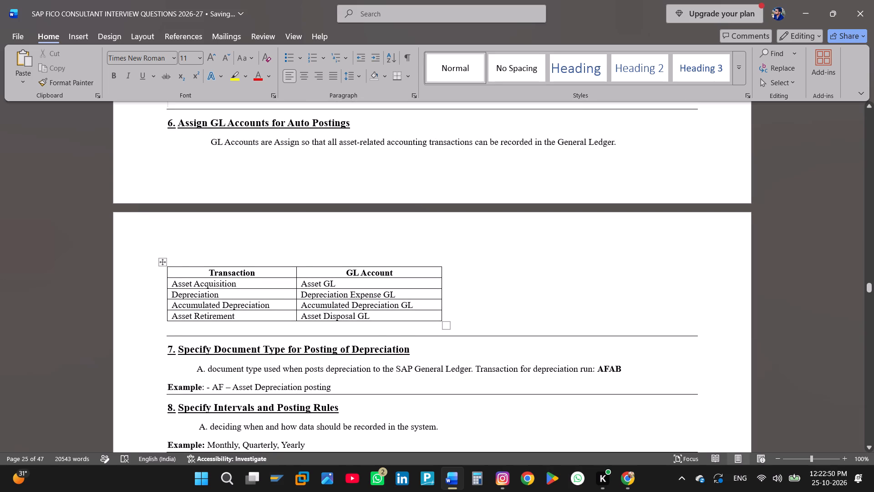
pyautogui.scroll(-1, 253, 328)
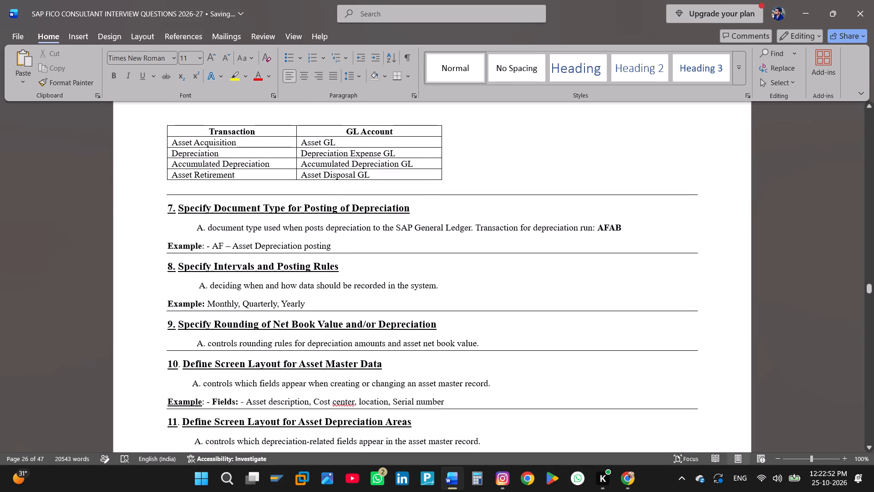
pyautogui.click(339, 245)
pyautogui.press('Return')
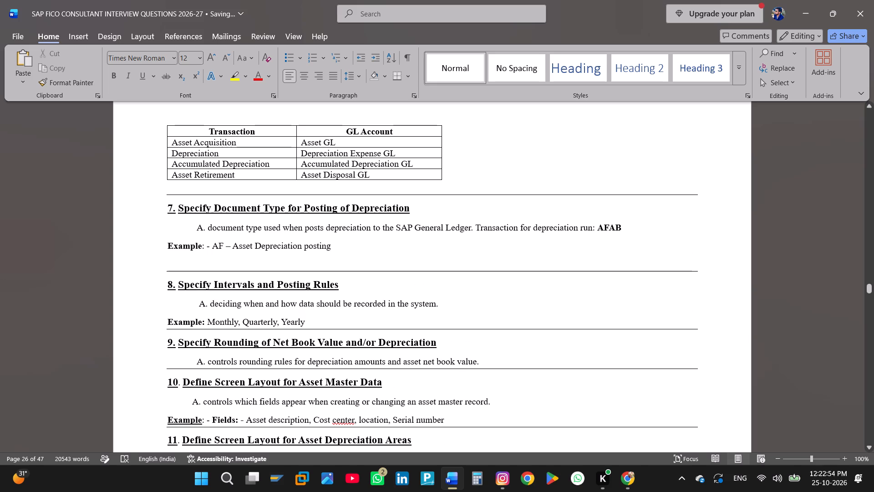
pyautogui.click(312, 322)
pyautogui.press('Return')
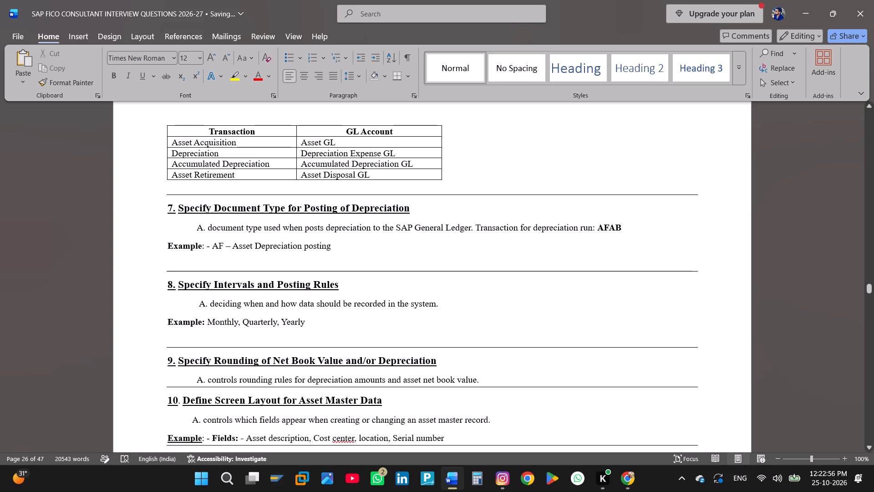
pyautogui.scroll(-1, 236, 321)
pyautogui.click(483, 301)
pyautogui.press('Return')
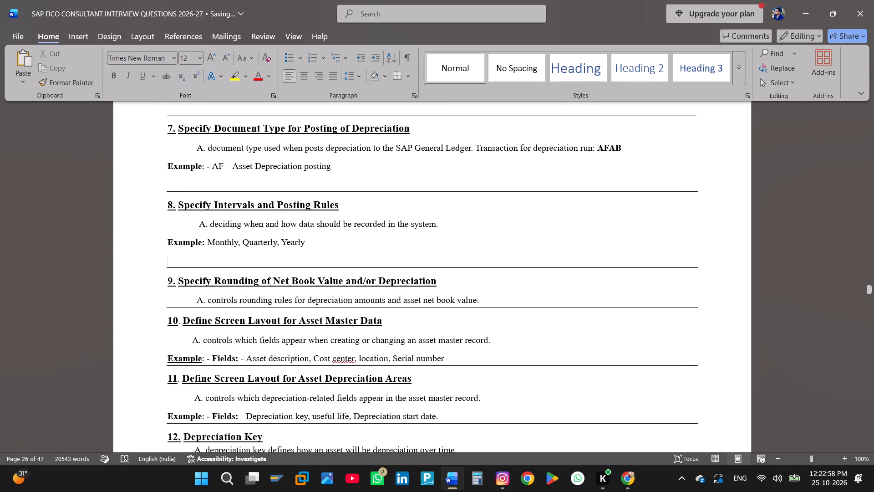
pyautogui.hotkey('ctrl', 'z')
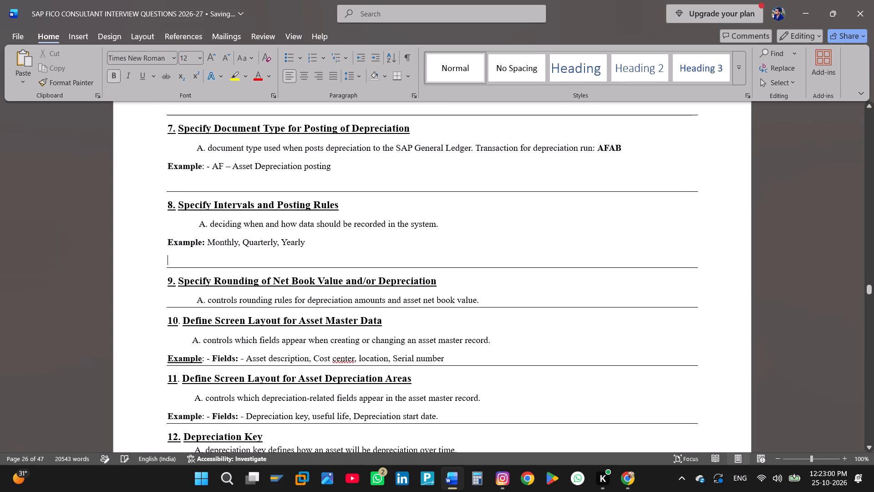
# Add a blank line at the end of each of questions 9, 10 and 11, above the divider line that follows.
pyautogui.click(495, 299)
pyautogui.press('Return')
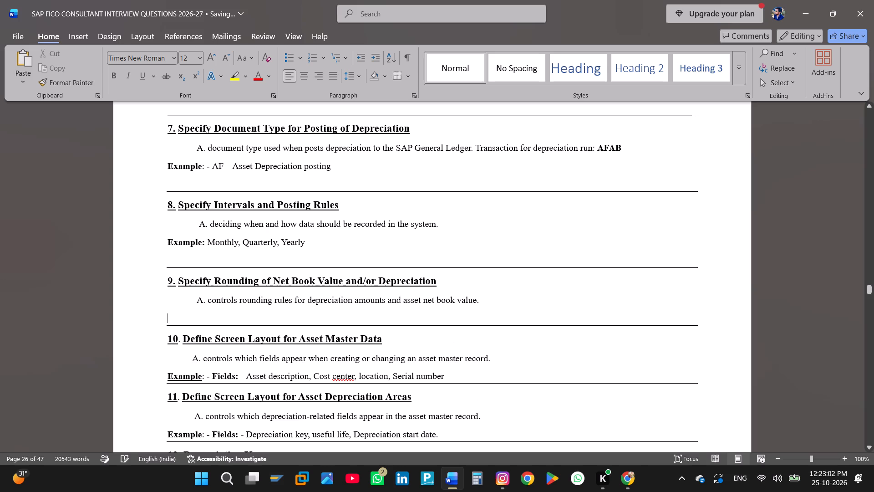
pyautogui.click(467, 373)
pyautogui.press('Return')
pyautogui.scroll(-2, 454, 375)
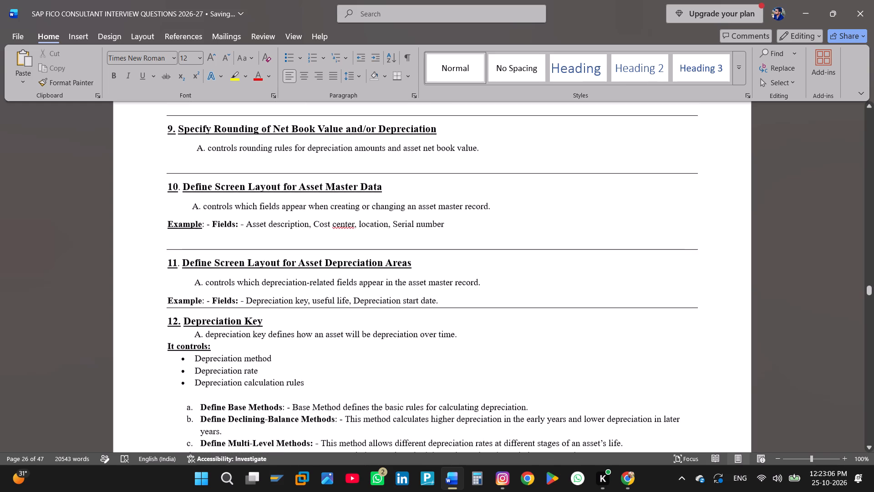
pyautogui.click(446, 302)
pyautogui.press('Return')
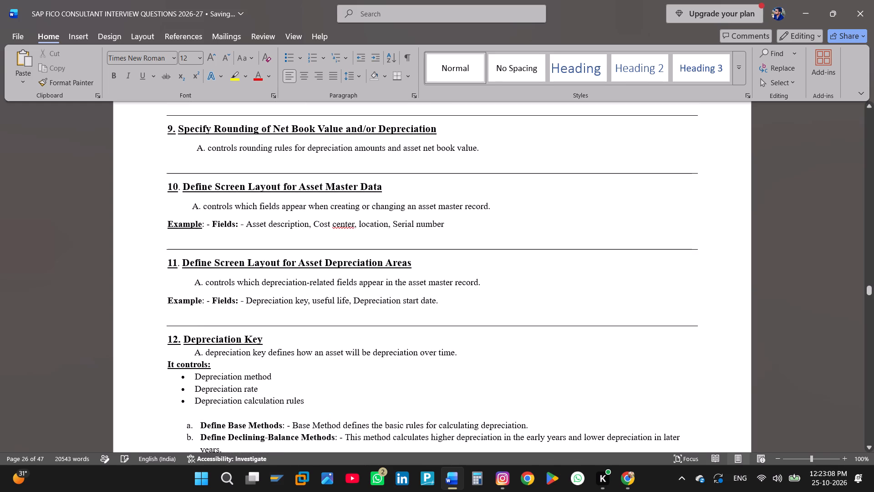
# Add a blank line without a list letter after the Maintain Period Control Methods item at the end of question 12, Depreciation Key.
pyautogui.scroll(-3, 304, 323)
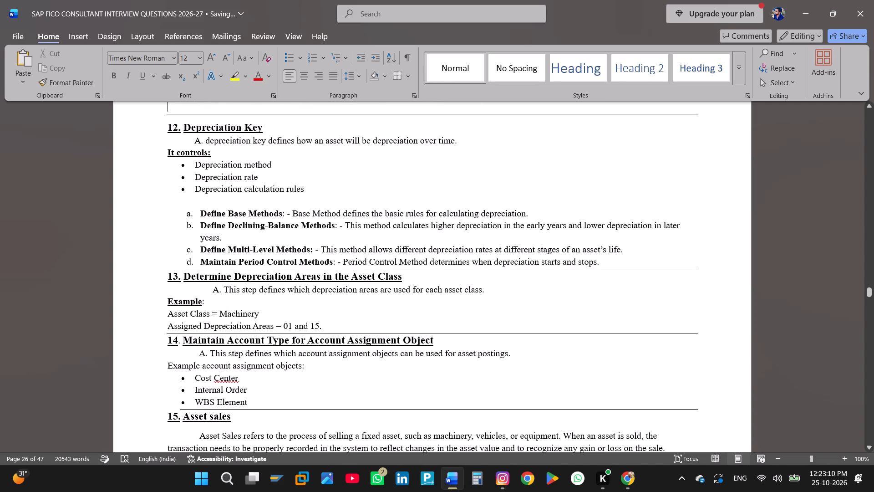
pyautogui.click(605, 262)
pyautogui.press('Return')
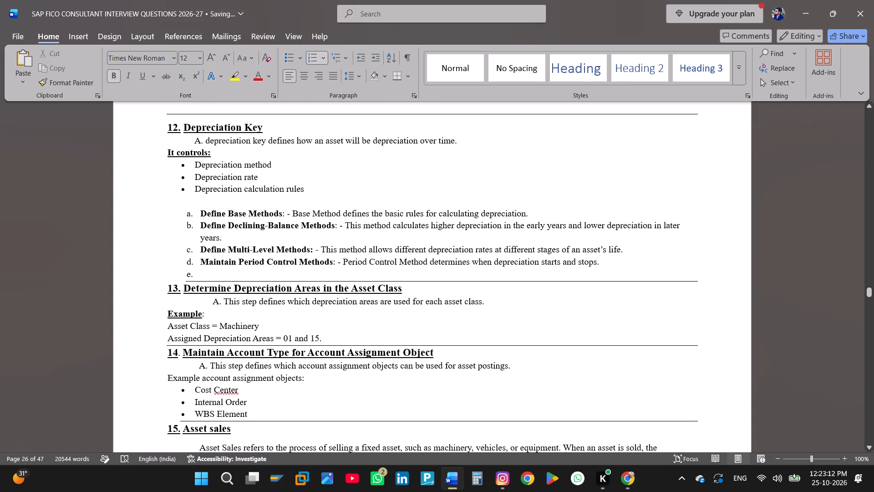
pyautogui.press('BackSpace')
pyautogui.press('BackSpace')
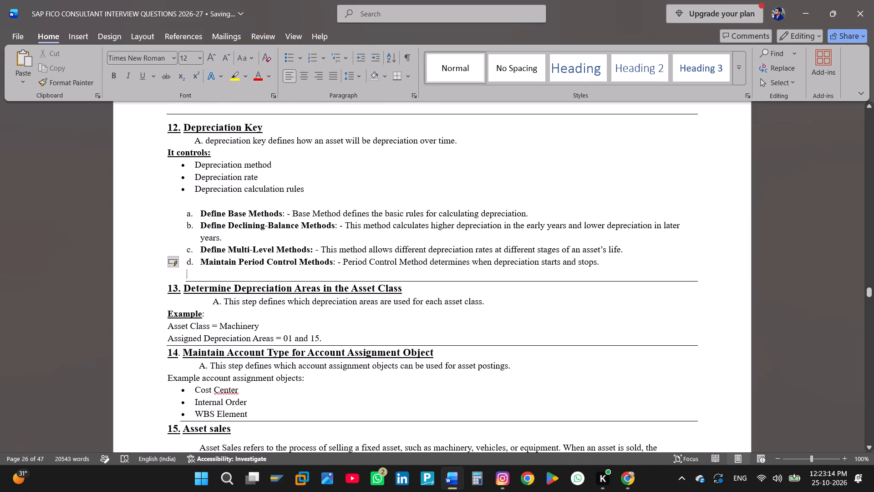
# Add a blank line after "Assigned Depreciation Areas = 01 and 15." at the end of question 13.
pyautogui.click(342, 341)
pyautogui.press('Return')
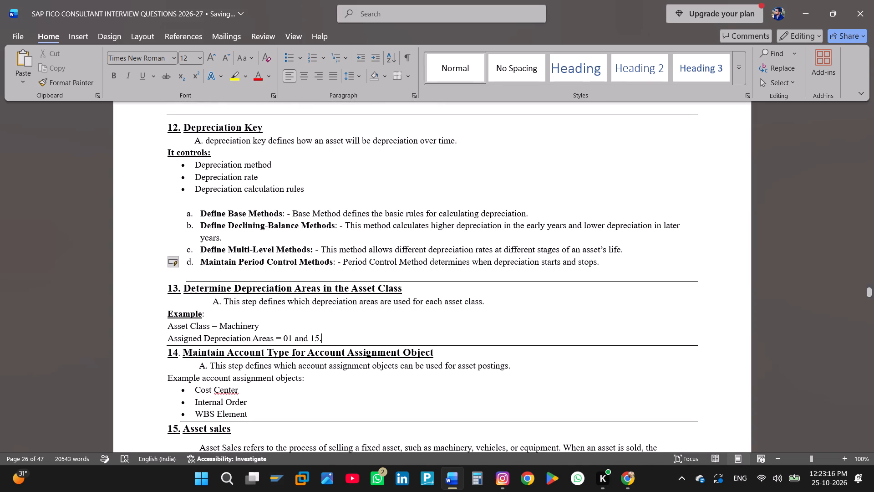
# Add a blank line without a bullet after the WBS Element item at the end of question 14, Maintain Account Type for Account Assignment Object.
pyautogui.scroll(-1, 253, 351)
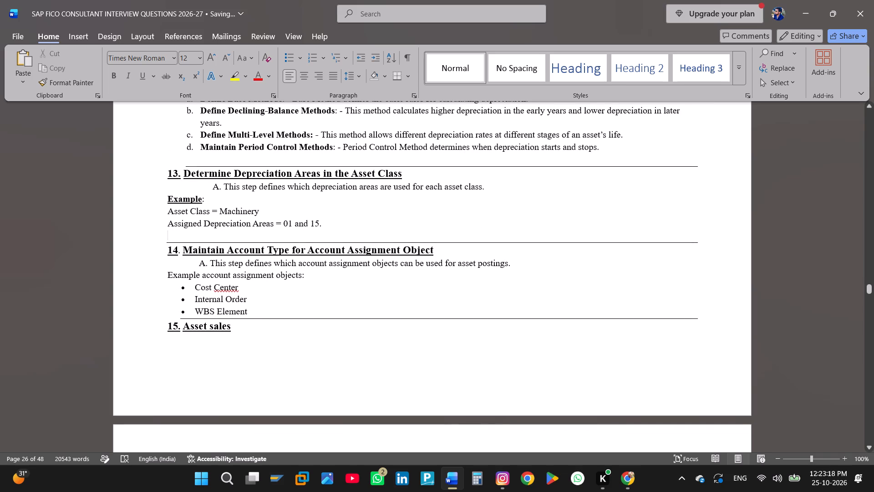
pyautogui.click(254, 313)
pyautogui.press('Return')
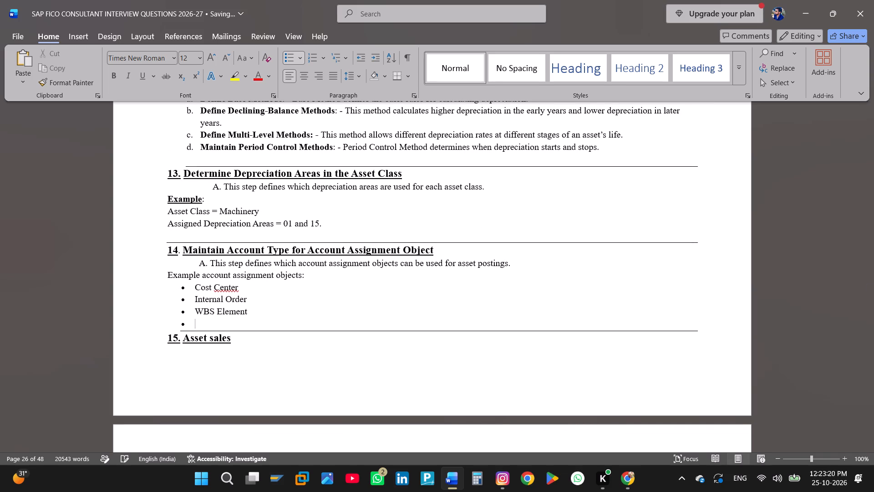
pyautogui.press('BackSpace')
pyautogui.press('BackSpace')
# In question 15, Asset sales, insert two line breaks before the "Asset sale with loss" heading to place it between the profit and loss tables.
pyautogui.scroll(-1, 320, 313)
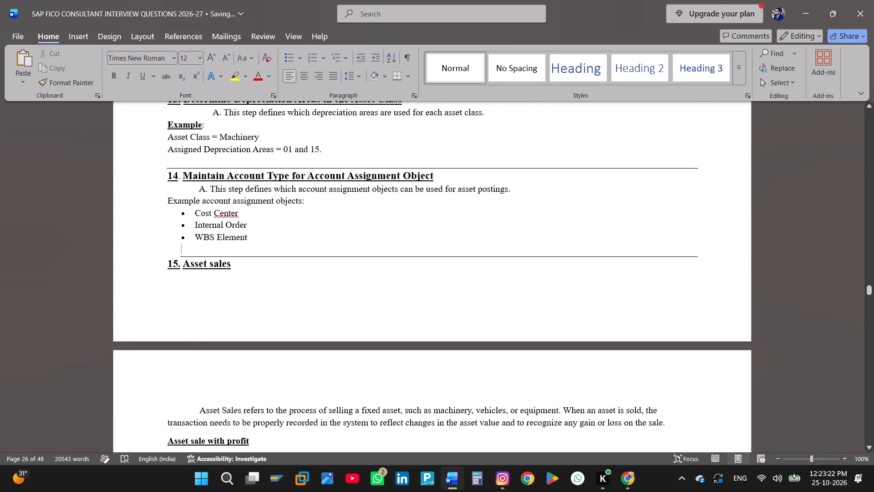
pyautogui.scroll(-2, 320, 313)
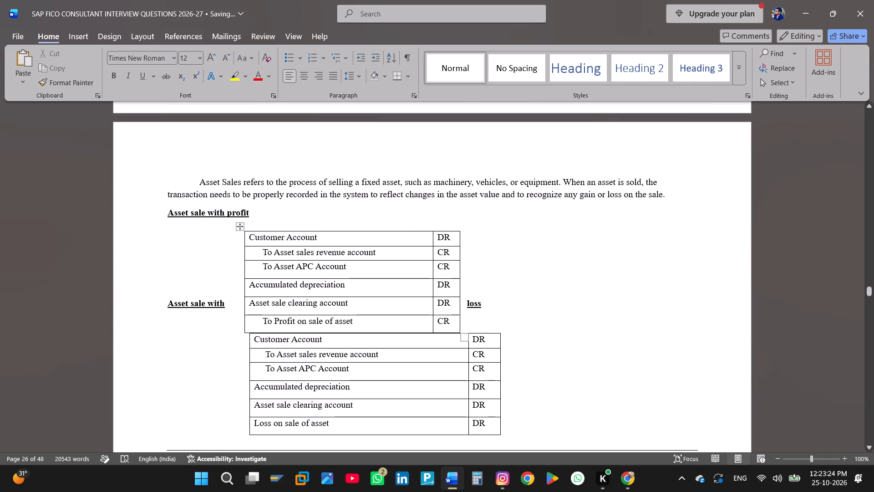
pyautogui.click(165, 302)
pyautogui.press('Return')
pyautogui.press('Return')
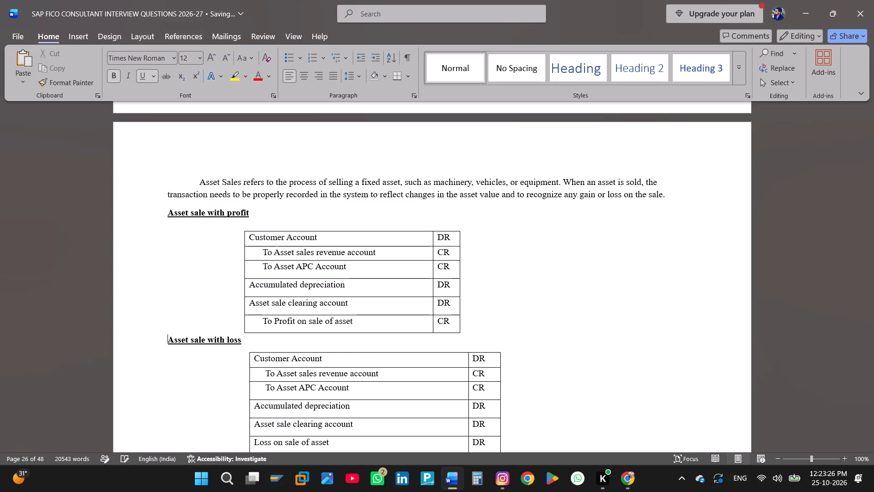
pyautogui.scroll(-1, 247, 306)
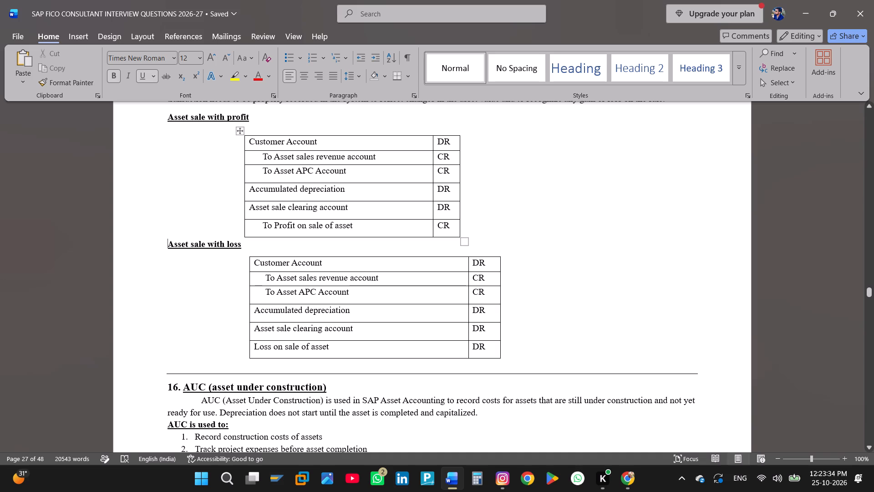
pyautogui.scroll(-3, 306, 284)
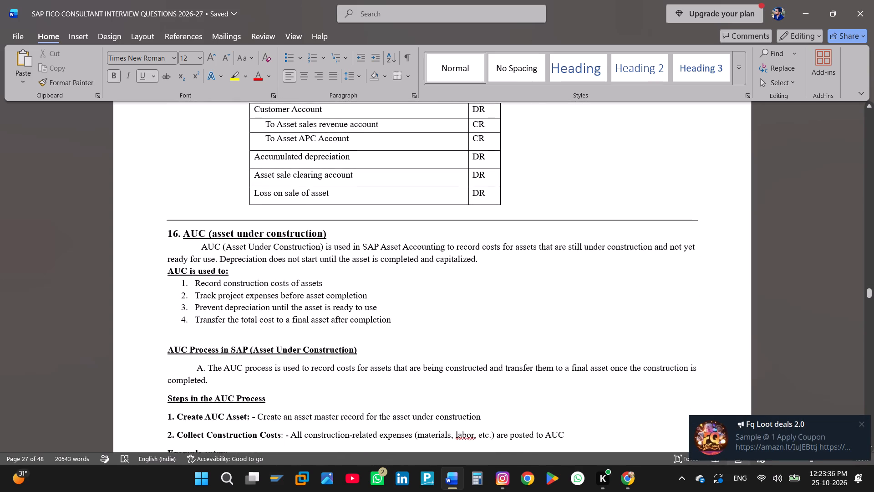
# Add a blank line after the Start Depreciation item at the end of question 16, AUC (asset under construction).
pyautogui.scroll(-2, 362, 381)
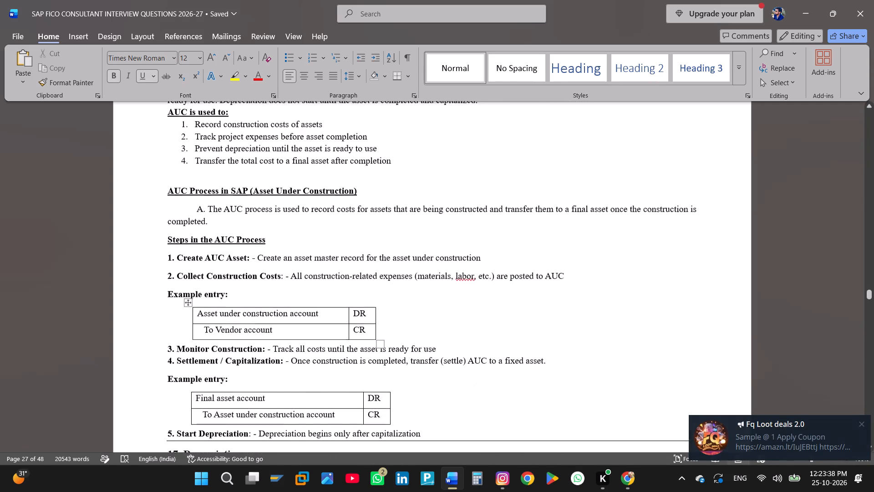
pyautogui.scroll(-1, 362, 381)
pyautogui.scroll(1, 308, 273)
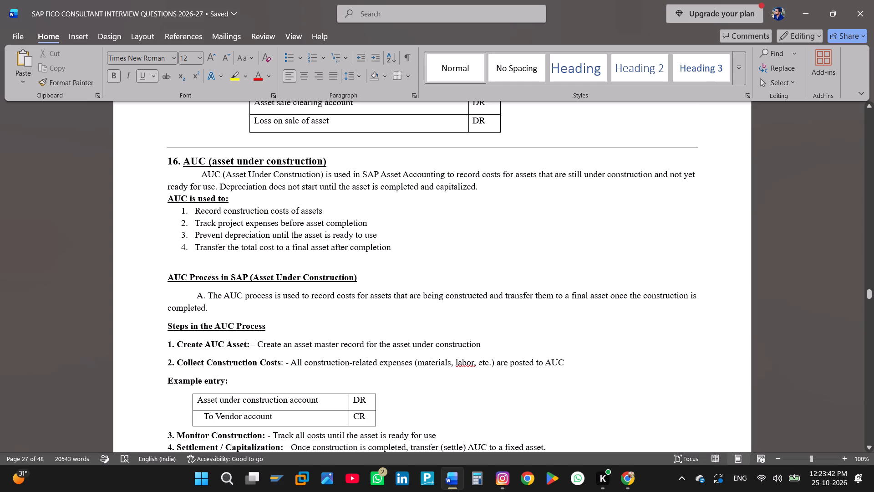
pyautogui.scroll(-2, 310, 257)
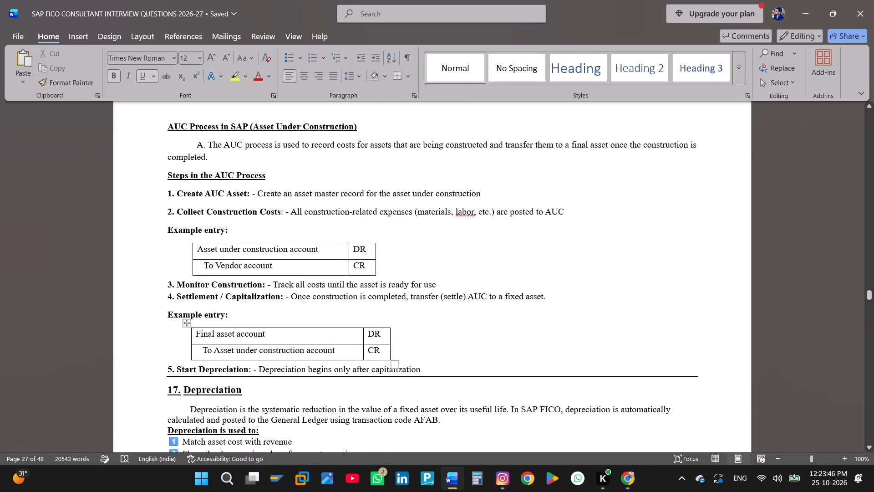
pyautogui.scroll(-1, 245, 328)
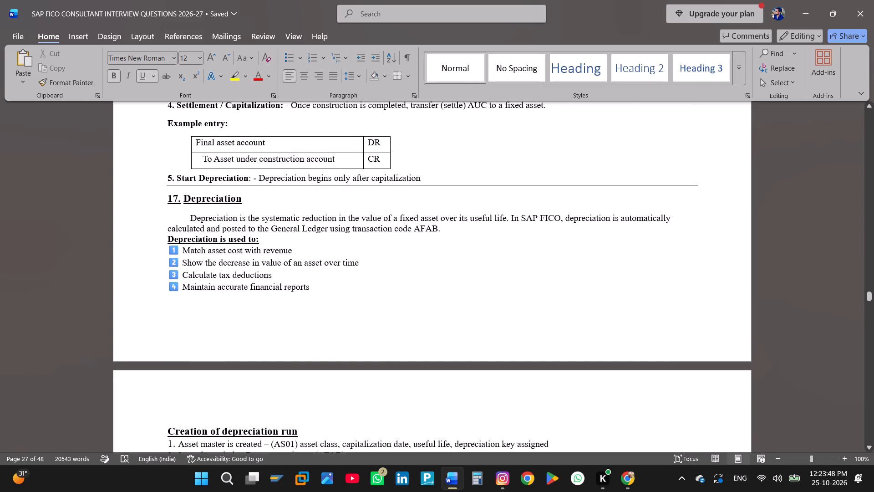
pyautogui.scroll(-1, 290, 293)
pyautogui.click(431, 154)
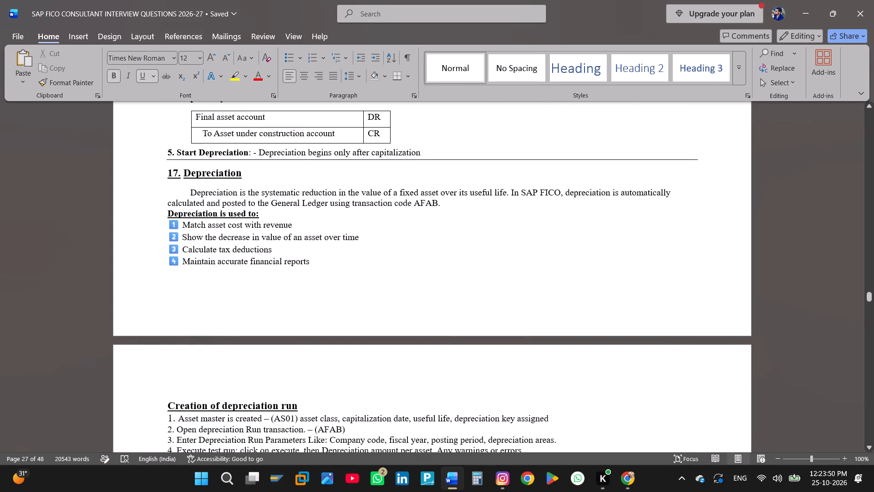
pyautogui.press('Return')
# Add an empty bulleted line after the OADB item at the end of question 18, Chart of Depreciation and Depreciation Areas.
pyautogui.scroll(-1, 283, 200)
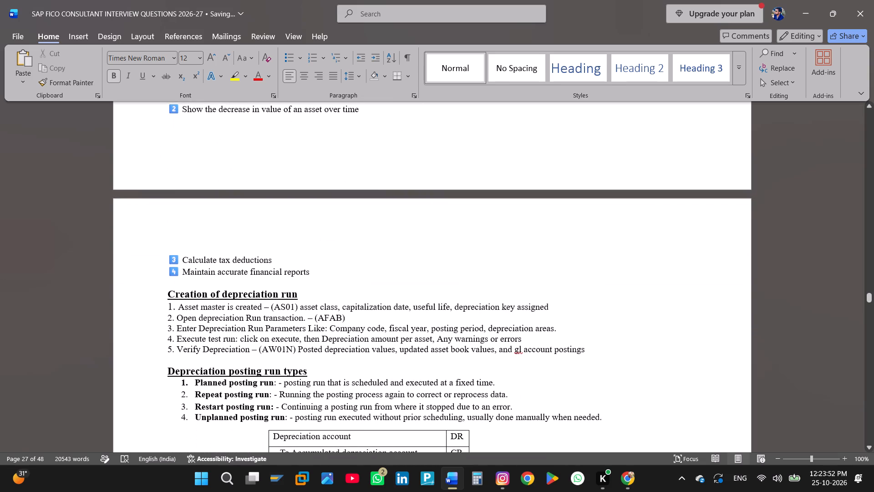
pyautogui.scroll(-1, 279, 350)
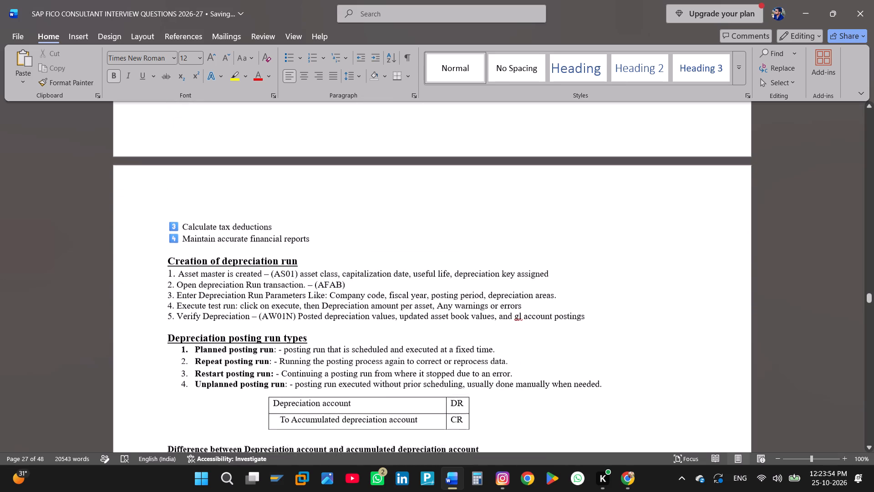
pyautogui.scroll(-1, 279, 350)
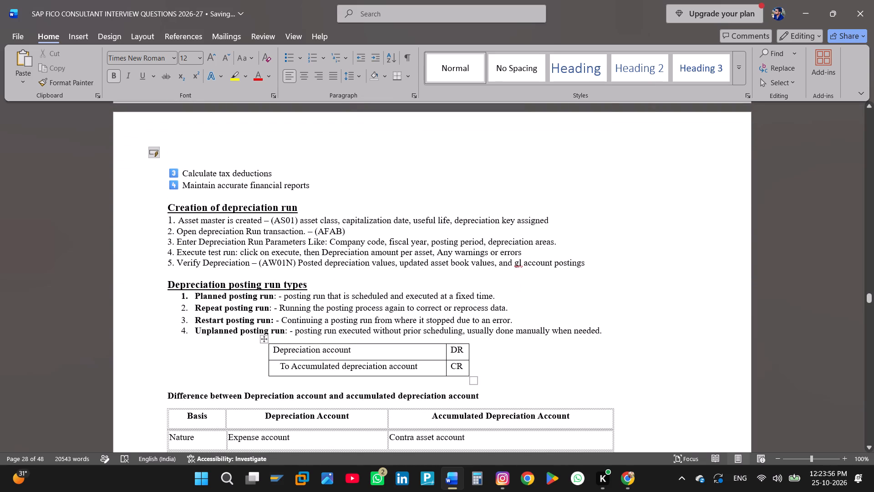
pyautogui.scroll(-1, 345, 367)
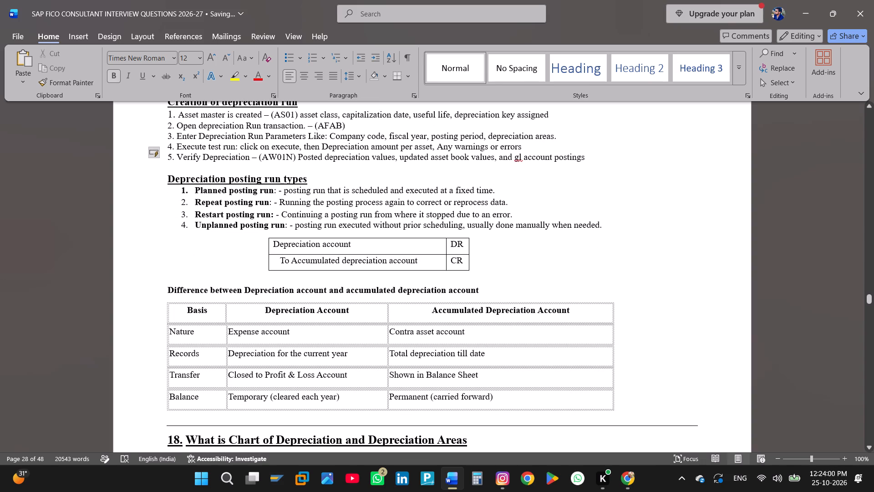
pyautogui.scroll(-1, 294, 243)
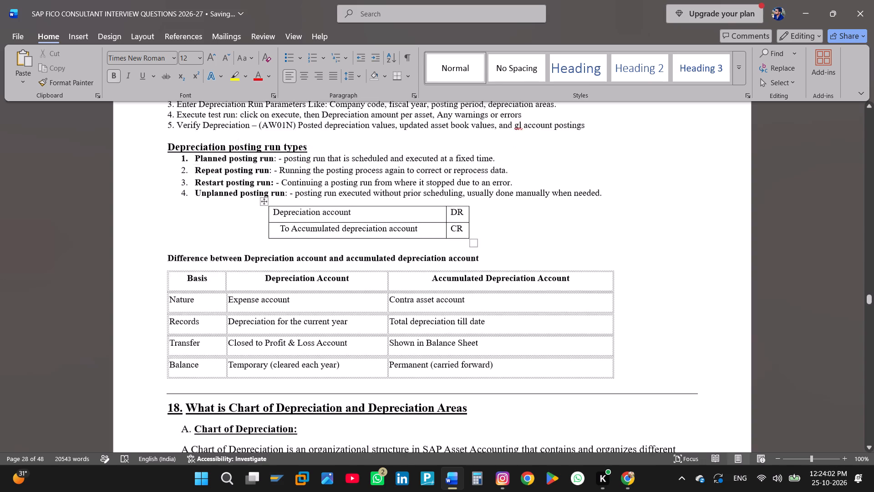
pyautogui.scroll(-1, 294, 243)
pyautogui.scroll(-1, 421, 273)
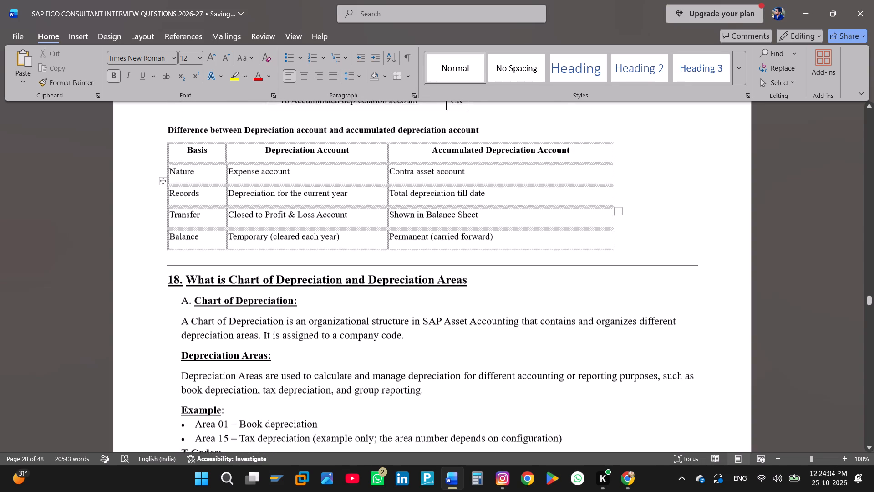
pyautogui.scroll(-2, 421, 273)
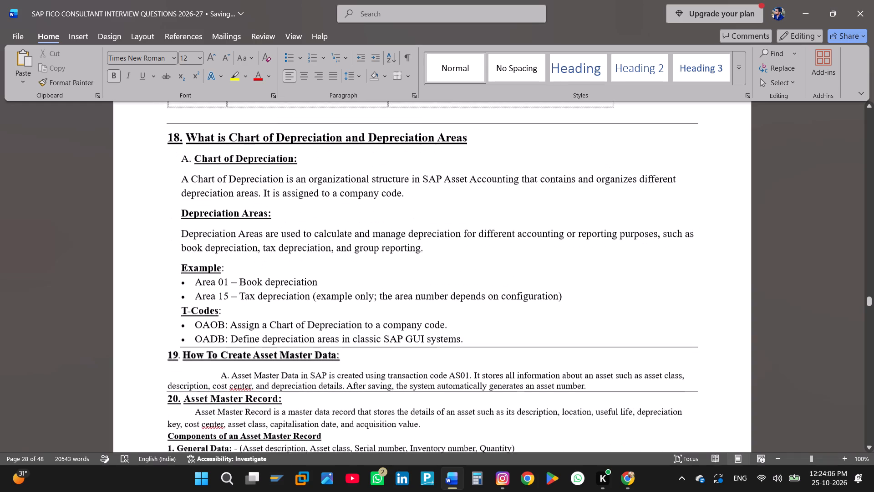
pyautogui.scroll(-1, 438, 280)
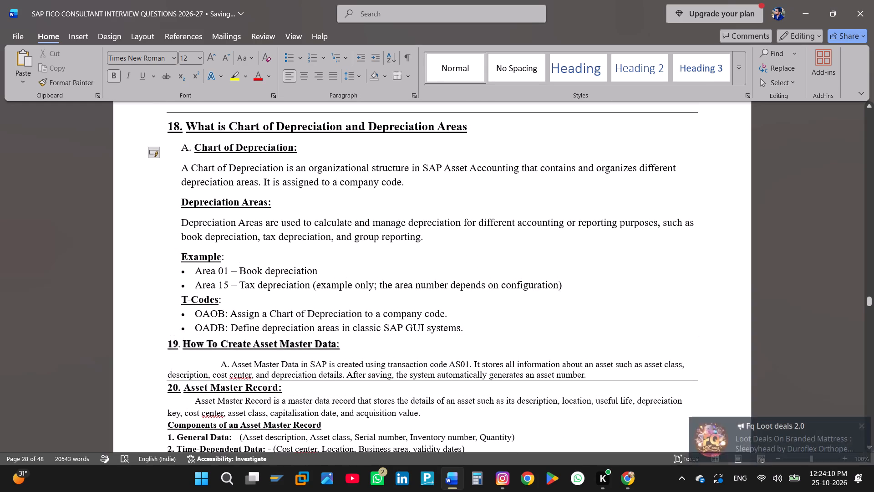
pyautogui.click(466, 330)
pyautogui.press('Return')
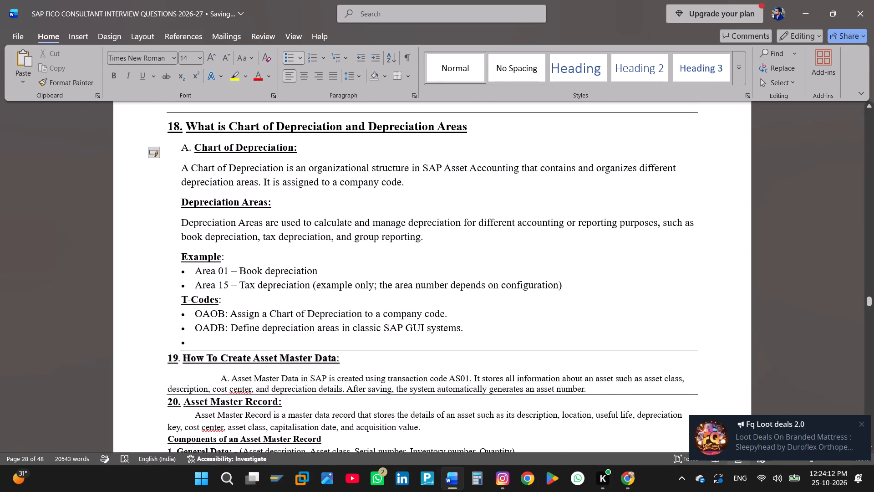
# Ignore all spelling flags for the word "center", starting from the answer to question 19, How To Create Asset Master Data.
pyautogui.scroll(-1, 383, 336)
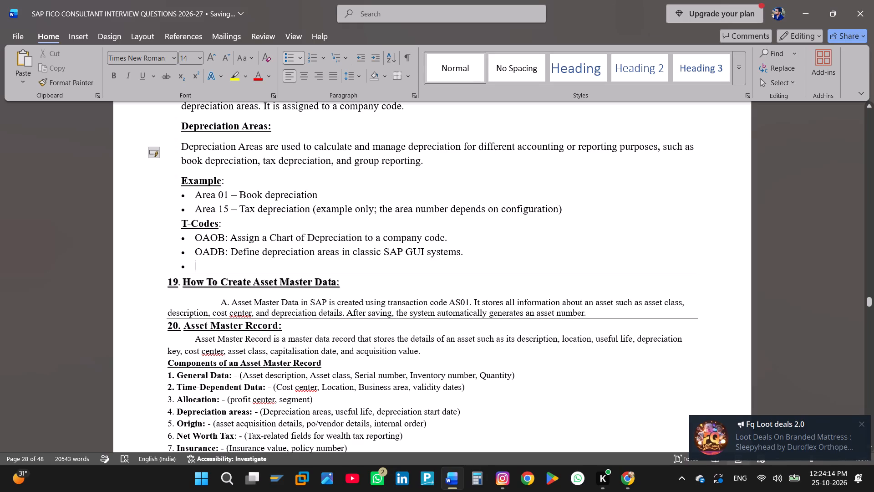
pyautogui.rightClick(236, 313)
pyautogui.click(176, 109)
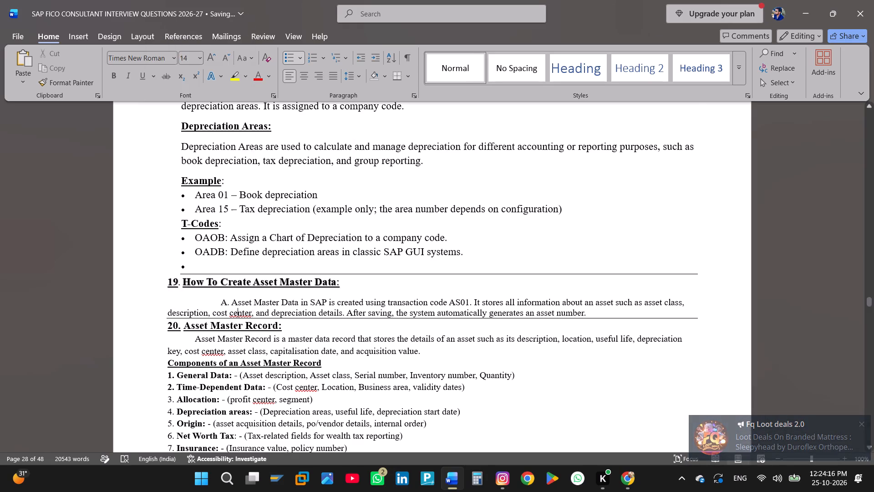
# Add a blank line after the Insurance item at the end of question 20, Asset Master Record.
pyautogui.scroll(-1, 297, 382)
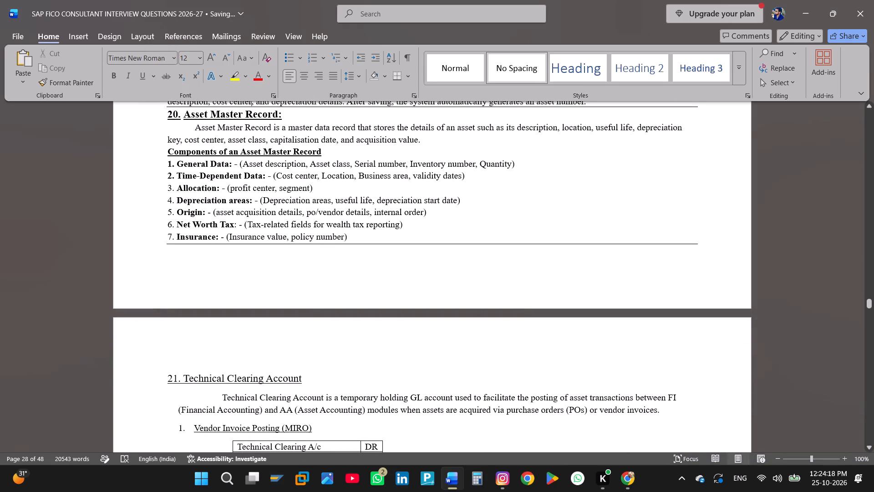
pyautogui.click(354, 235)
pyautogui.press('Return')
# In question 21, Technical Clearing Account, make the "Vendor Invoice Posting (MIRO)" and "Asset Posting (Auto via Asset Subledger)" subheadings bold.
pyautogui.scroll(-1, 262, 279)
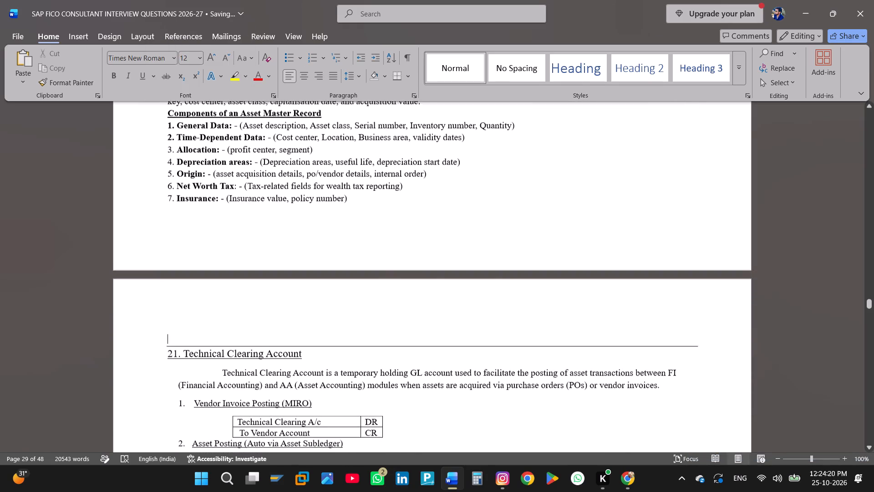
pyautogui.scroll(-1, 262, 279)
pyautogui.scroll(-1, 375, 346)
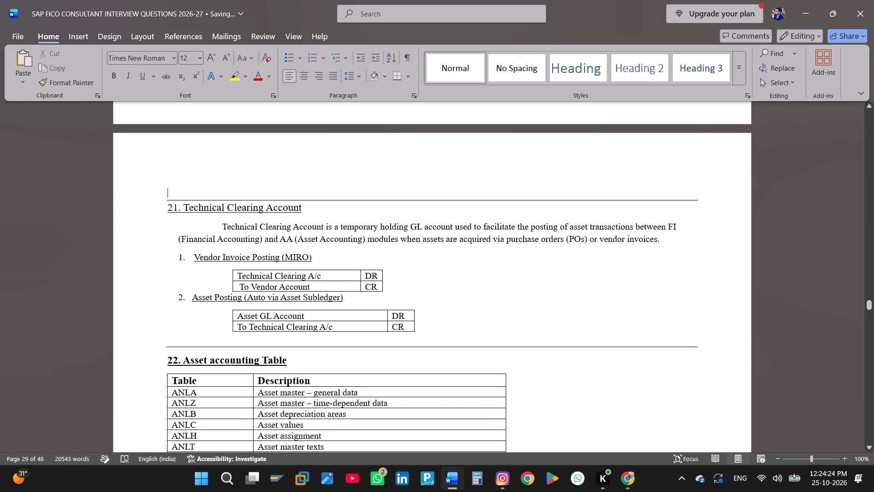
pyautogui.moveTo(196, 256); pyautogui.dragTo(310, 259)
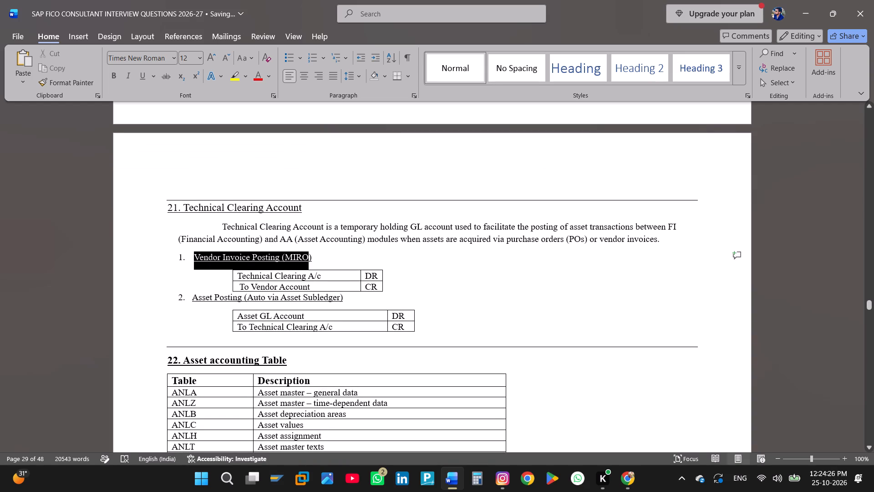
pyautogui.moveTo(310, 259); pyautogui.dragTo(313, 259)
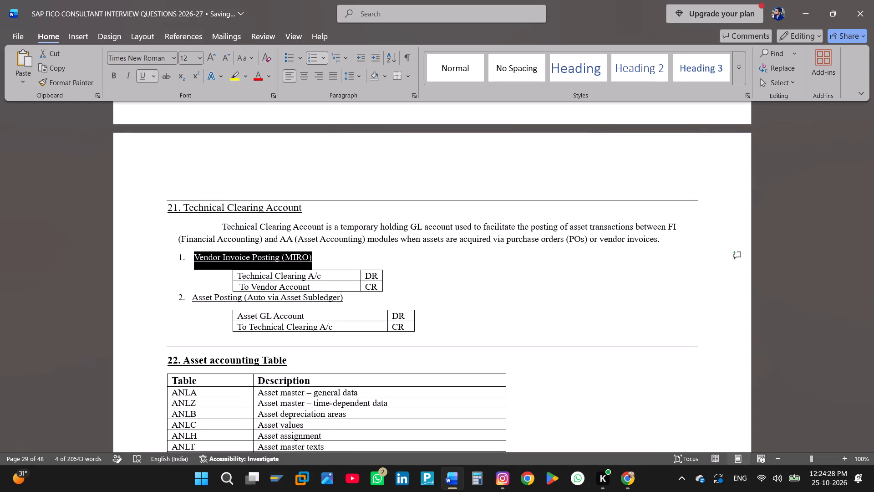
pyautogui.click(112, 73)
pyautogui.moveTo(193, 299); pyautogui.dragTo(270, 303)
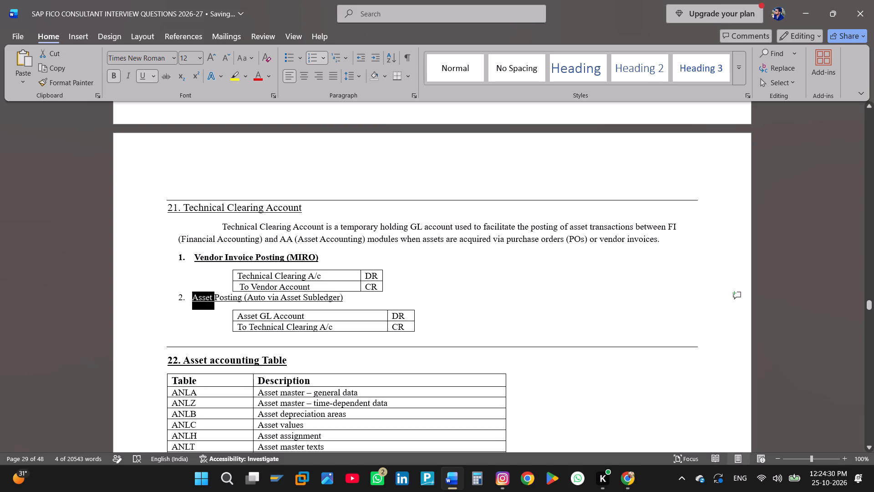
pyautogui.moveTo(270, 303); pyautogui.dragTo(347, 302)
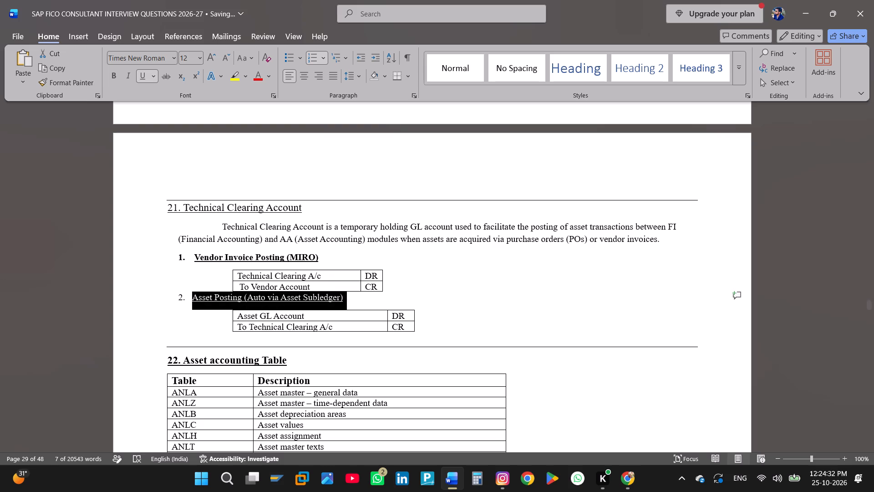
pyautogui.click(112, 76)
# Add a blank line after the closing sentence of question 23, on multiple depreciation areas in one asset class.
pyautogui.scroll(-1, 284, 303)
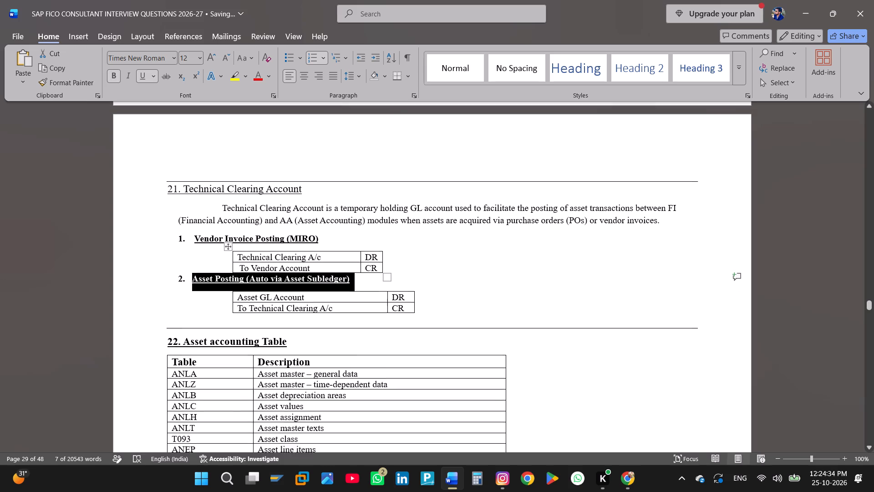
pyautogui.scroll(-2, 284, 303)
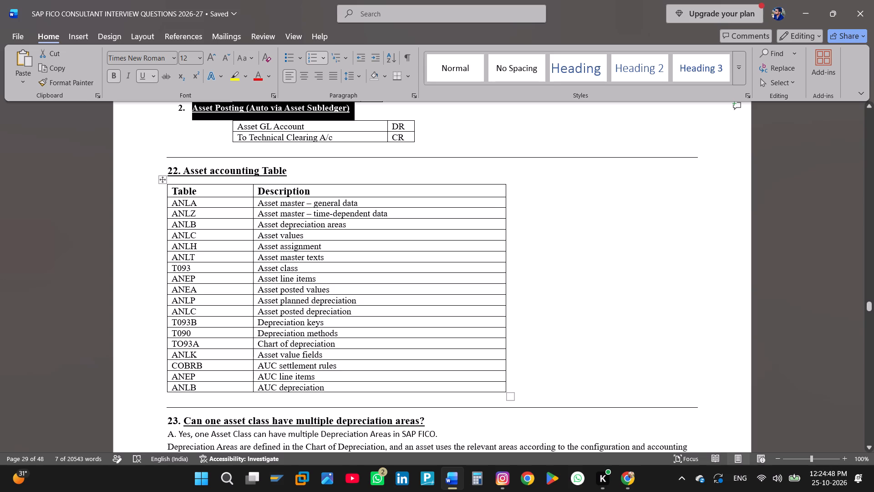
pyautogui.click(195, 280)
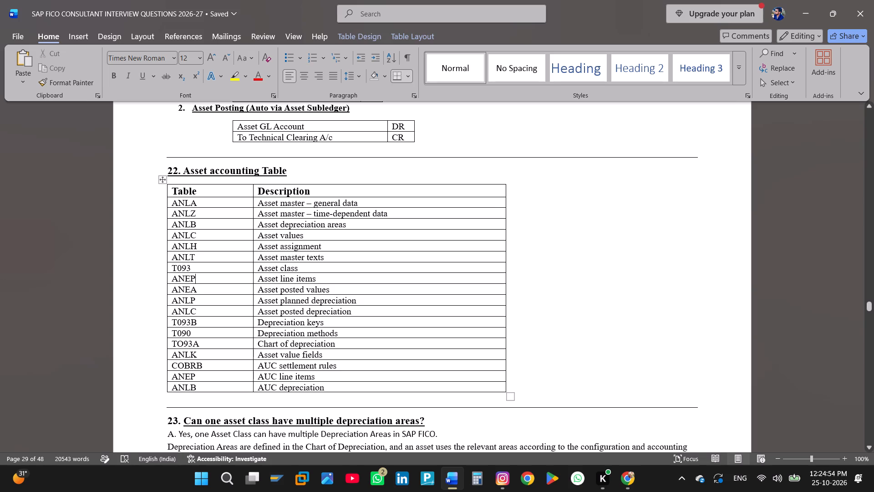
pyautogui.scroll(-1, 291, 363)
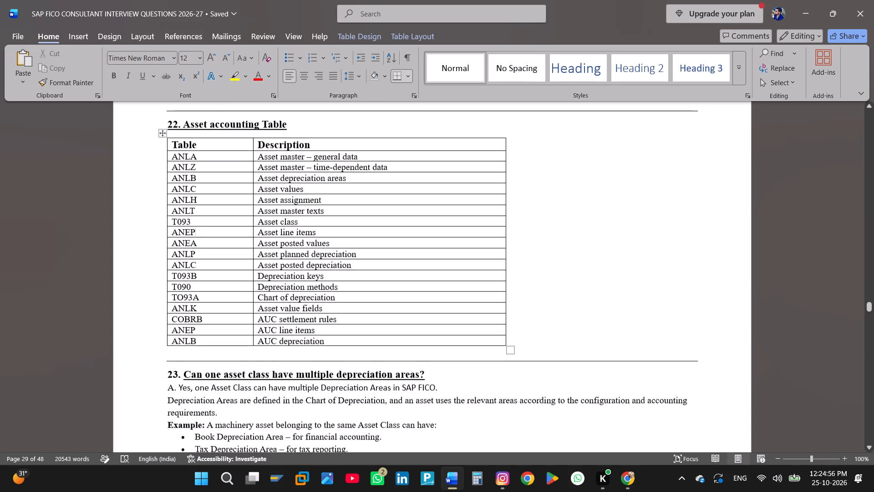
pyautogui.scroll(-2, 291, 363)
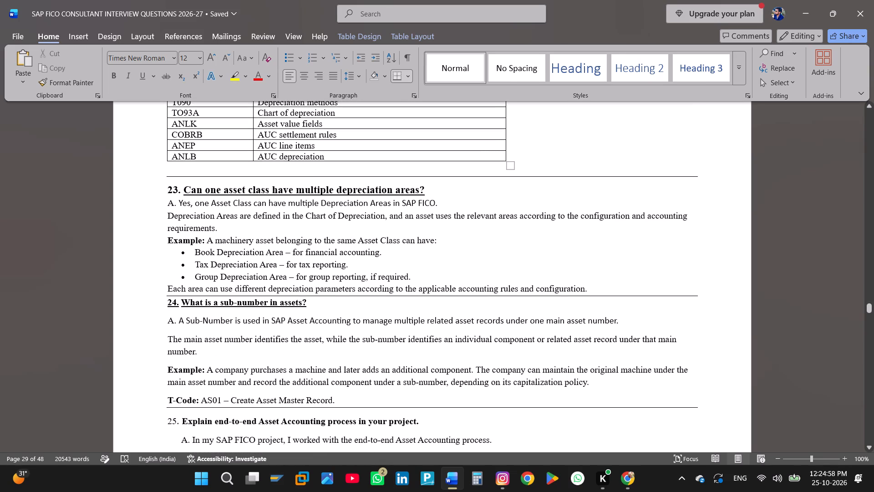
pyautogui.click(595, 287)
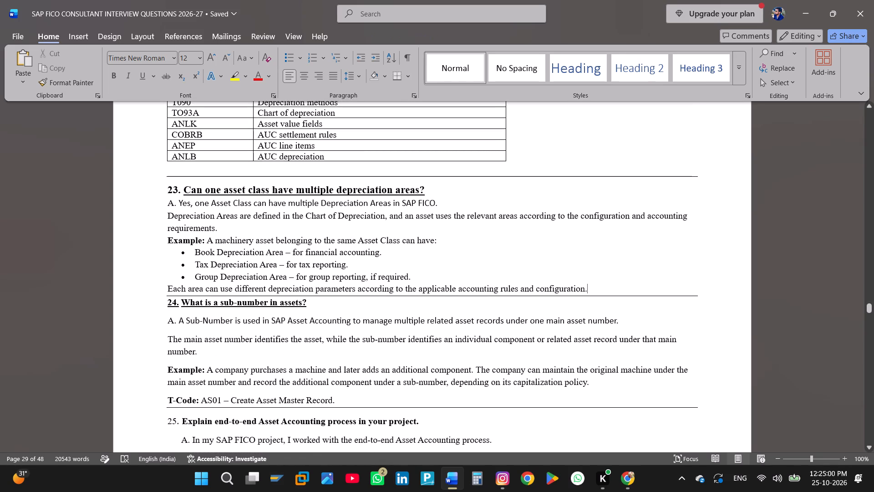
pyautogui.press('Return')
# Add a blank line after the T-Code AS01 line at the end of question 24, on sub-numbers in assets.
pyautogui.scroll(-1, 374, 323)
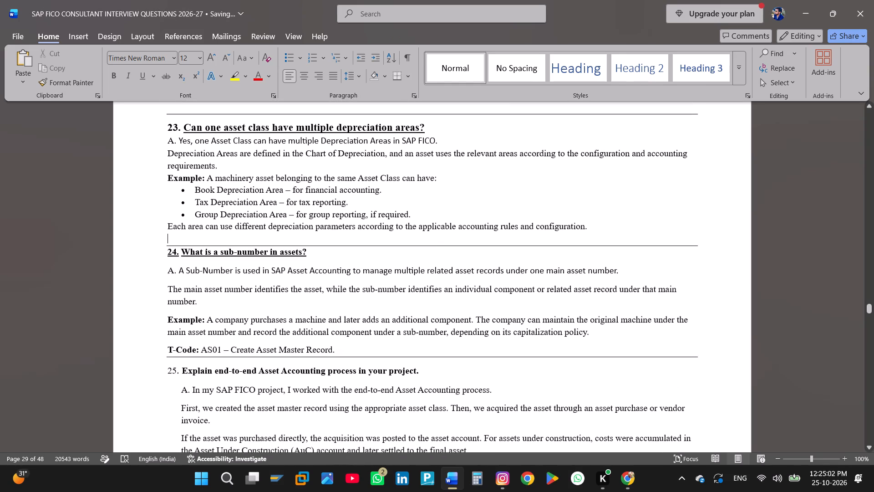
pyautogui.click(337, 348)
pyautogui.press('Return')
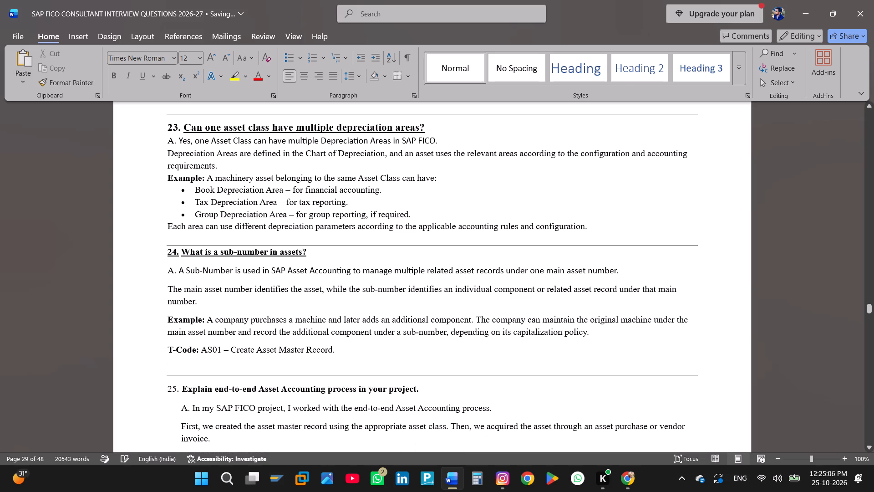
# Ignore all spelling flags for "AuC" in the answer to question 25, on the end-to-end Asset Accounting process.
pyautogui.scroll(-3, 268, 359)
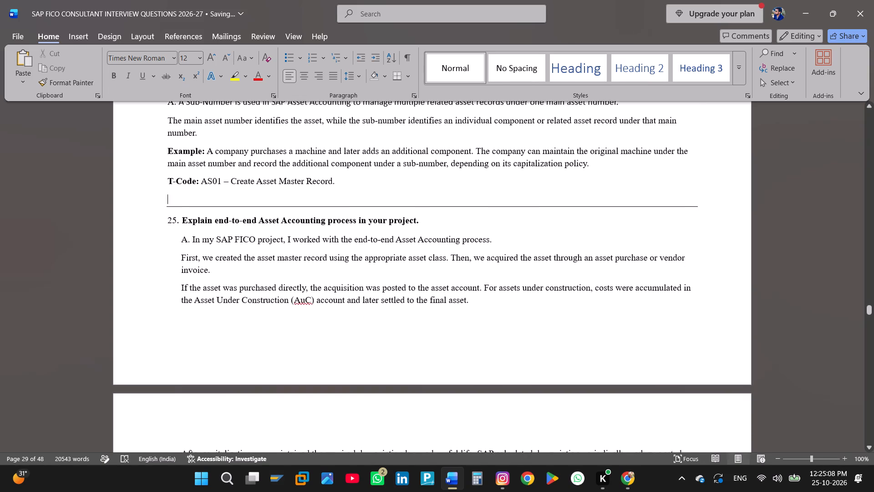
pyautogui.scroll(-1, 376, 225)
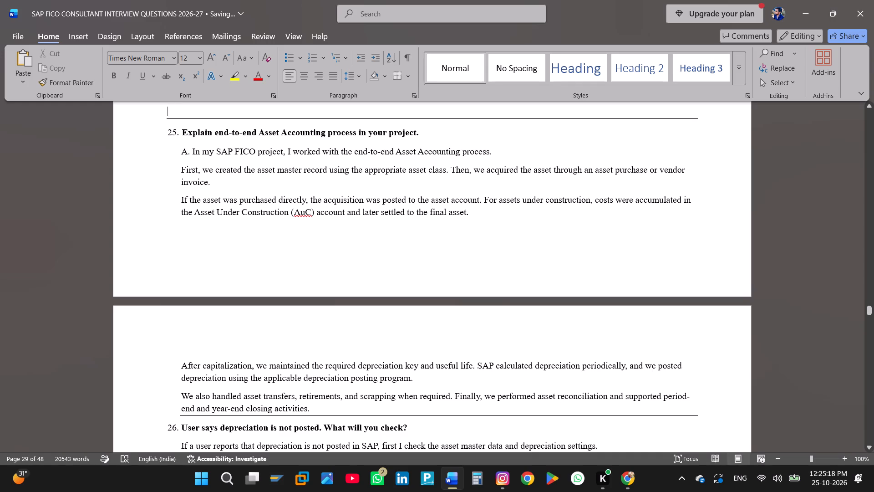
pyautogui.rightClick(303, 212)
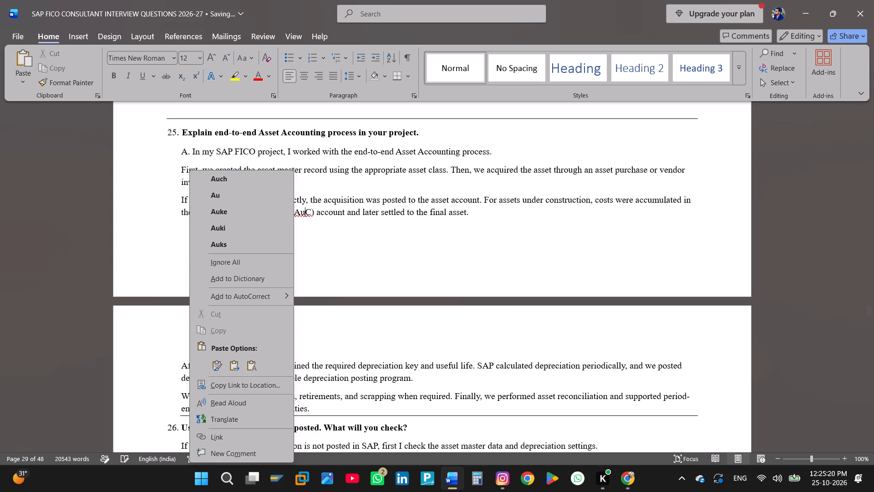
pyautogui.click(231, 262)
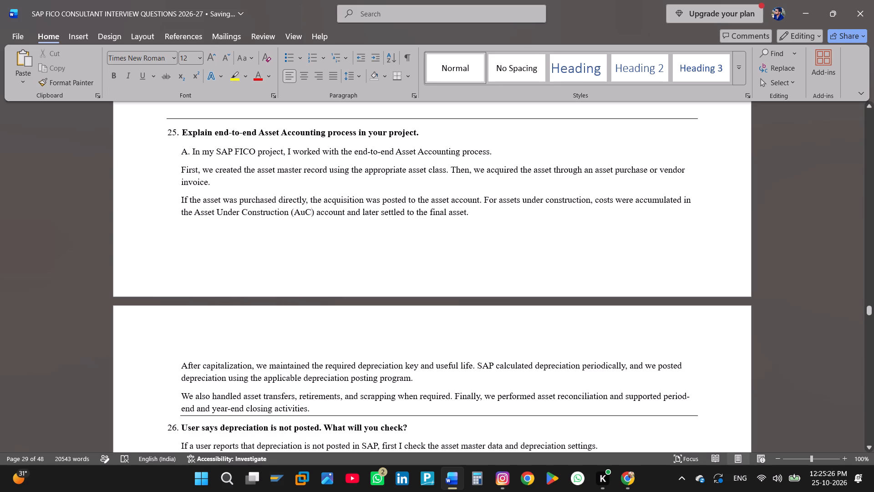
# Add a blank line after the closing sentence of question 25, on the end-to-end Asset Accounting process.
pyautogui.click(316, 411)
pyautogui.press('Return')
# Add a blank line after the closing sentence of question 26, on depreciation not being posted.
pyautogui.scroll(-1, 316, 411)
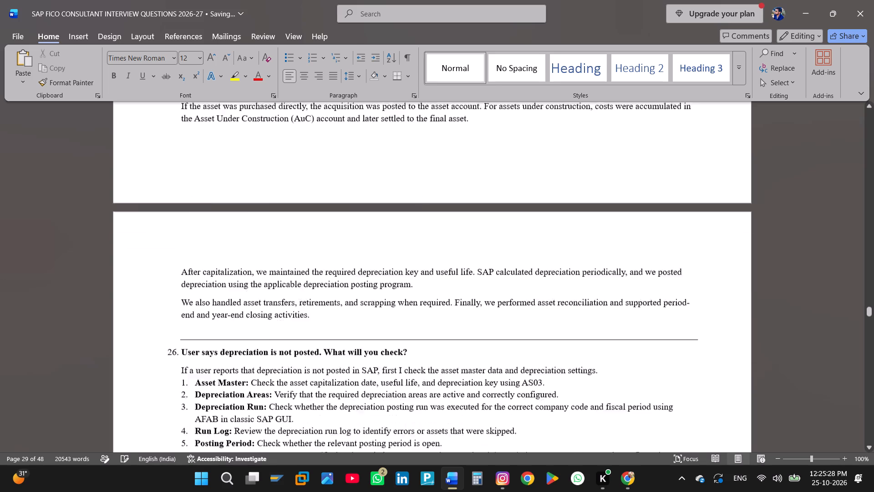
pyautogui.scroll(-1, 316, 411)
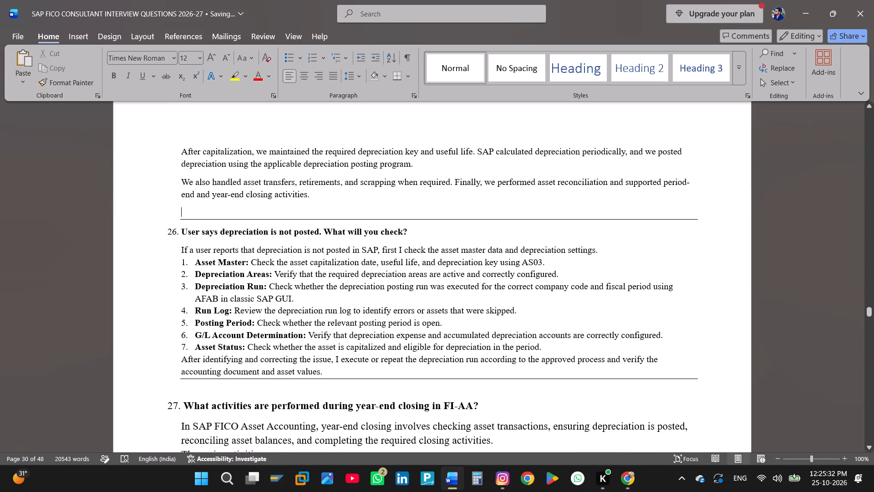
pyautogui.click(335, 372)
pyautogui.press('Return')
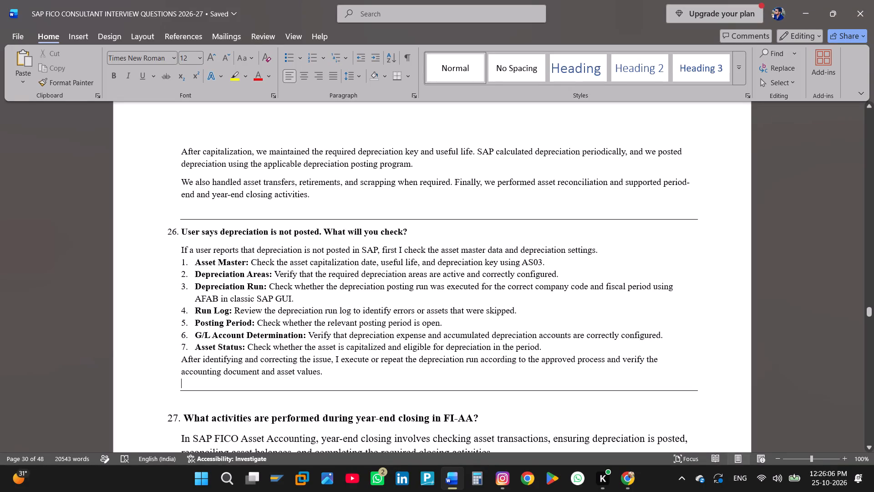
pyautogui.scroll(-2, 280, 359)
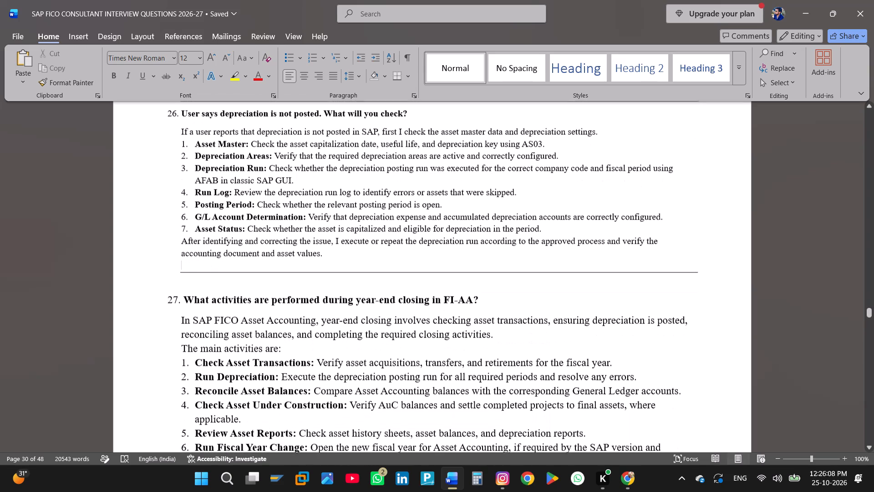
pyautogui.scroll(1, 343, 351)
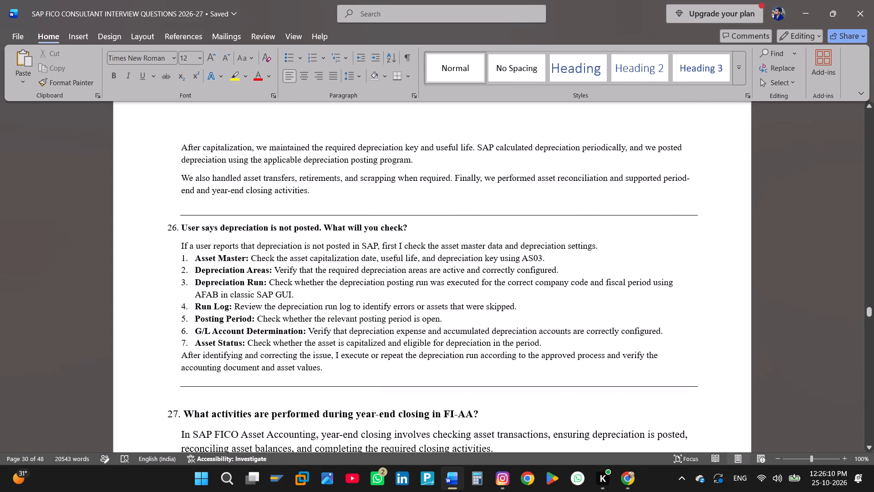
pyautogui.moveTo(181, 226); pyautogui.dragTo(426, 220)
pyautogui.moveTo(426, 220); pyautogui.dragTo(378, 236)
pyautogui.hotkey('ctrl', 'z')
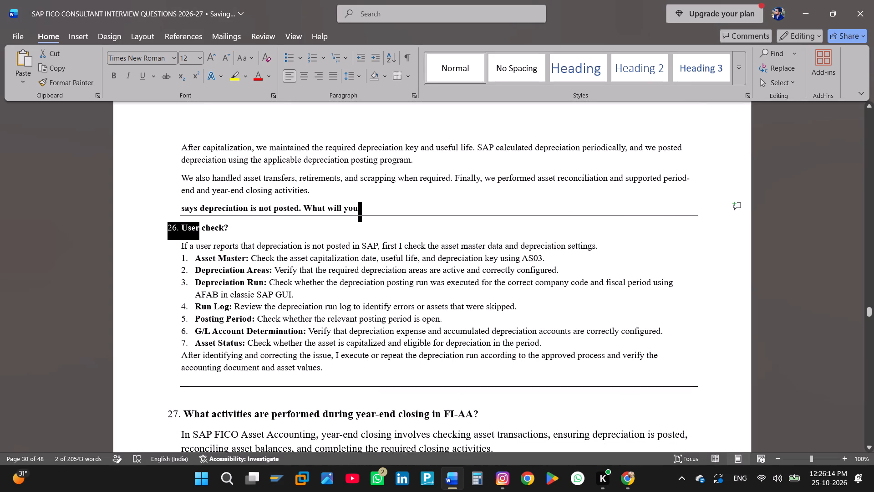
# Increase the font size of the question 26 heading, "User says depreciation is not posted. What will you check?", to 14.
pyautogui.doubleClick(198, 225)
pyautogui.click(183, 226)
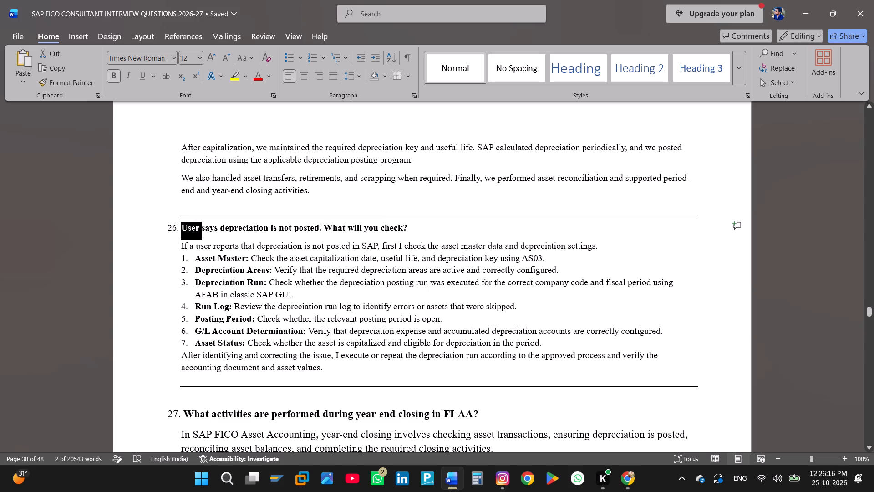
pyautogui.moveTo(183, 226); pyautogui.dragTo(416, 233)
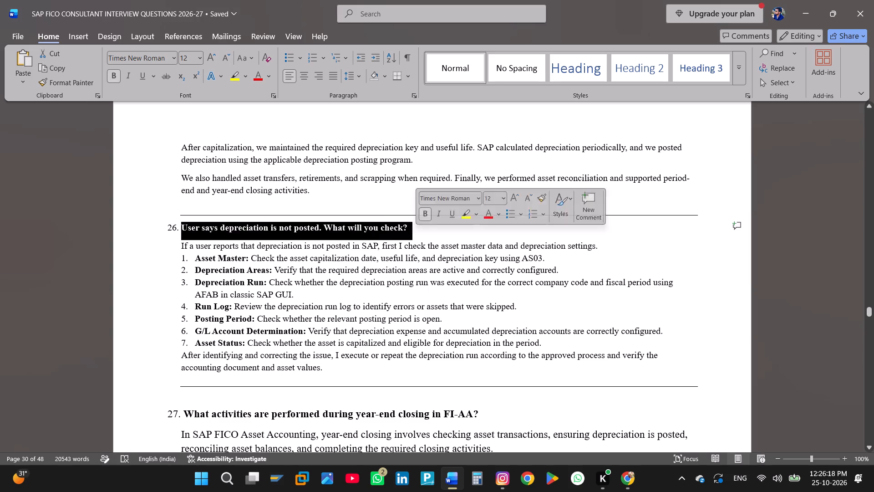
pyautogui.click(208, 59)
# Add a blank line after the closing sentence of question 27, on year-end closing activities in FI-AA.
pyautogui.scroll(-1, 291, 288)
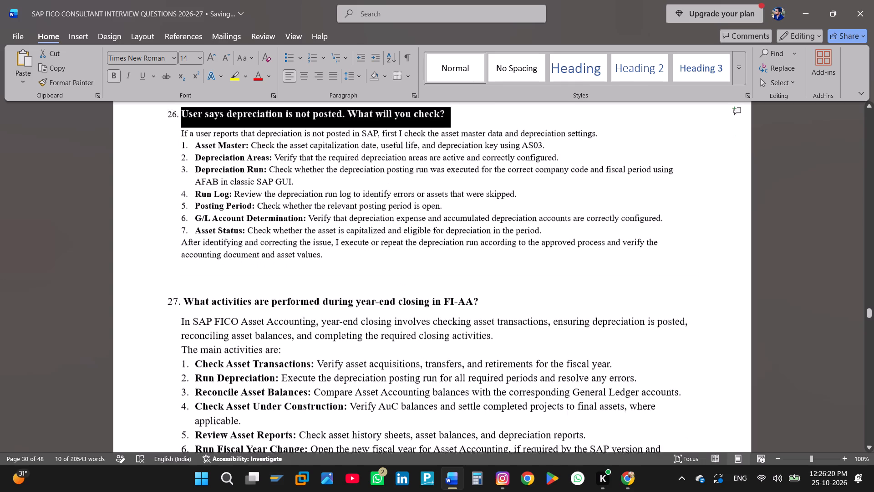
pyautogui.scroll(-1, 291, 288)
pyautogui.scroll(-1, 395, 301)
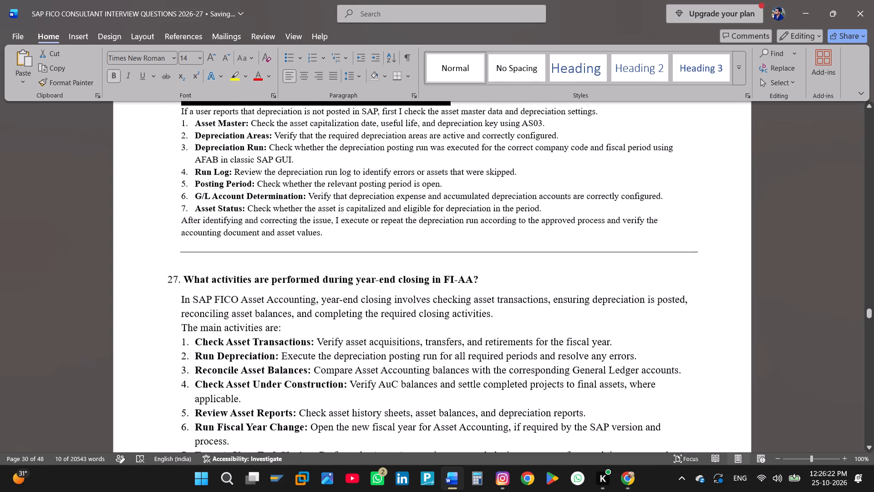
pyautogui.scroll(-1, 395, 301)
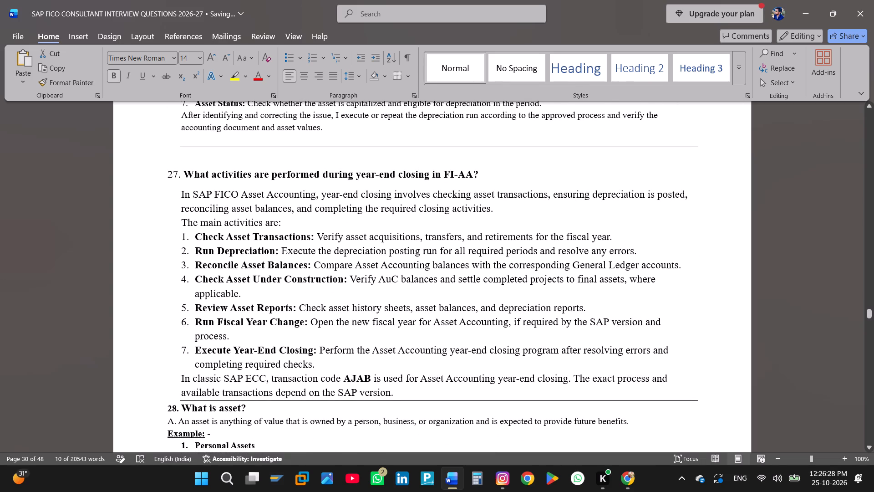
pyautogui.scroll(-1, 315, 291)
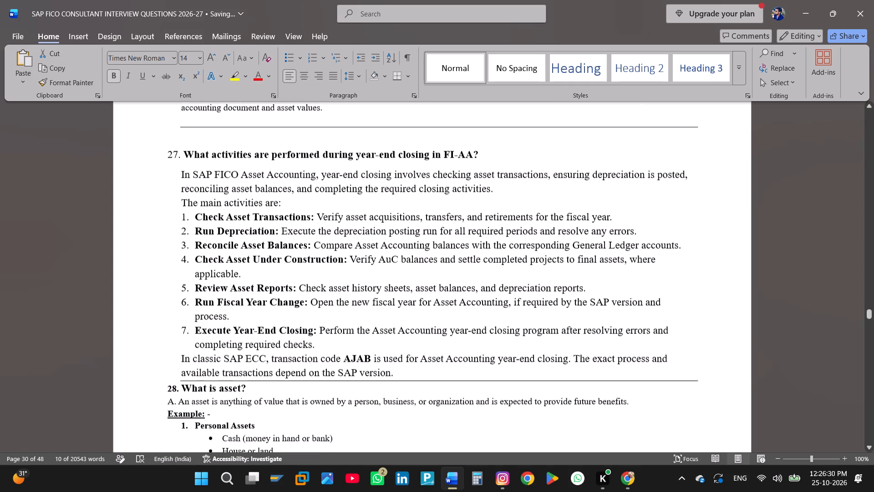
pyautogui.scroll(-1, 320, 328)
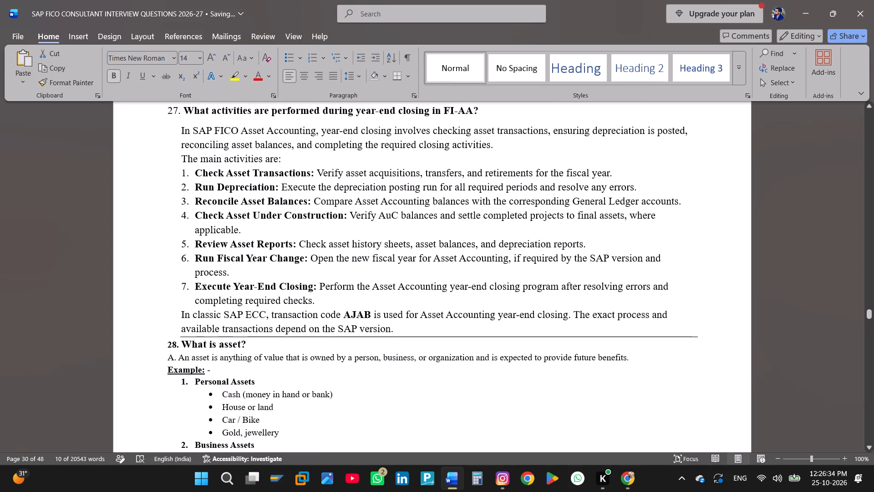
pyautogui.click(401, 320)
pyautogui.press('Return')
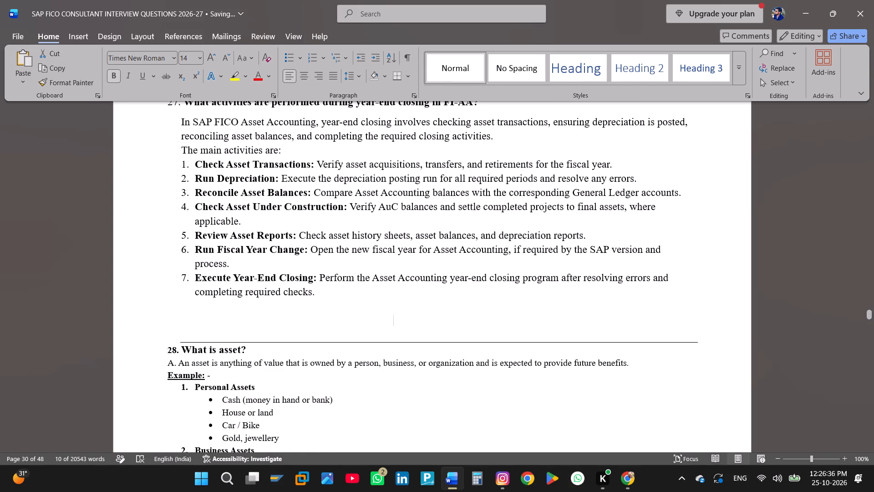
# Reduce the font size of the whole answer to question 27, on year-end closing in FI-AA, to 12.
pyautogui.scroll(1, 401, 320)
pyautogui.scroll(-1, 401, 320)
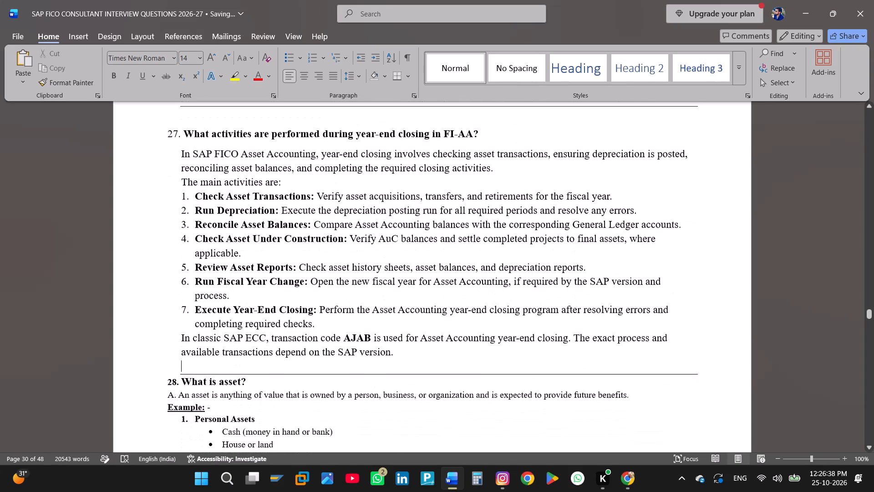
pyautogui.click(369, 197)
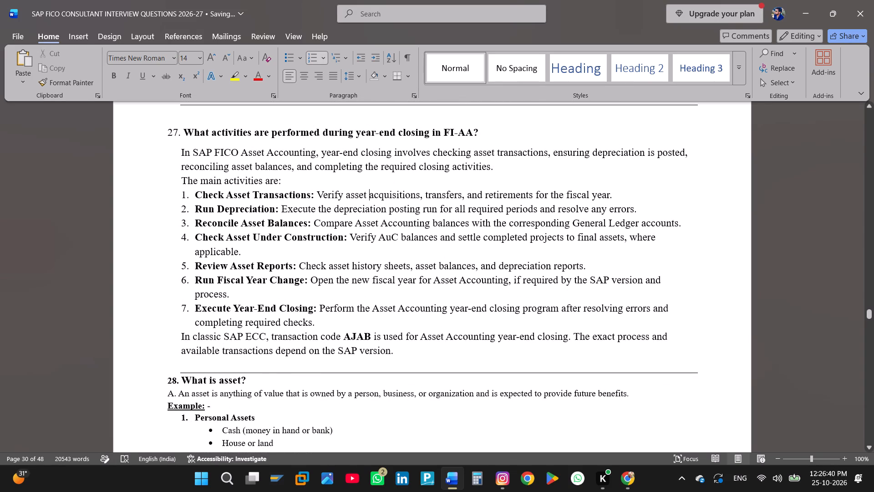
pyautogui.moveTo(182, 156); pyautogui.dragTo(430, 346)
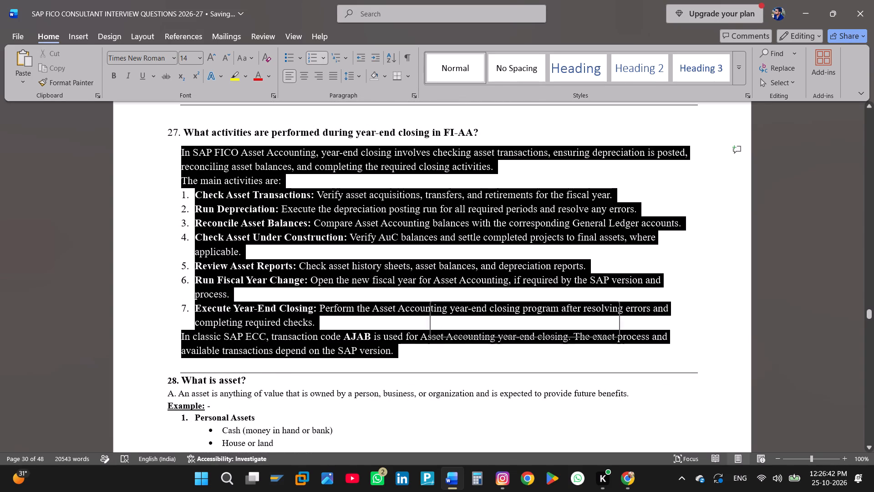
pyautogui.click(224, 57)
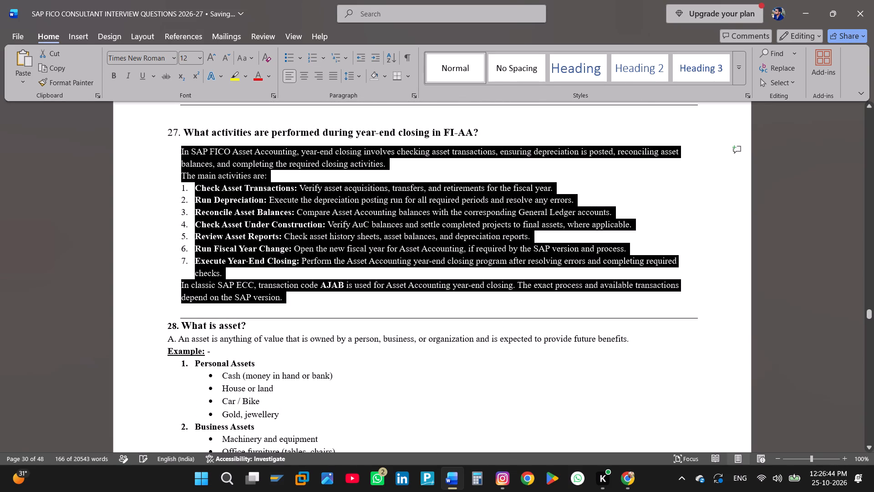
# Add an unbulleted blank line after the last bullet, "Vehicles", at the end of question 28, What is asset?
pyautogui.scroll(-1, 333, 296)
pyautogui.scroll(-1, 305, 248)
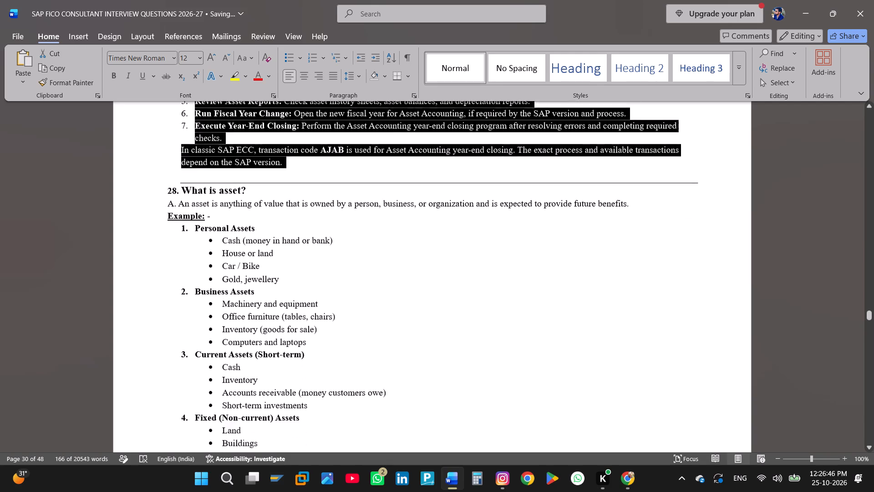
pyautogui.scroll(-1, 305, 248)
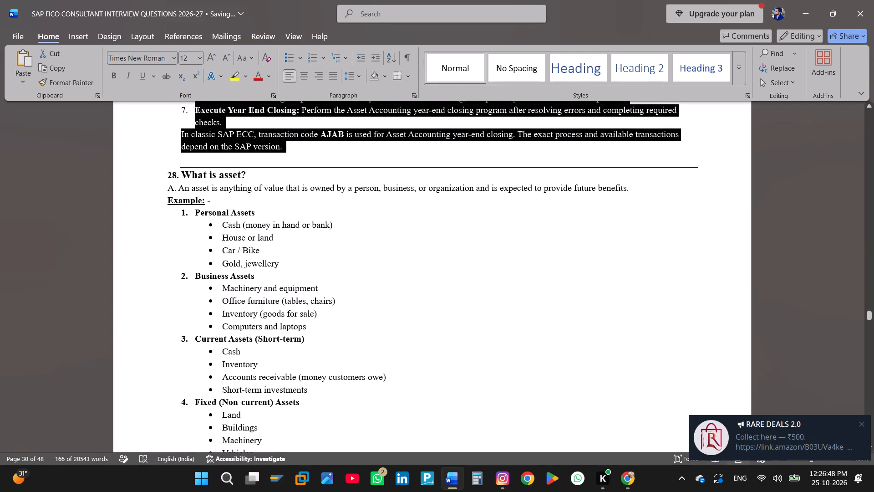
pyautogui.scroll(-1, 258, 287)
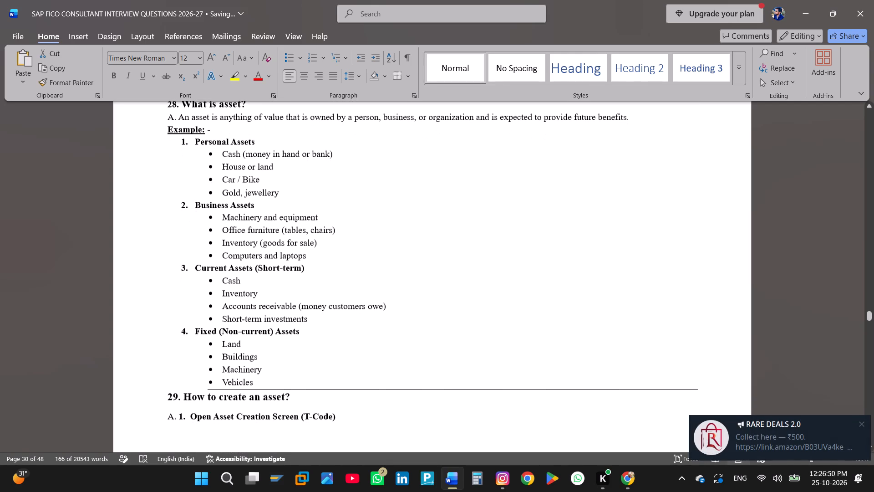
pyautogui.scroll(1, 239, 196)
pyautogui.scroll(-1, 350, 259)
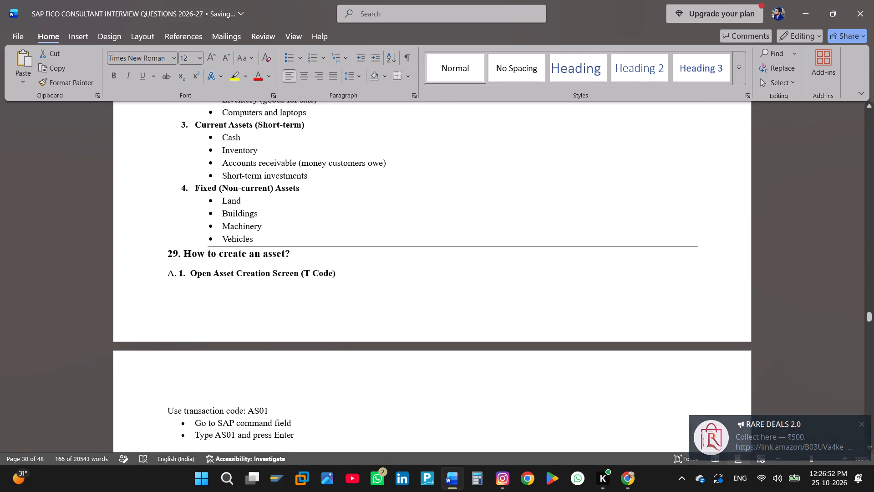
pyautogui.scroll(-1, 350, 259)
pyautogui.click(264, 215)
pyautogui.press('Return')
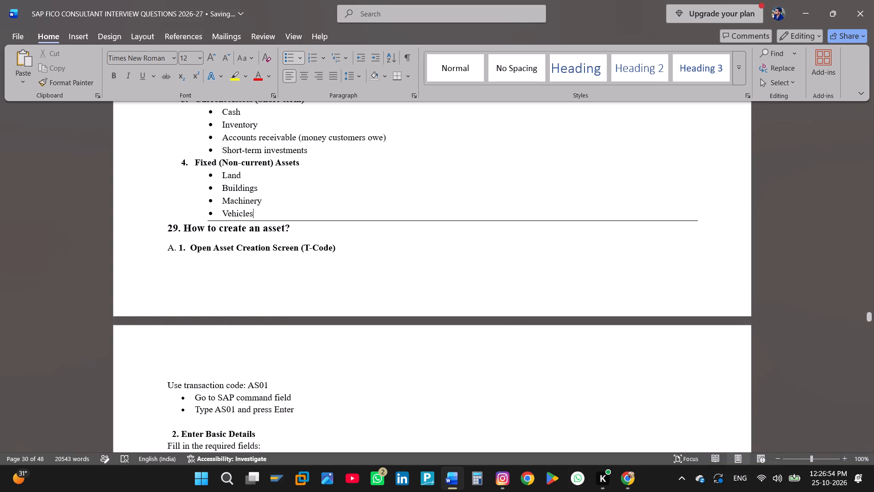
pyautogui.press('BackSpace')
pyautogui.press('BackSpace')
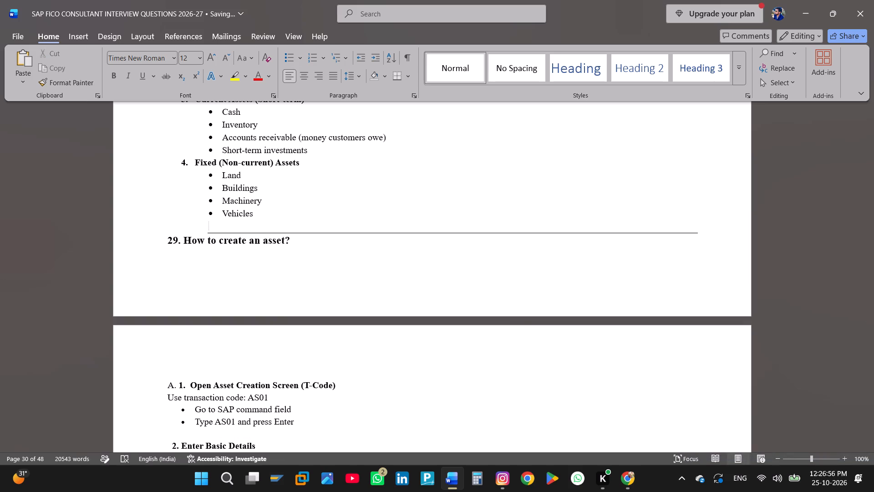
# Review the layout and spacing of question 29, on creating an asset, and question 30, on asset acquisition.
pyautogui.scroll(-2, 327, 289)
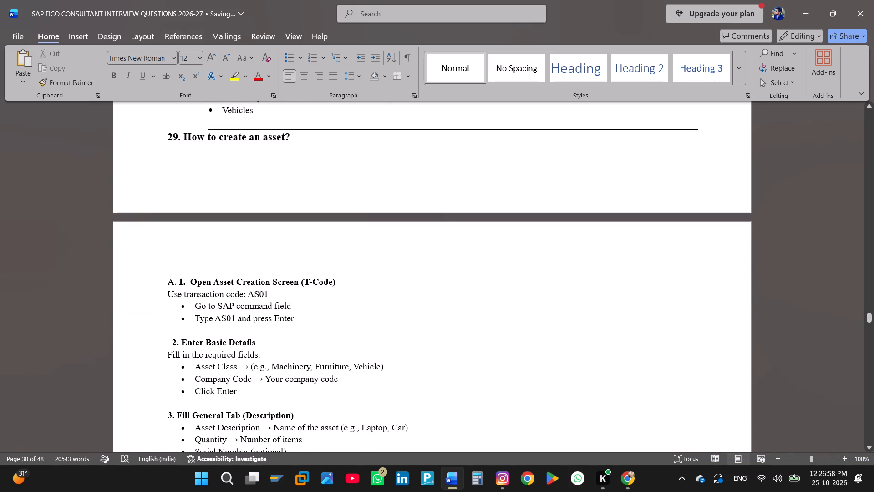
pyautogui.scroll(-1, 226, 289)
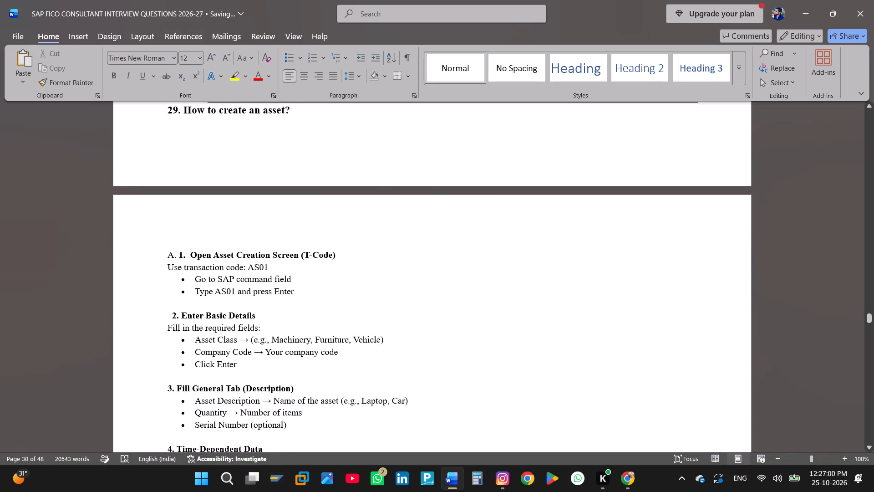
pyautogui.hscroll(-1, 325, 268)
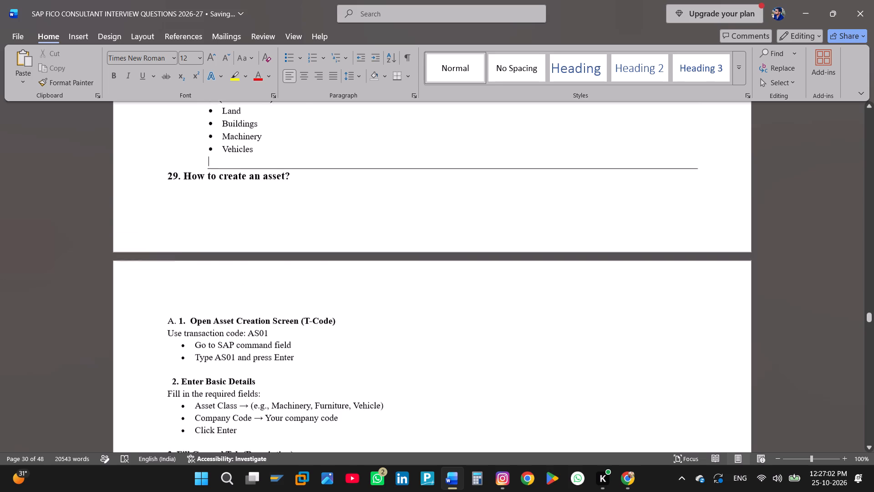
pyautogui.hscroll(-1, 325, 268)
pyautogui.scroll(1, 325, 268)
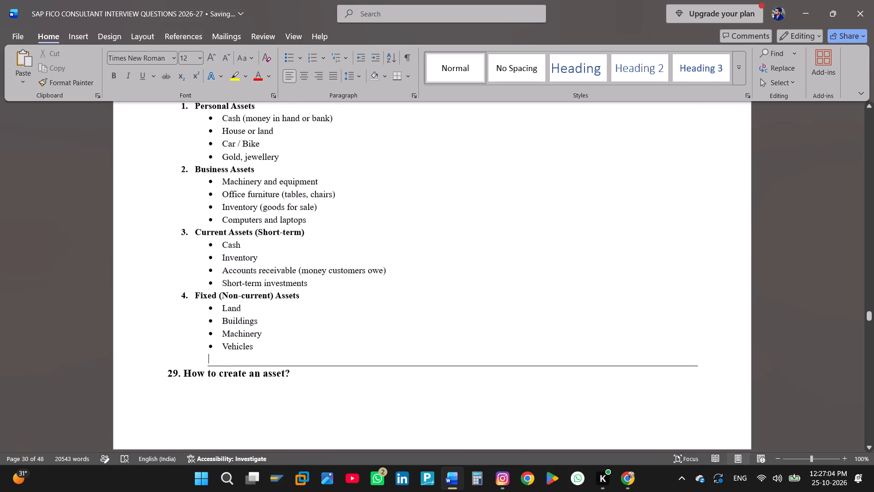
pyautogui.scroll(-2, 198, 325)
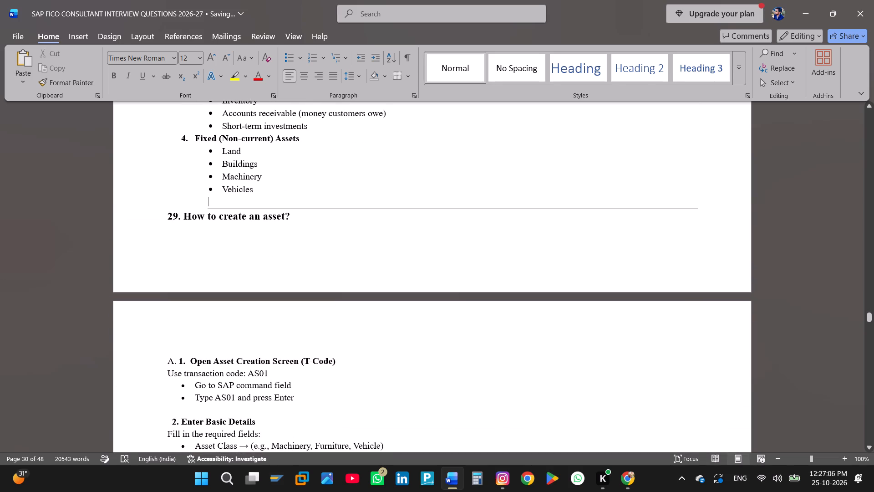
pyautogui.scroll(-2, 231, 368)
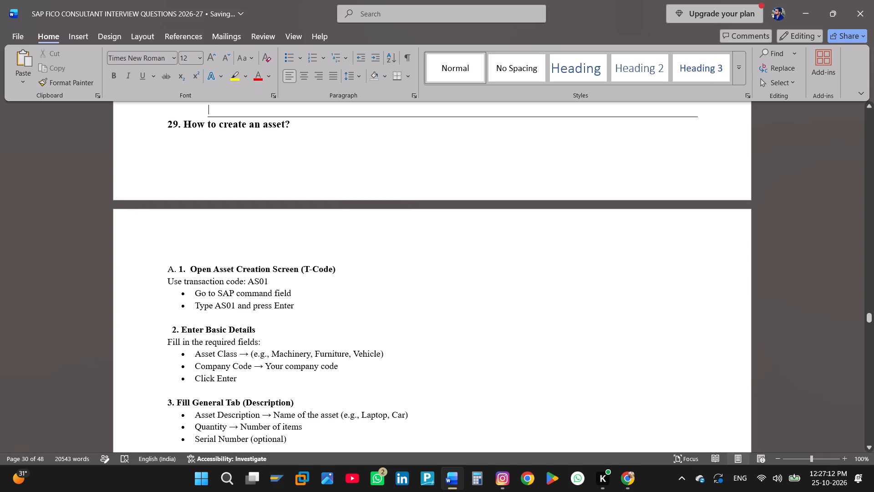
pyautogui.scroll(-1, 231, 368)
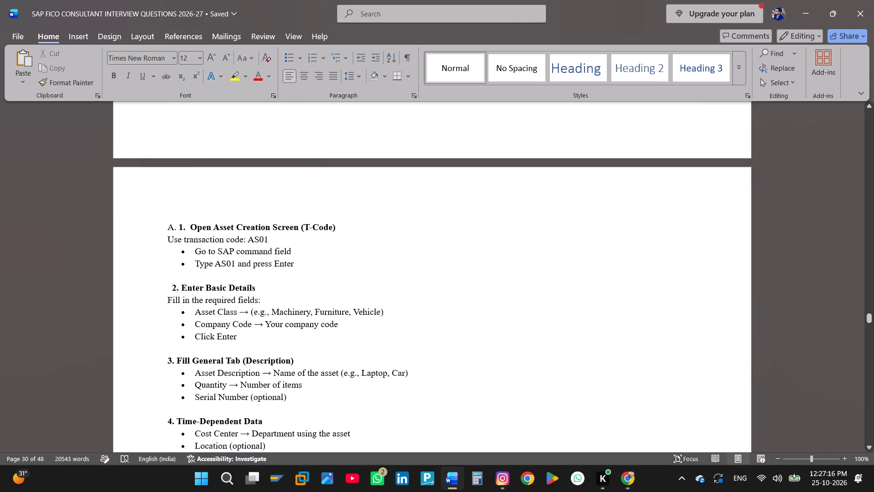
pyautogui.scroll(-1, 249, 294)
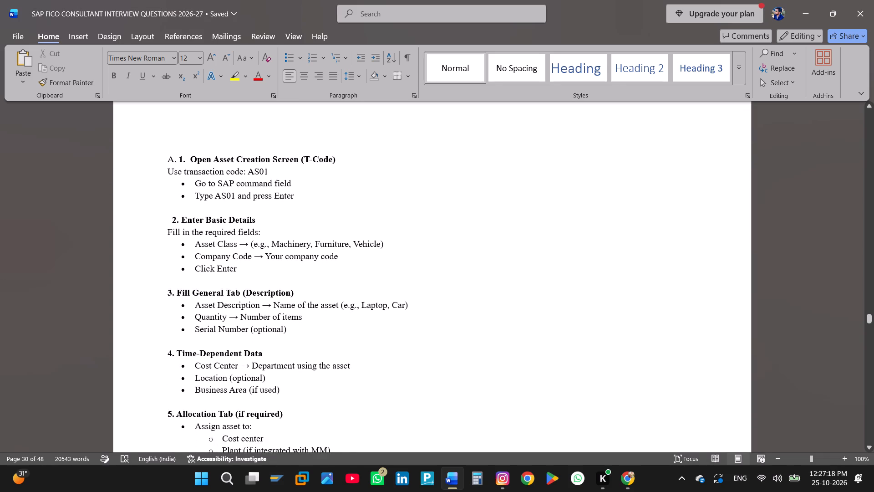
pyautogui.scroll(-2, 212, 297)
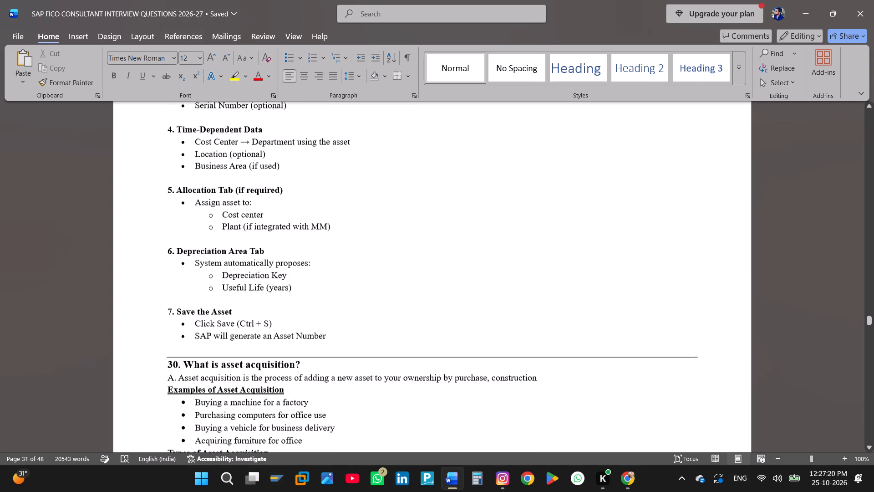
pyautogui.scroll(-2, 212, 297)
pyautogui.scroll(-1, 273, 308)
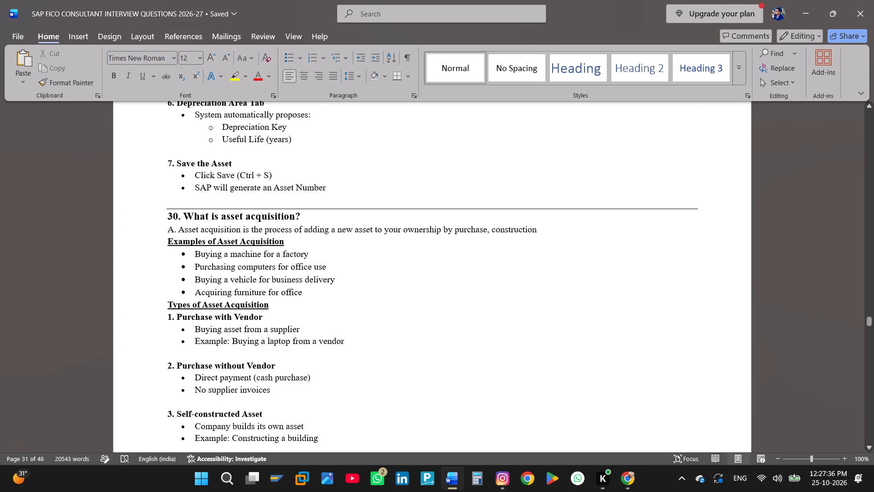
# Add an unbulleted blank line after the bullet "Getting asset in exchange or as a gift" at the end of question 30.
pyautogui.scroll(-1, 268, 309)
pyautogui.click(335, 328)
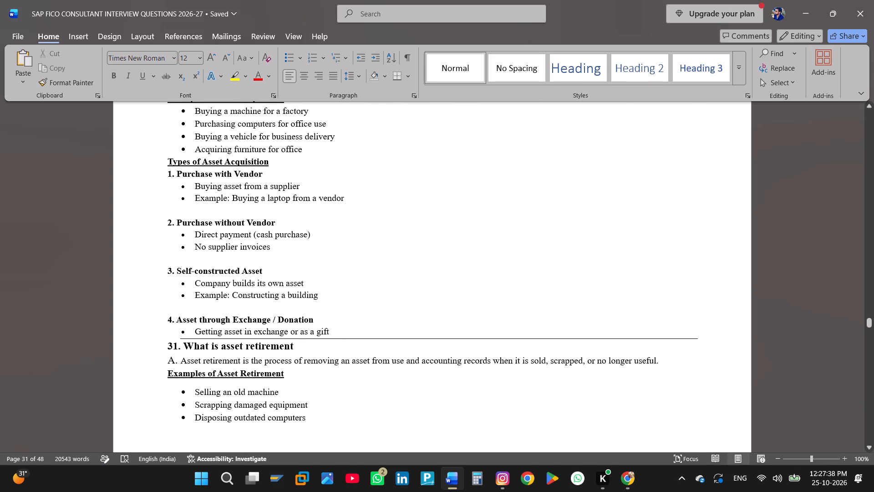
pyautogui.press('Return')
pyautogui.press('BackSpace')
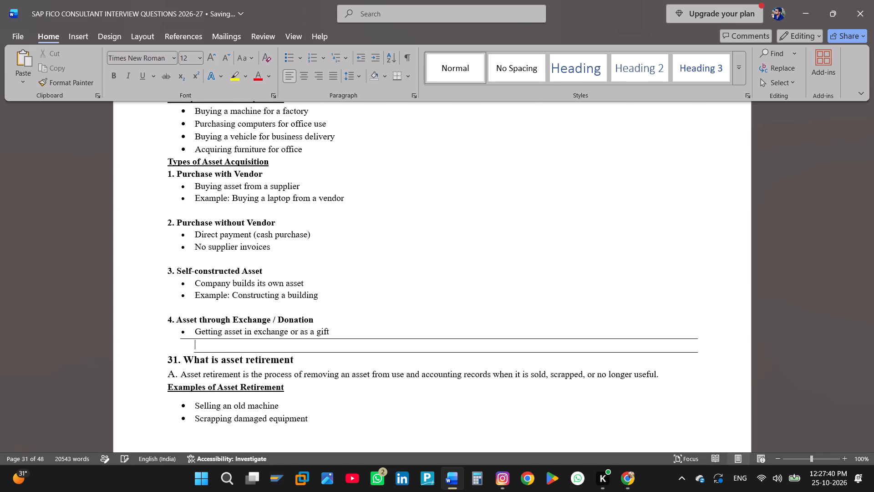
pyautogui.press('BackSpace')
# Add a blank line after "Example: Removing part of machinery" at the end of question 31, on asset retirement.
pyautogui.scroll(-1, 389, 359)
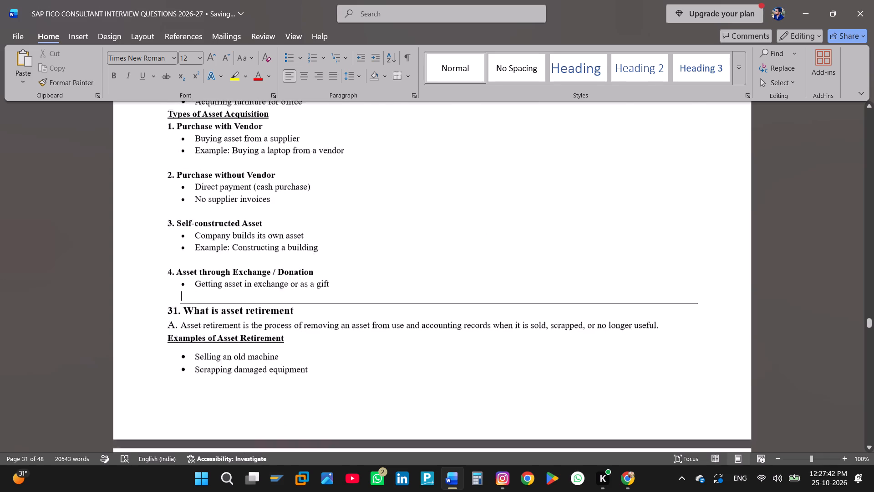
pyautogui.scroll(-4, 389, 359)
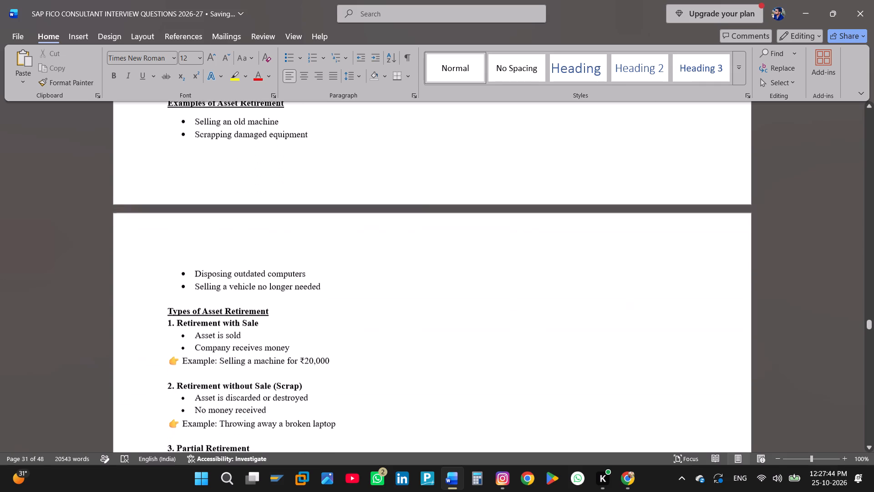
pyautogui.scroll(-3, 371, 331)
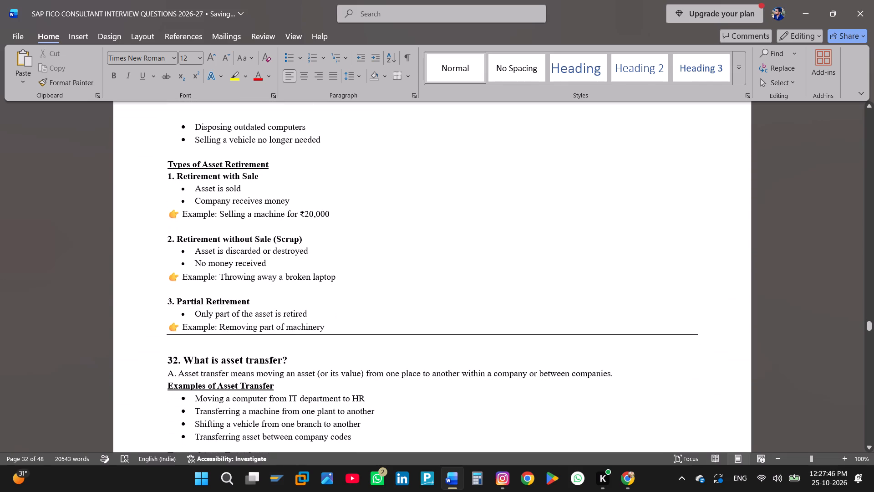
pyautogui.click(331, 328)
pyautogui.press('Return')
# Add an unbulleted blank line after the bullet "No money involved, just movement" at the end of question 32, on asset transfer.
pyautogui.scroll(-1, 331, 328)
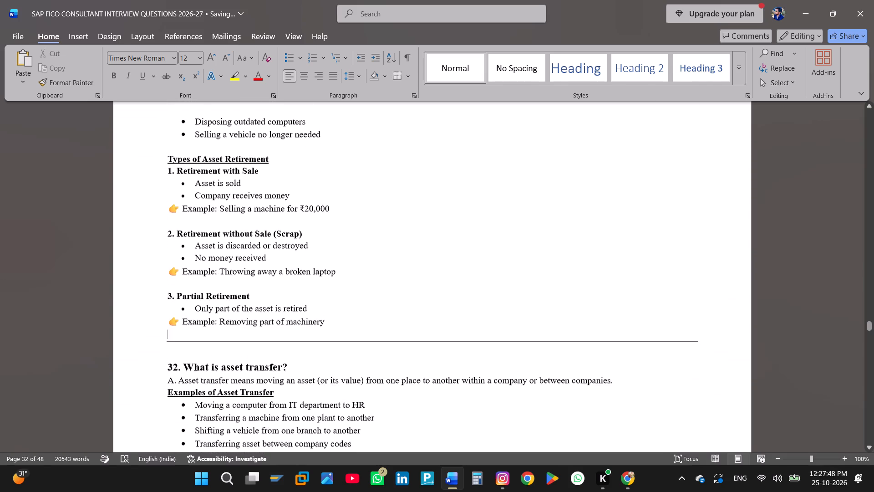
pyautogui.scroll(-1, 331, 328)
pyautogui.scroll(-1, 401, 367)
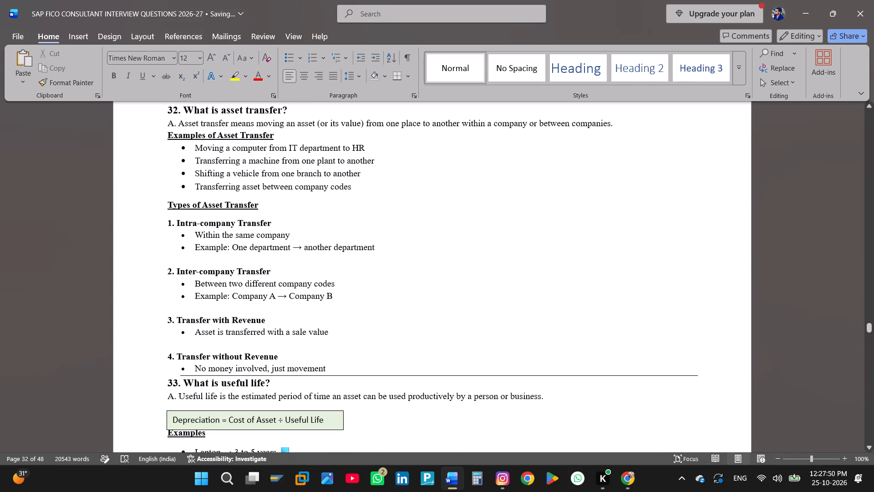
pyautogui.click(338, 368)
pyautogui.press('Return')
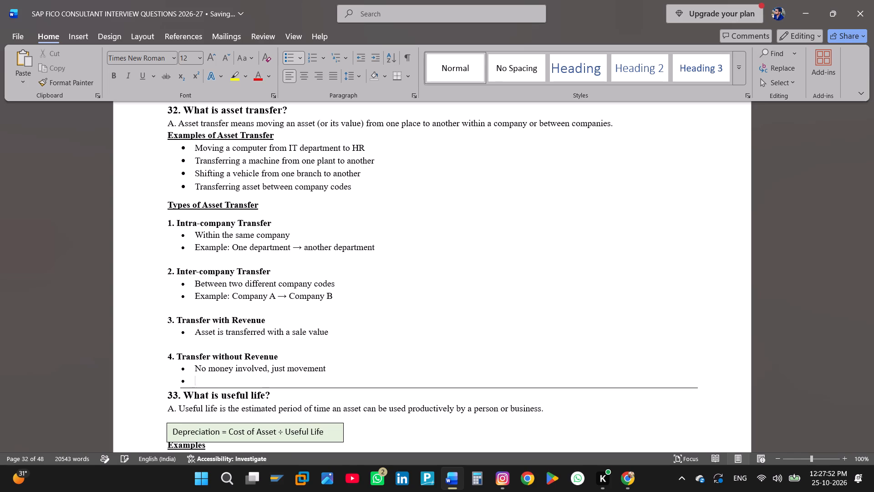
pyautogui.press('BackSpace')
pyautogui.press('BackSpace')
# Add an unbulleted blank line after the bullet "Important for accounting and tax purposes" at the end of question 33, on useful life.
pyautogui.scroll(-2, 395, 377)
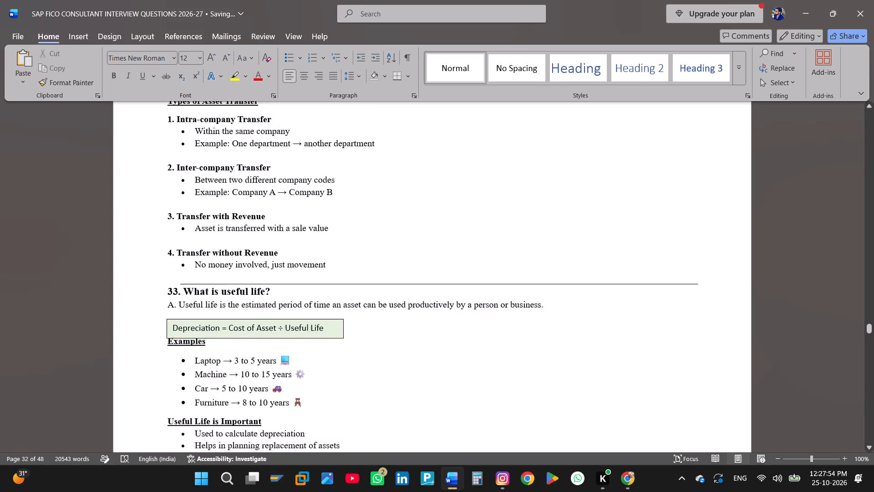
pyautogui.scroll(-2, 395, 377)
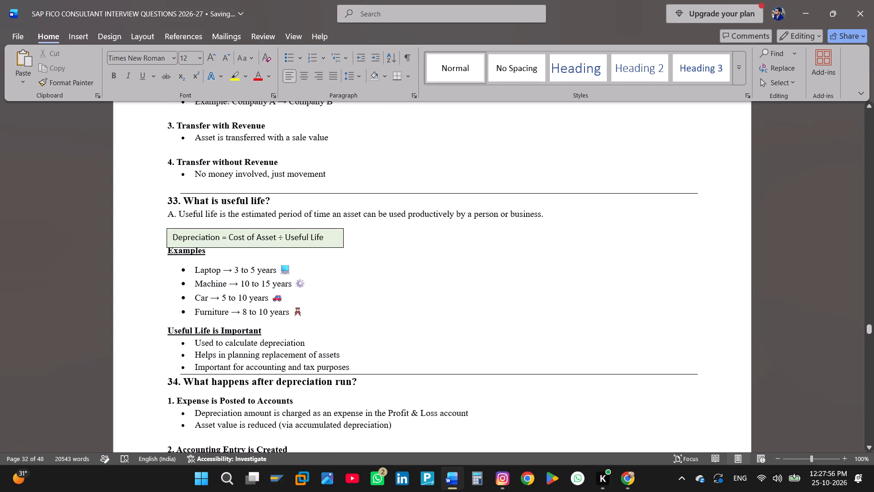
pyautogui.click(357, 368)
pyautogui.press('Return')
pyautogui.press('BackSpace')
pyautogui.press('BackSpace')
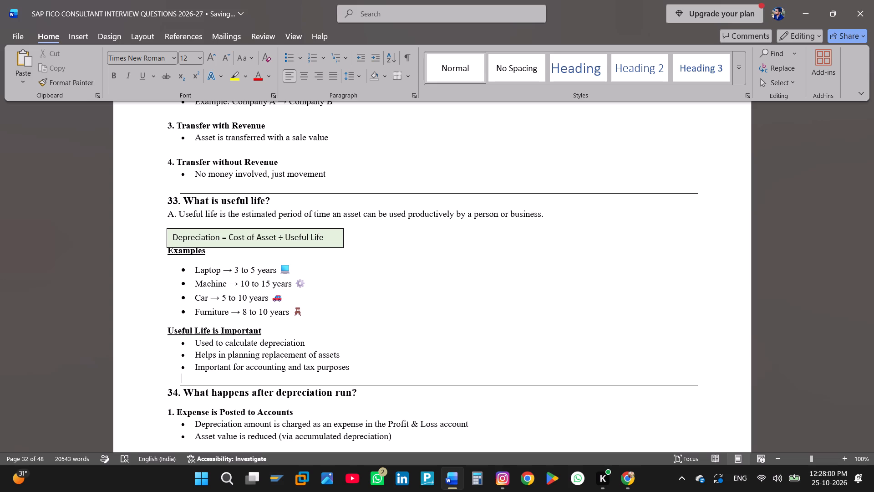
# Add an unbulleted blank line after the last bullet of question 34, "Perform asset transactions (transfer, retirement)", keeping a single divider above the Controlling heading.
pyautogui.scroll(-2, 357, 368)
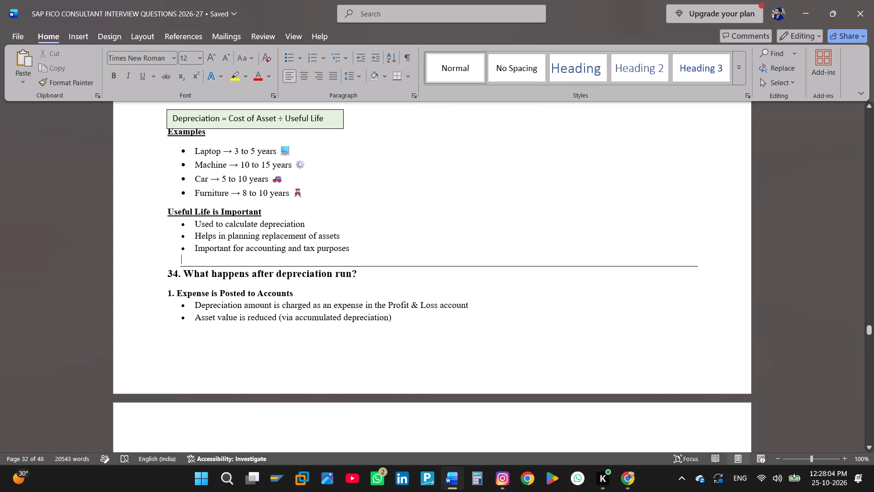
pyautogui.scroll(-2, 333, 308)
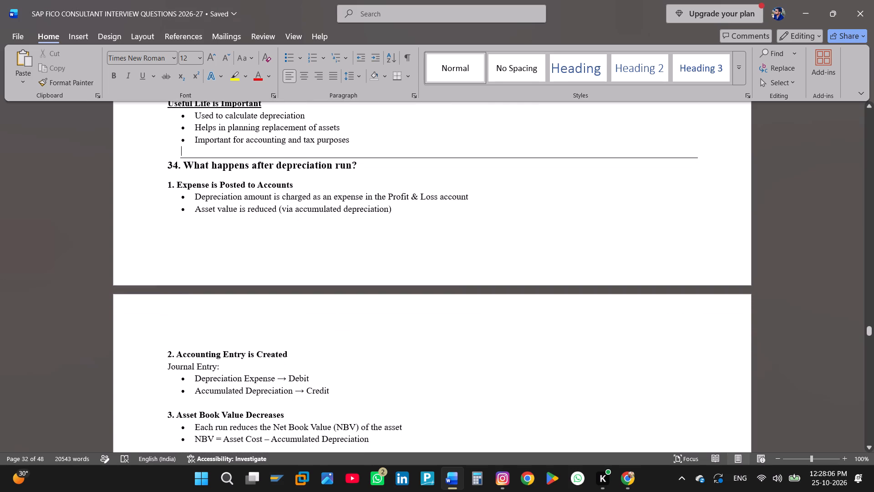
pyautogui.scroll(-2, 333, 308)
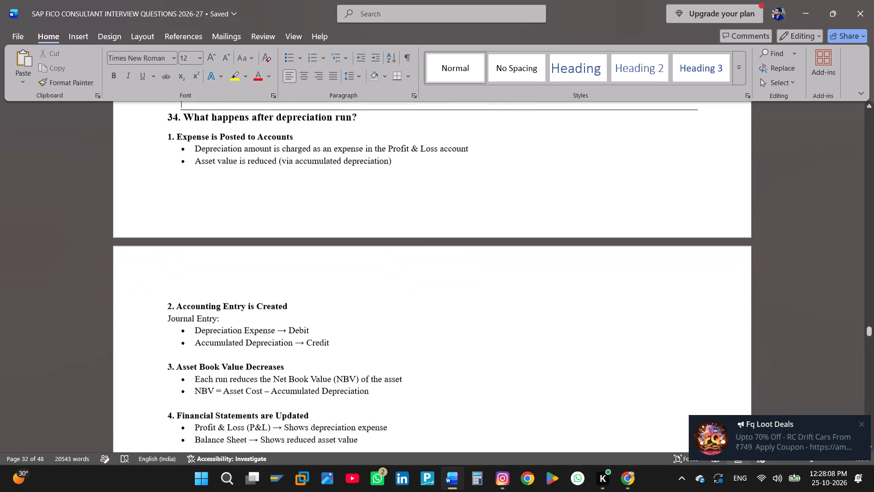
pyautogui.scroll(-1, 333, 308)
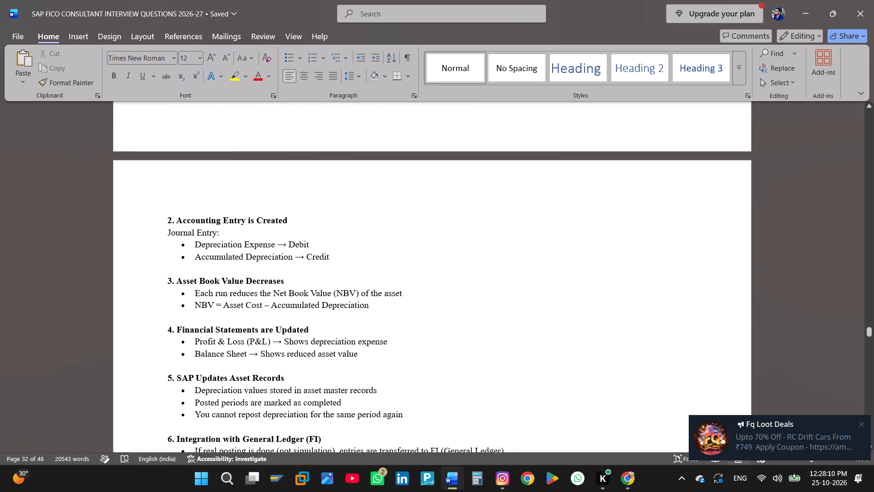
pyautogui.scroll(-1, 287, 352)
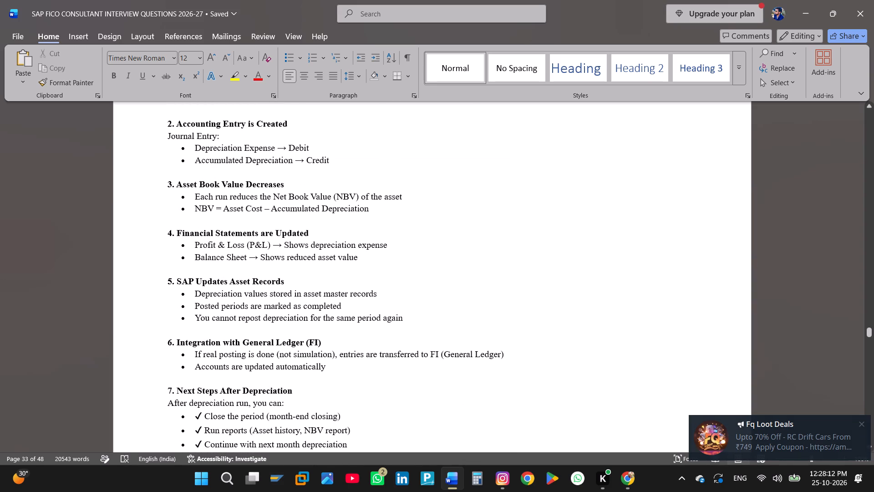
pyautogui.scroll(-1, 286, 289)
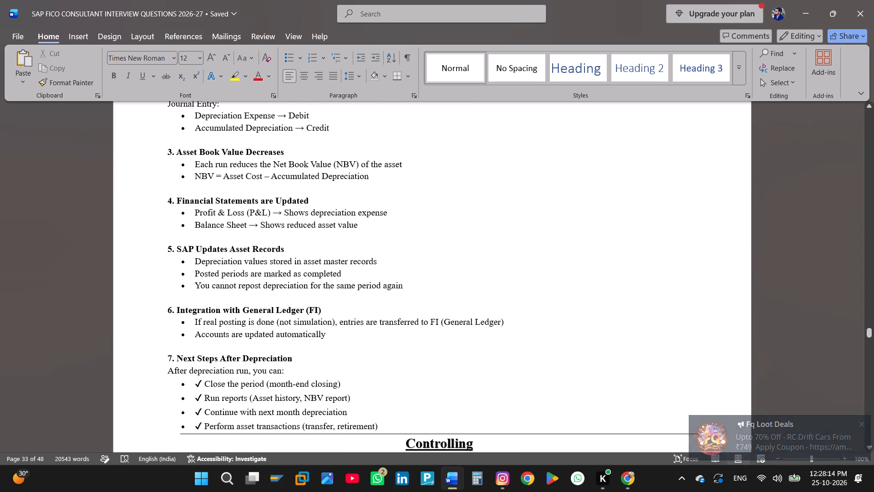
pyautogui.scroll(-1, 330, 302)
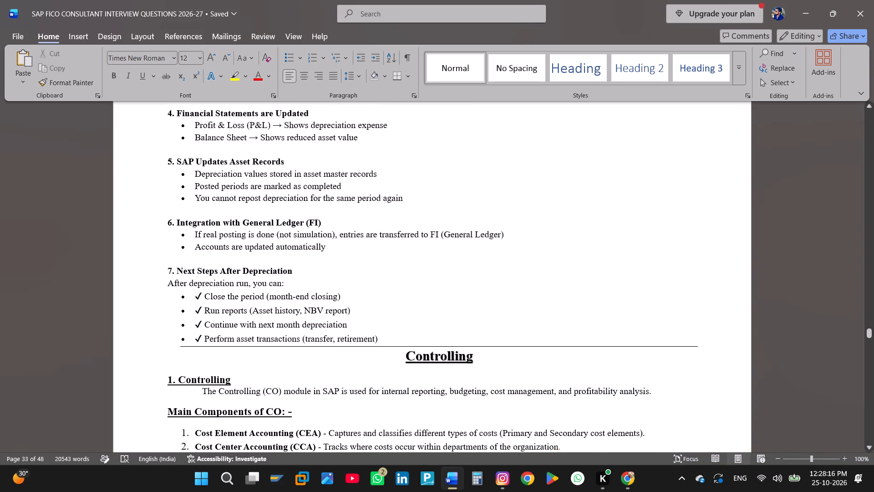
pyautogui.click(385, 338)
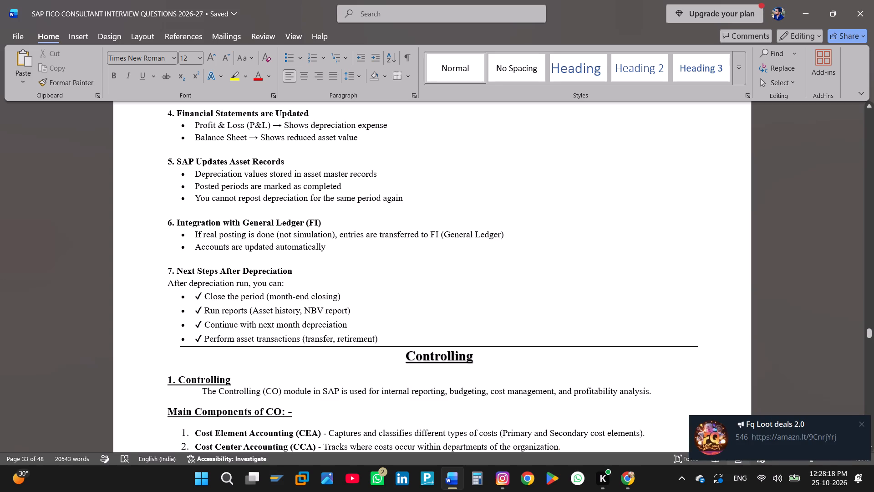
pyautogui.press('Return')
pyautogui.press('BackSpace')
pyautogui.press('BackSpace')
pyautogui.press('BackSpace')
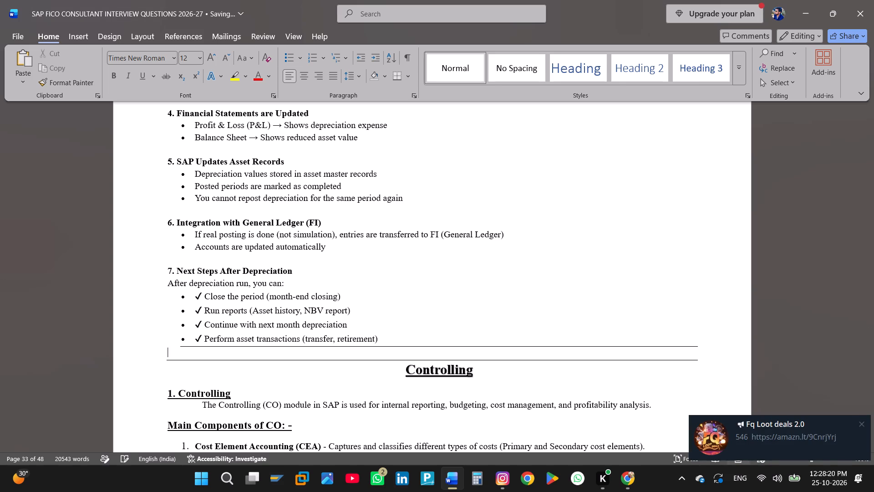
pyautogui.hotkey('ctrl', 'z')
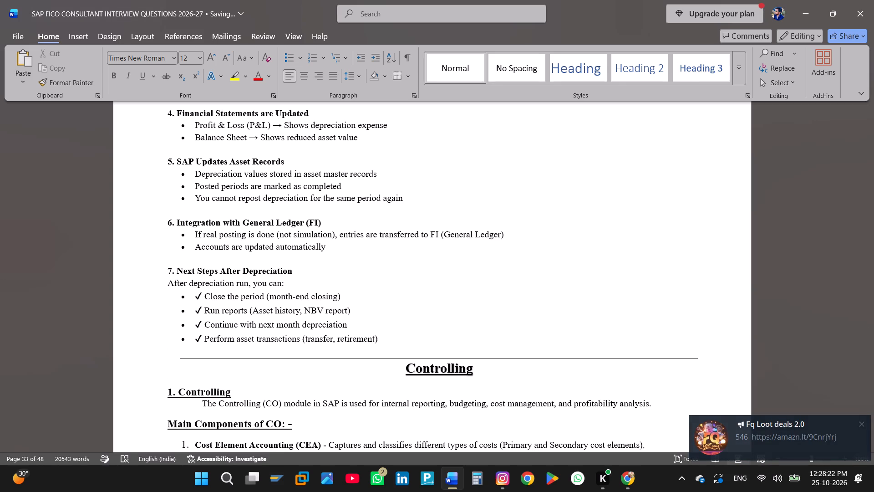
# In the Controlling section, add a blank line after the "Secondary Cost Elements" line that ends Cost Element accounting.
pyautogui.scroll(-1, 310, 358)
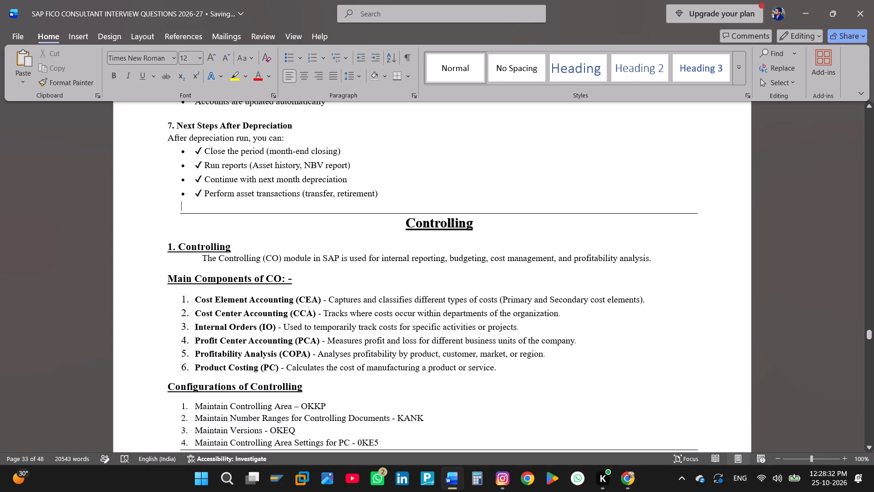
pyautogui.scroll(-1, 255, 303)
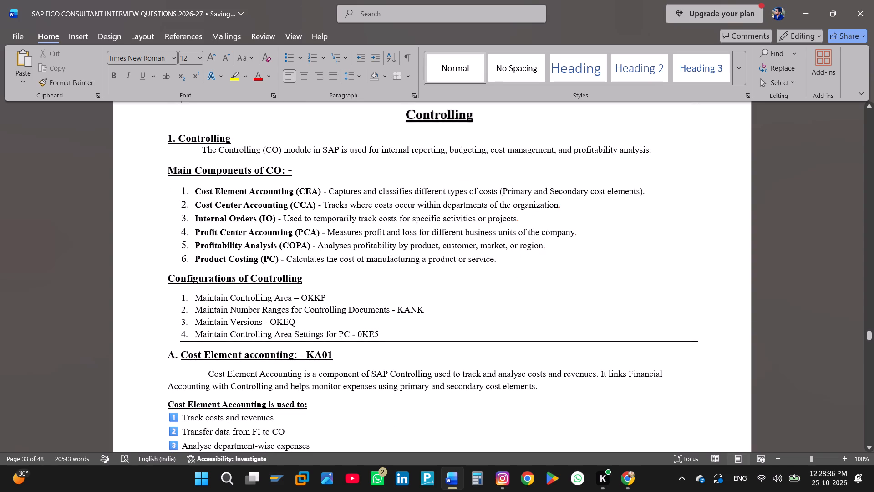
pyautogui.scroll(-1, 224, 320)
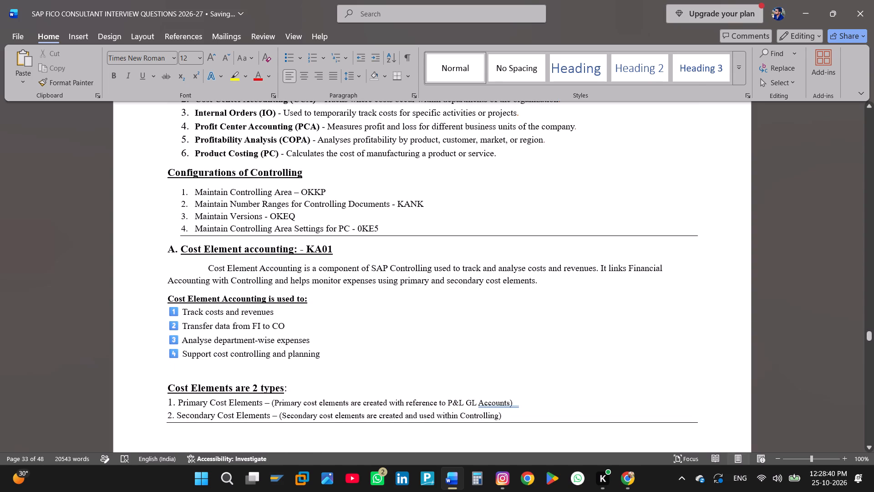
pyautogui.scroll(-1, 216, 330)
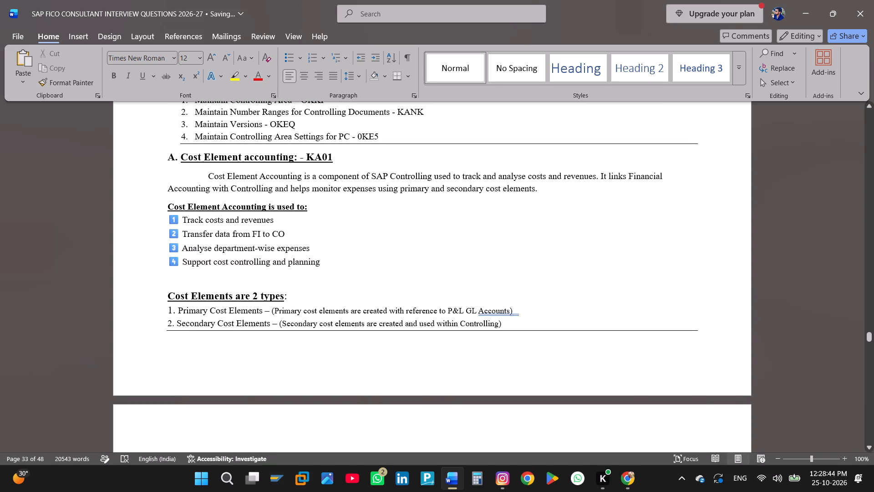
pyautogui.scroll(-2, 320, 312)
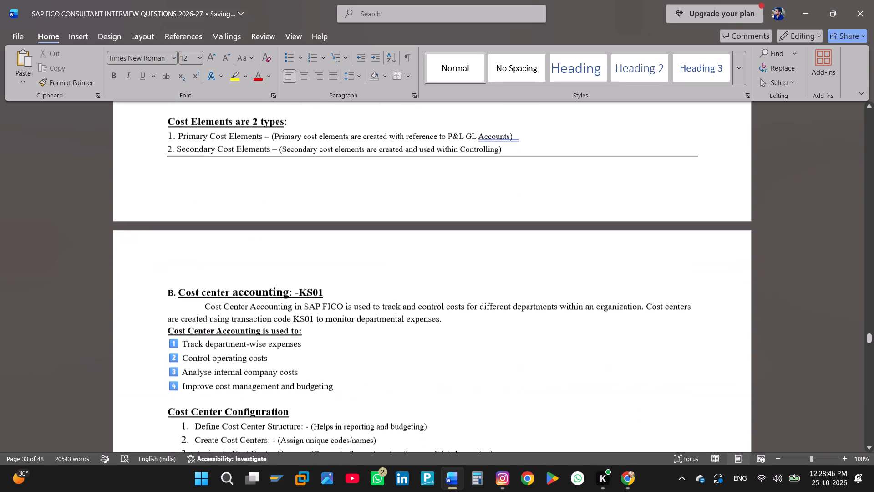
pyautogui.scroll(-1, 320, 312)
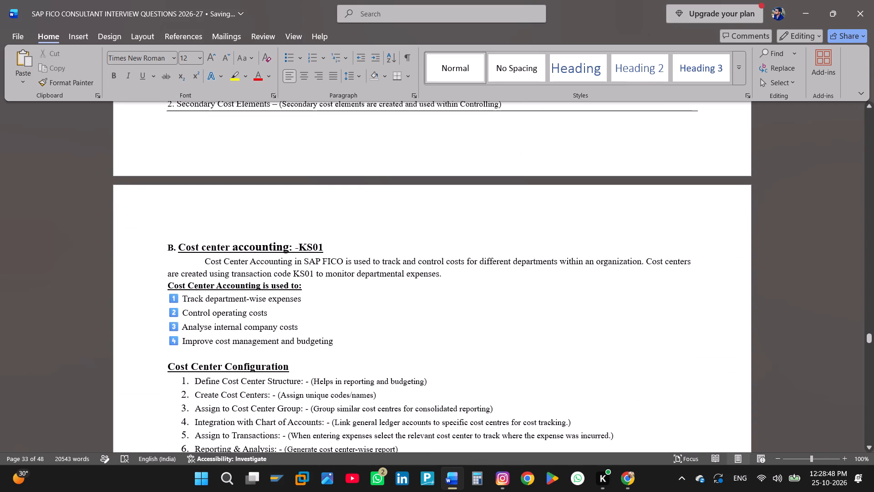
pyautogui.scroll(-1, 237, 330)
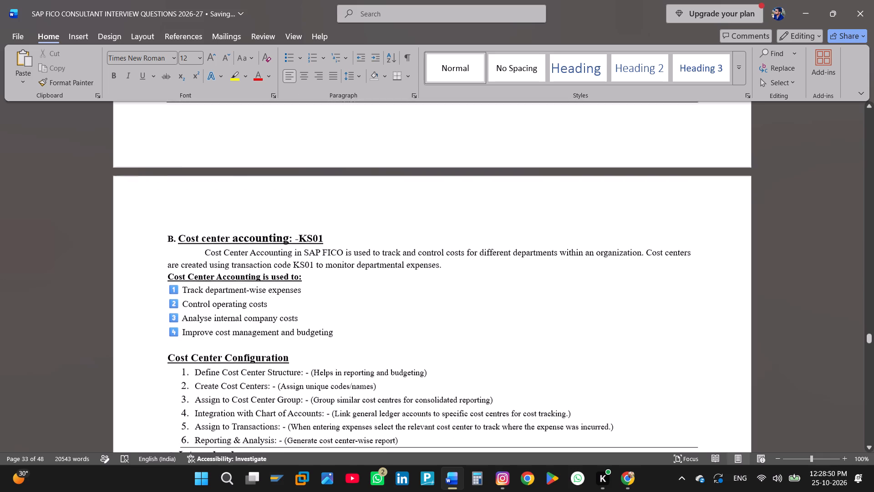
pyautogui.scroll(-1, 237, 330)
pyautogui.scroll(-1, 299, 353)
pyautogui.scroll(1, 423, 322)
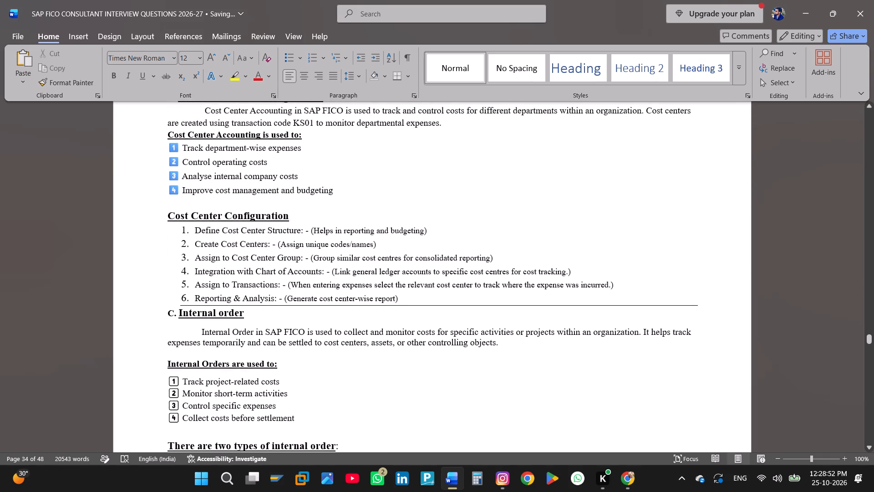
pyautogui.scroll(1, 423, 322)
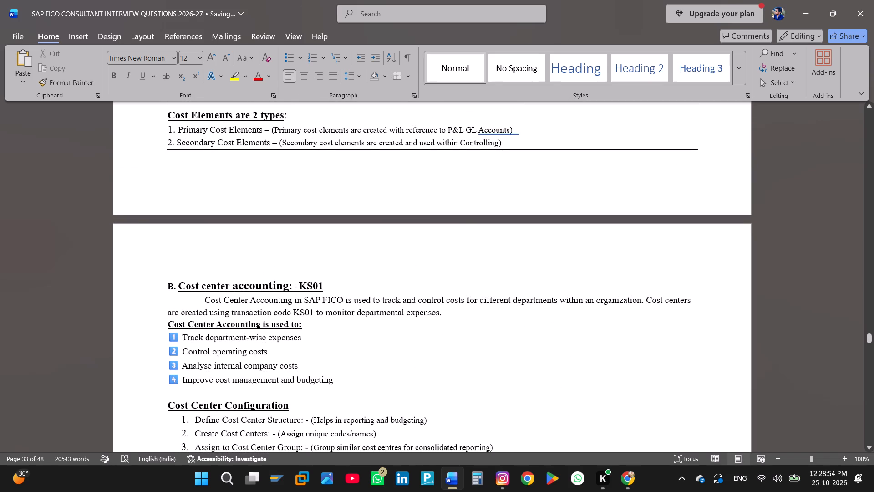
pyautogui.click(502, 144)
pyautogui.press('Return')
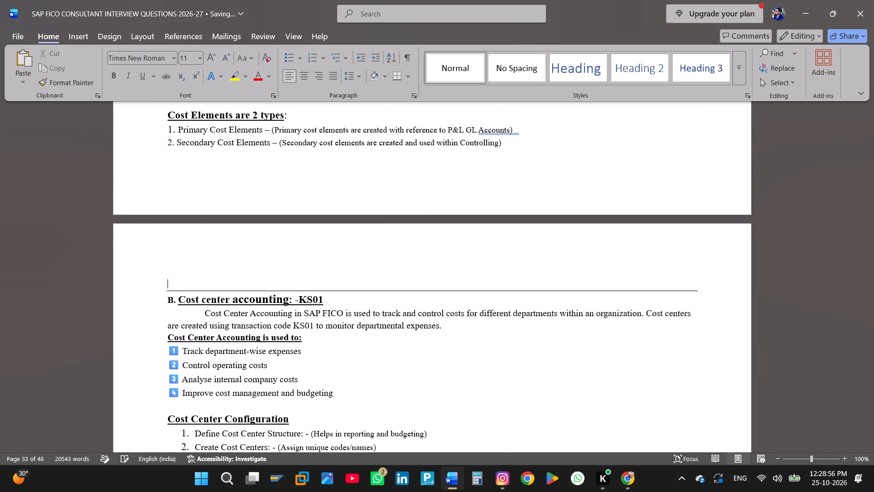
# Add an unnumbered blank line after item 6, "Reporting & Analysis", at the end of the Cost Center Configuration list.
pyautogui.scroll(-1, 423, 397)
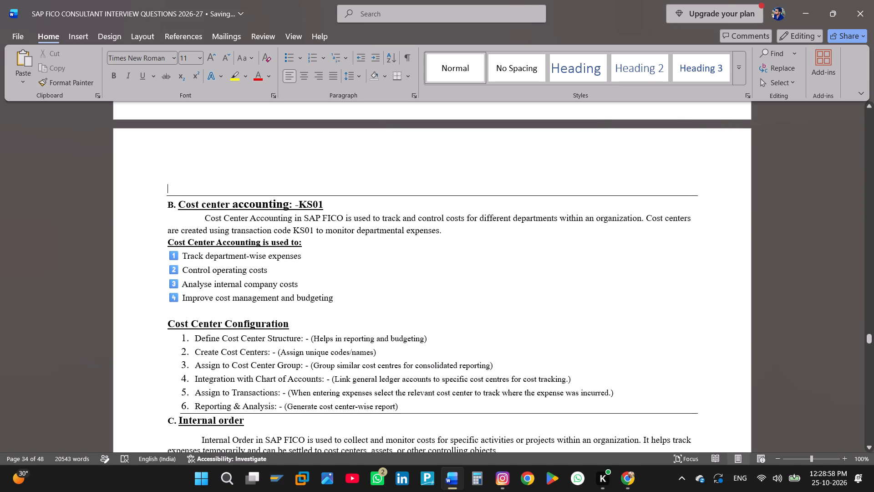
pyautogui.click(406, 405)
pyautogui.press('Return')
pyautogui.scroll(-1, 406, 405)
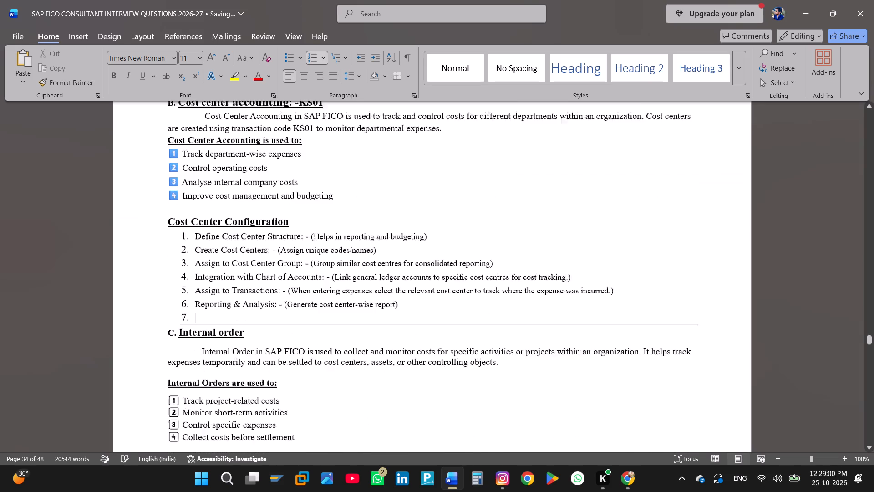
pyautogui.scroll(-1, 406, 405)
pyautogui.press('BackSpace')
pyautogui.press('BackSpace')
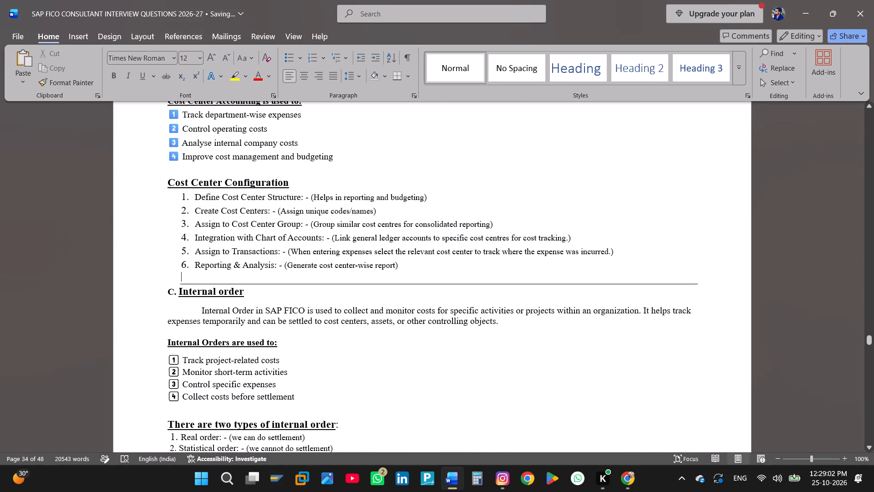
pyautogui.scroll(-1, 312, 375)
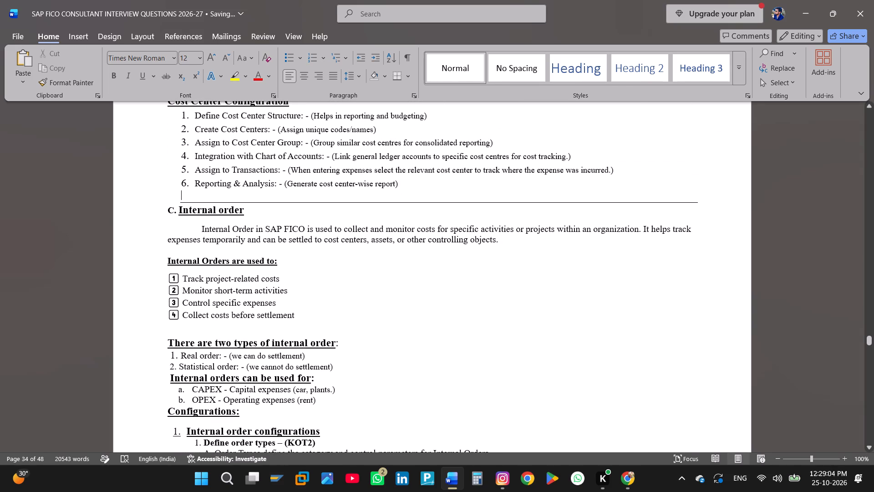
# Add a blank line after "Generates unique numbers for settlement postings." at the end of the Settlement configuration list, above the divider.
pyautogui.scroll(-1, 327, 277)
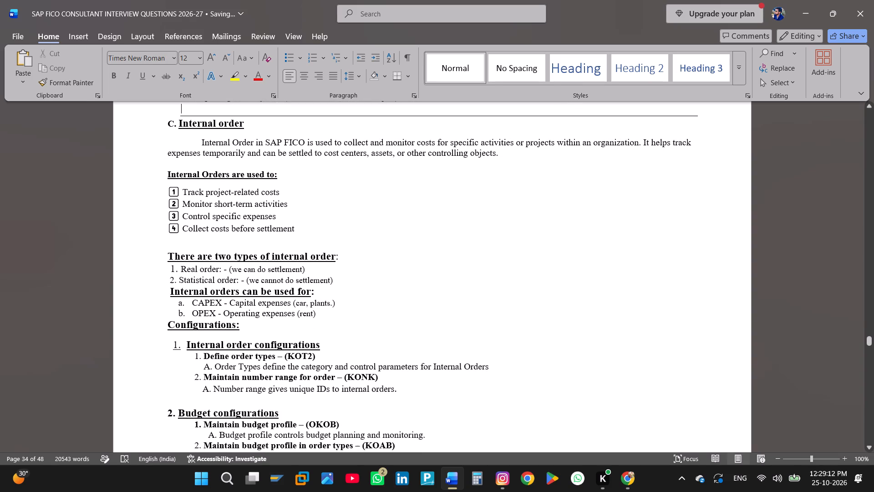
pyautogui.scroll(-1, 305, 286)
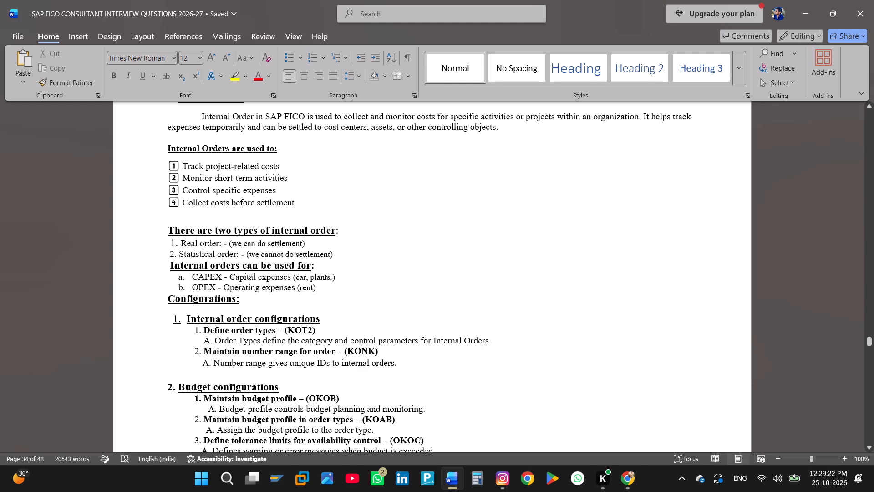
pyautogui.scroll(-1, 275, 276)
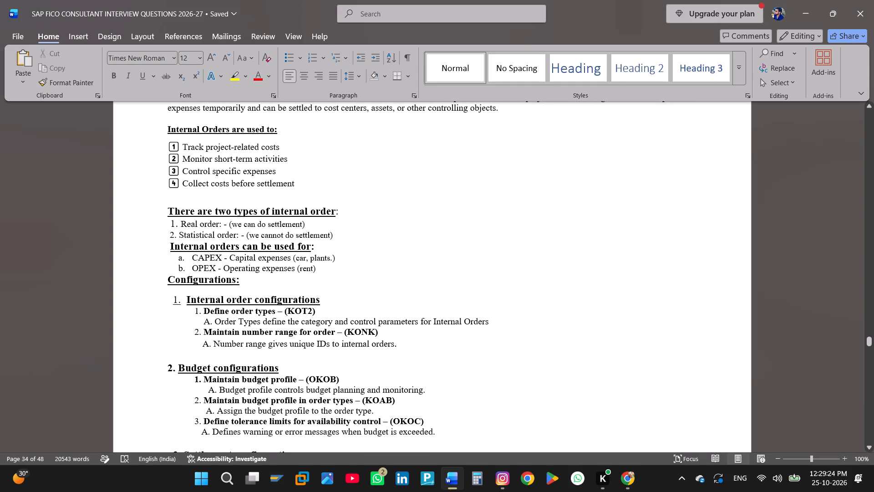
pyautogui.scroll(-1, 297, 279)
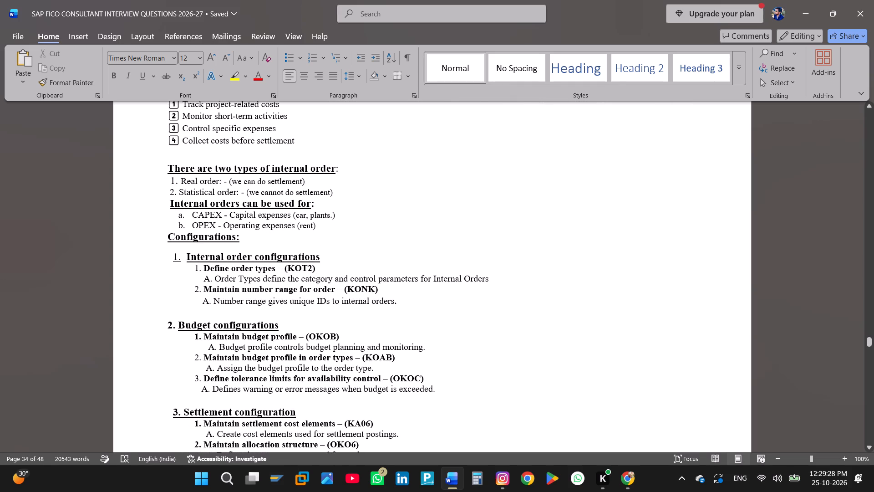
pyautogui.scroll(-1, 259, 337)
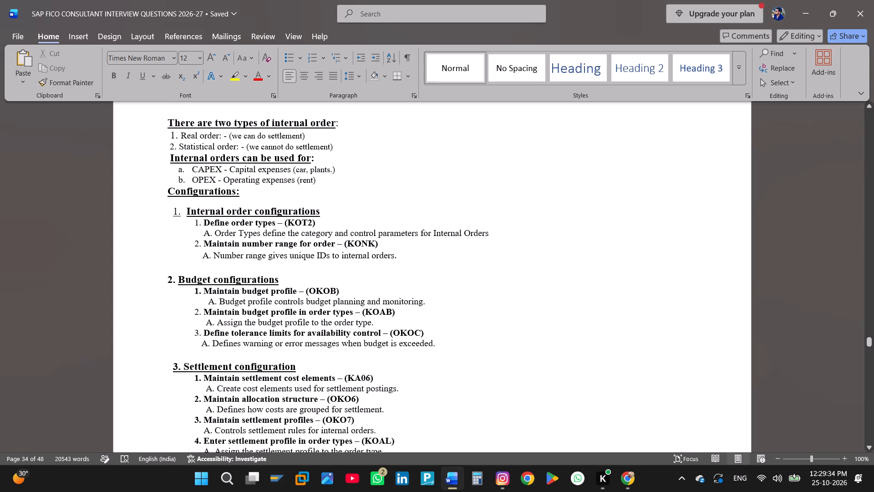
pyautogui.scroll(-1, 261, 378)
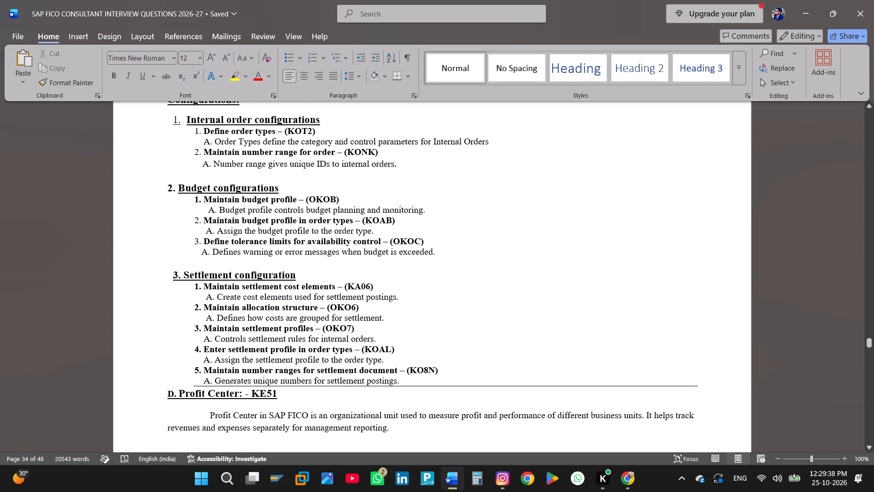
pyautogui.scroll(-1, 325, 364)
pyautogui.click(412, 338)
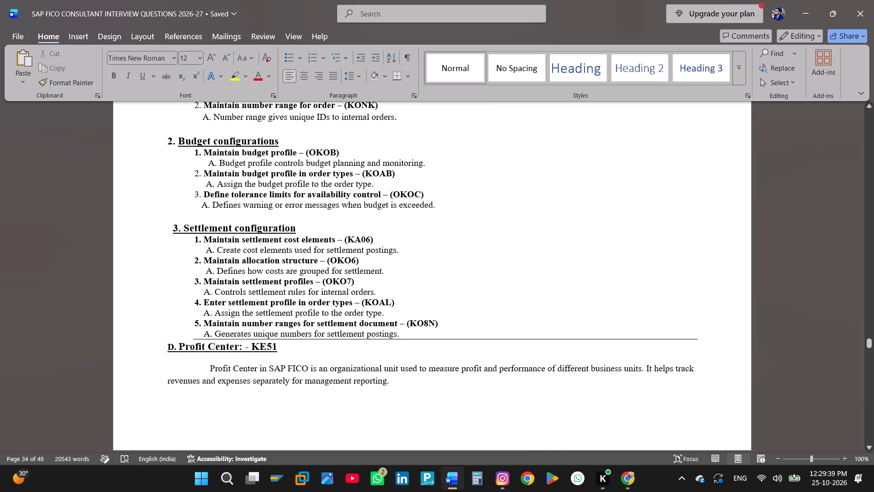
pyautogui.click(407, 333)
pyautogui.press('Return')
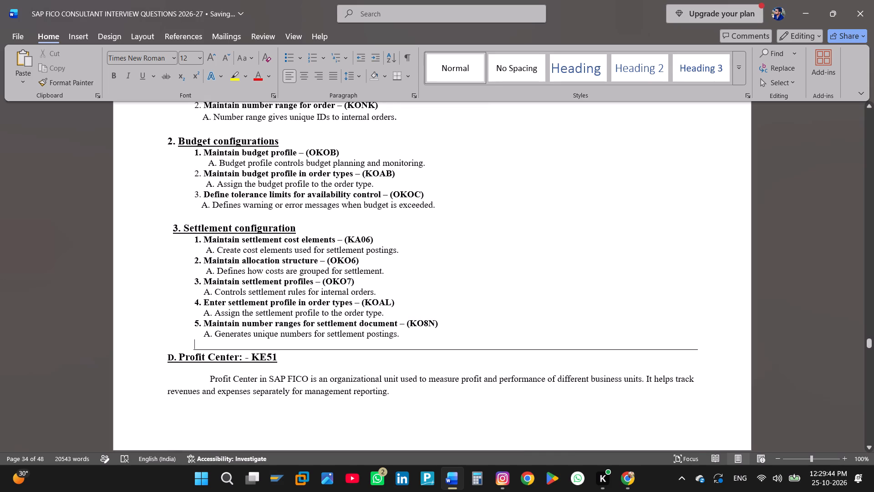
# Add a blank line after "Support management decision-making" at the end of the Profit Center uses list.
pyautogui.scroll(-3, 268, 375)
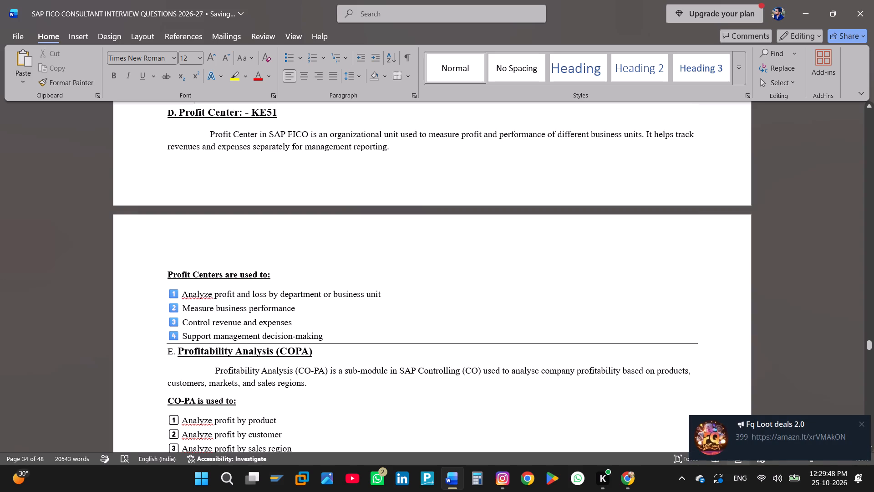
pyautogui.click(326, 336)
pyautogui.press('Return')
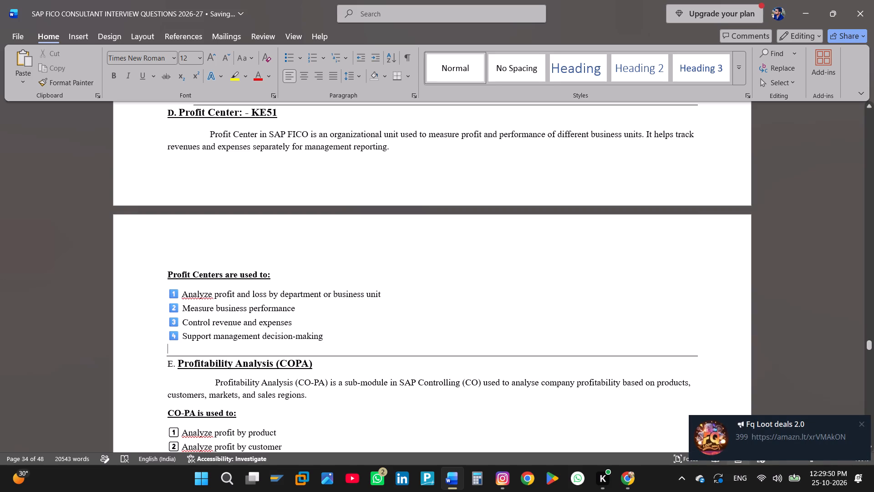
# Remove the "O" from the centred "-----O-----" separator below the Configurations of COPA list, leaving only dashes.
pyautogui.scroll(-2, 302, 318)
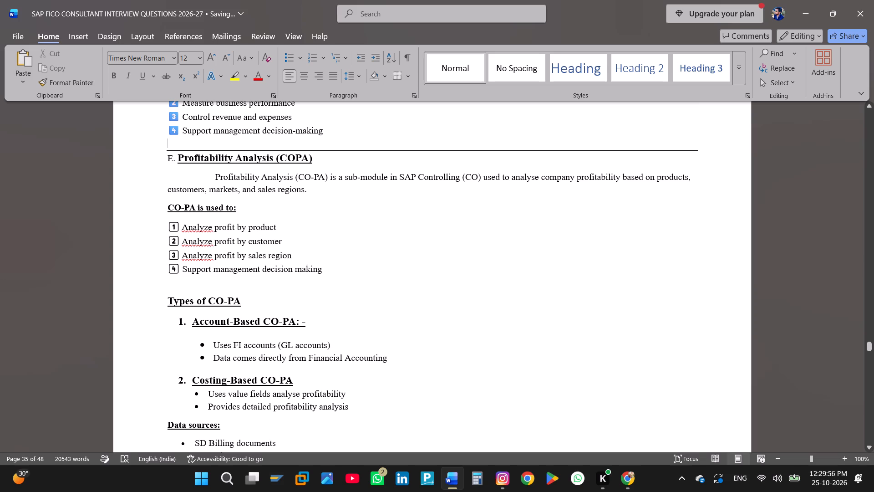
pyautogui.scroll(-2, 251, 323)
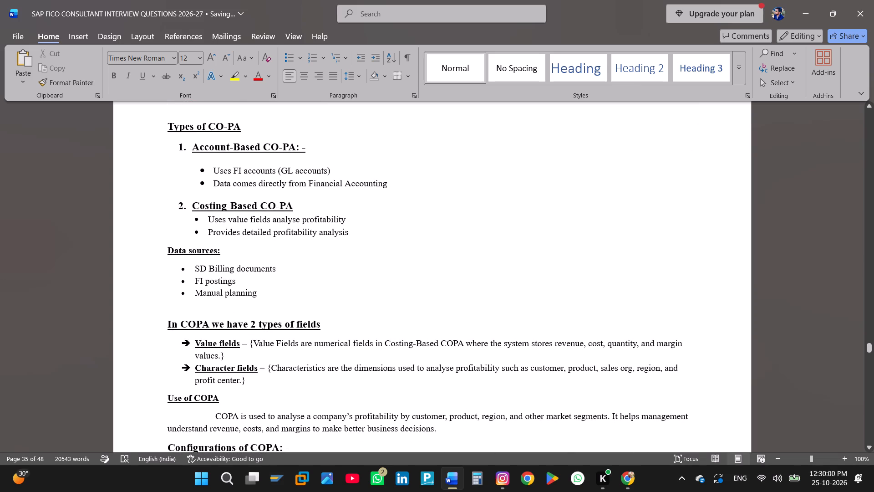
pyautogui.scroll(-1, 290, 364)
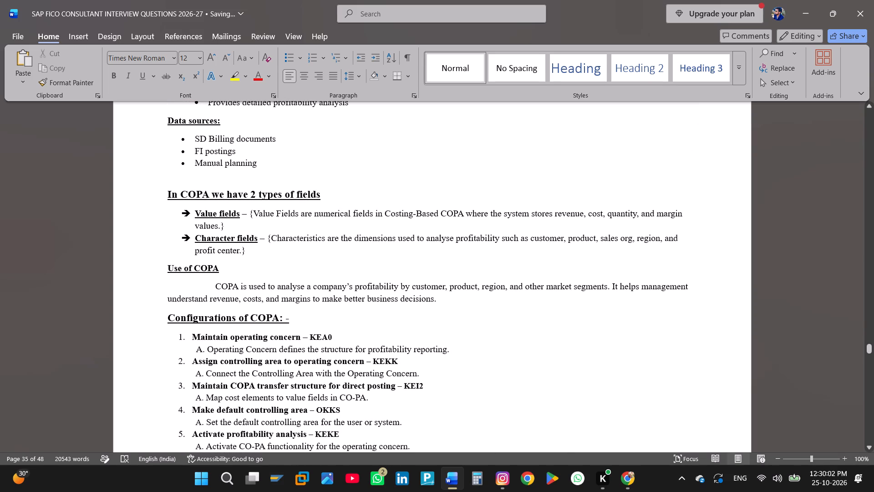
pyautogui.scroll(-1, 316, 359)
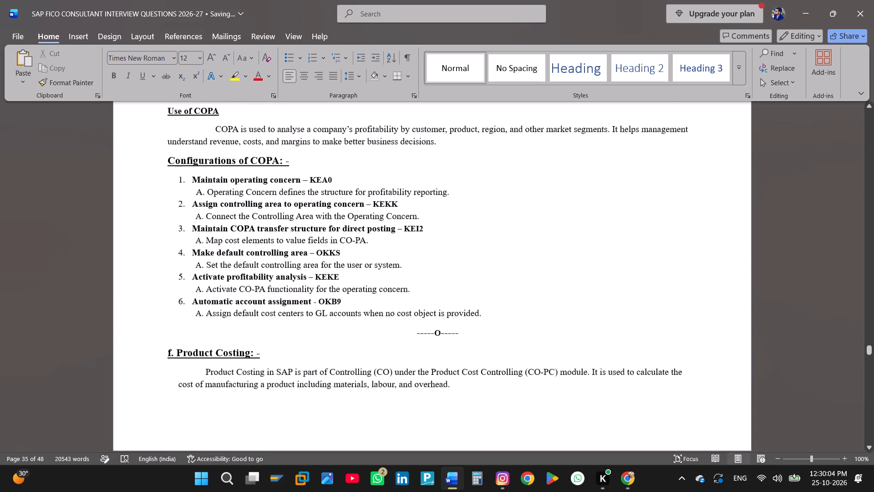
pyautogui.scroll(-1, 316, 359)
pyautogui.click(441, 317)
pyautogui.press('BackSpace')
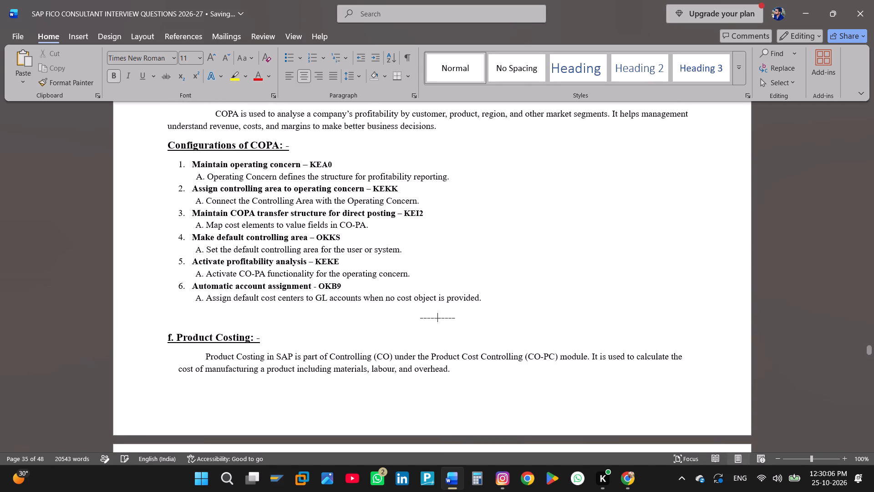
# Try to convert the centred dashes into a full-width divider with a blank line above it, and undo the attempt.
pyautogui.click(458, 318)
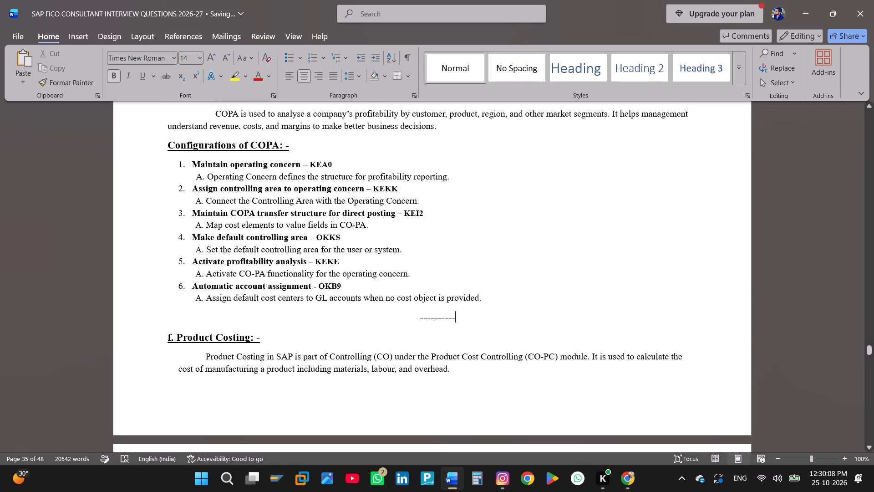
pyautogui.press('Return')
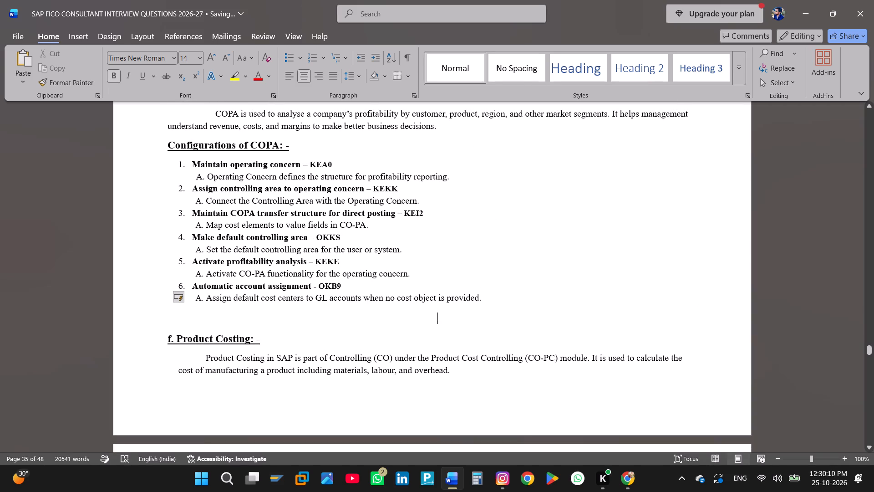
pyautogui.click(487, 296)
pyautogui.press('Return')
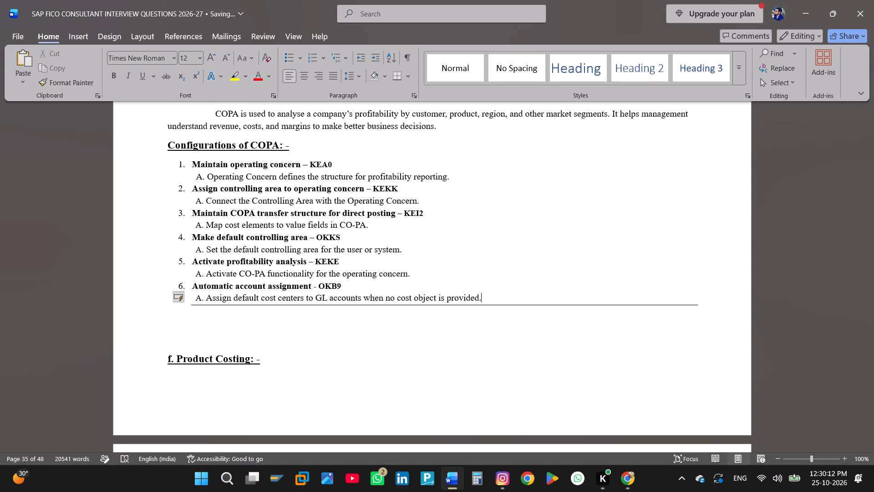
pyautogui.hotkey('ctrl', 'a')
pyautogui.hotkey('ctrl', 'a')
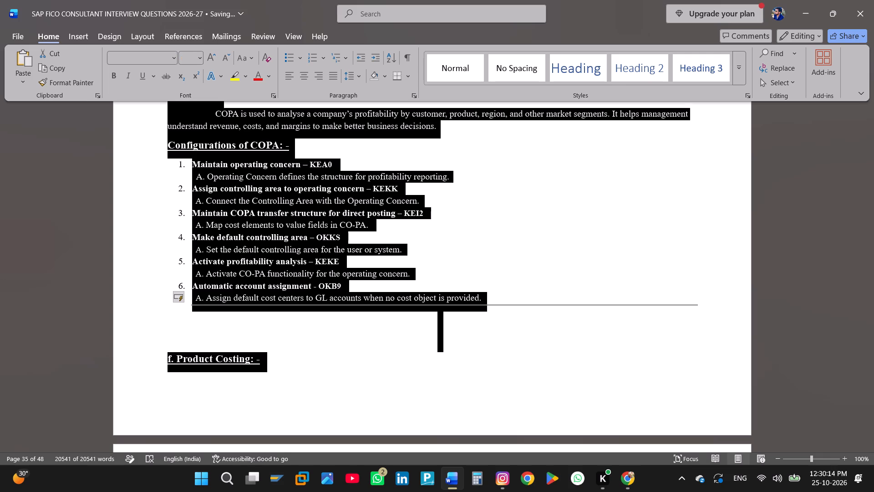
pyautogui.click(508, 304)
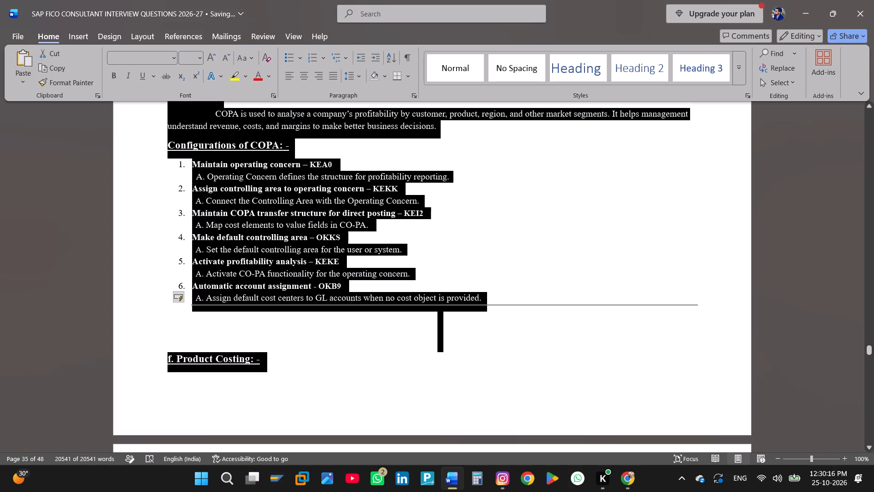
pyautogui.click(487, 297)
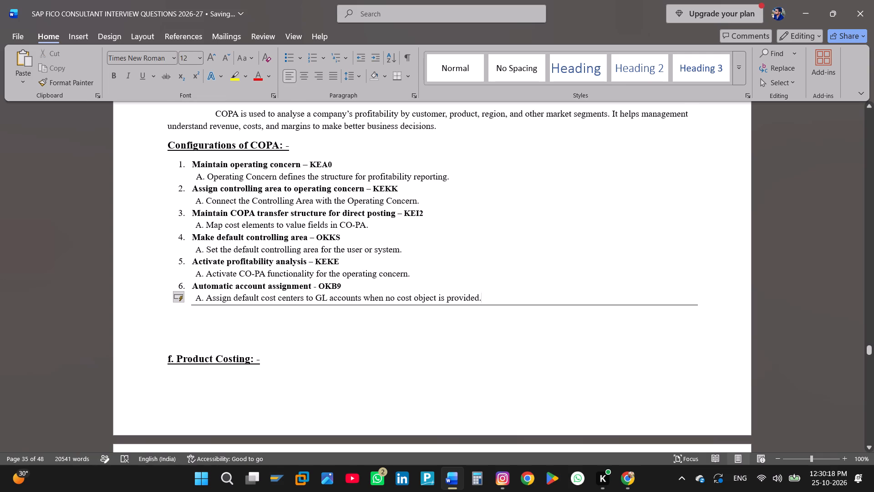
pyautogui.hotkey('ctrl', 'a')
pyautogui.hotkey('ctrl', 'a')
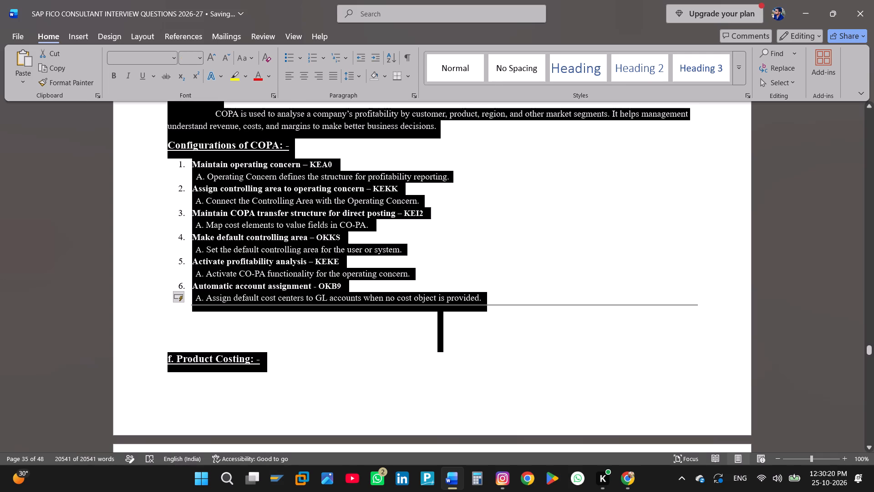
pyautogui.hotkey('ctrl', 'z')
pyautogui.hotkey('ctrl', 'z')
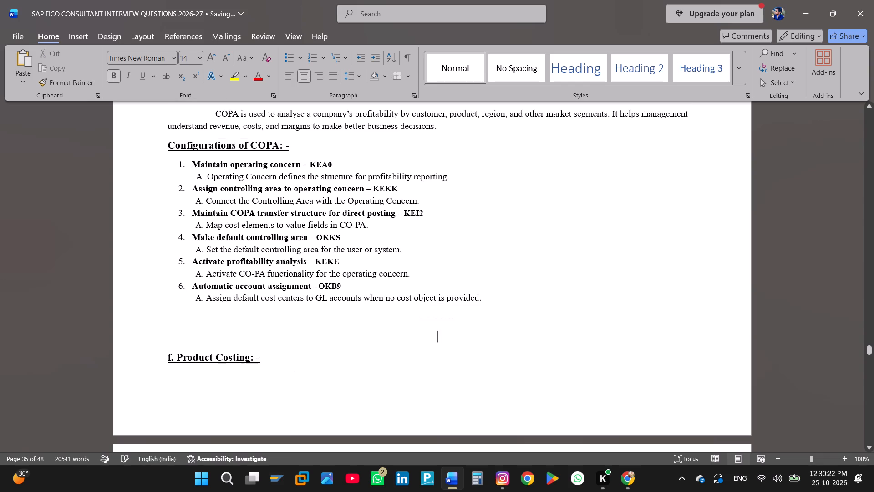
# Left-align the row of dashes below the COPA configurations list.
pyautogui.click(419, 319)
pyautogui.press('BackSpace')
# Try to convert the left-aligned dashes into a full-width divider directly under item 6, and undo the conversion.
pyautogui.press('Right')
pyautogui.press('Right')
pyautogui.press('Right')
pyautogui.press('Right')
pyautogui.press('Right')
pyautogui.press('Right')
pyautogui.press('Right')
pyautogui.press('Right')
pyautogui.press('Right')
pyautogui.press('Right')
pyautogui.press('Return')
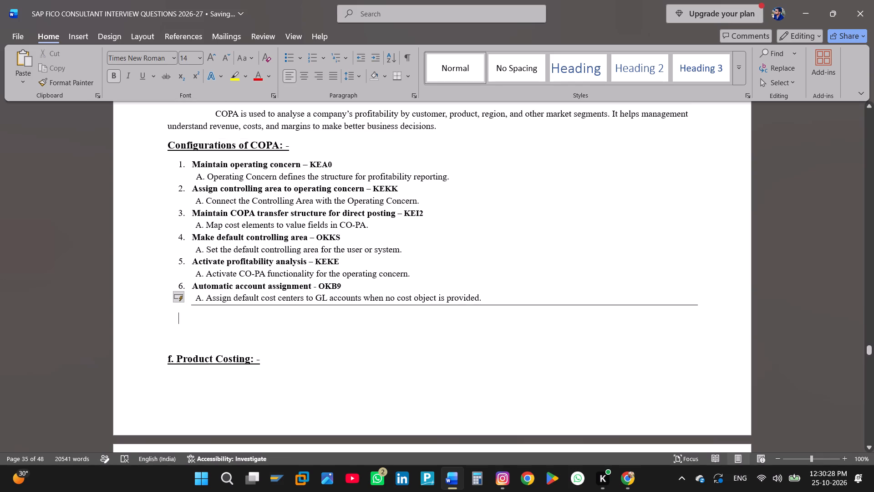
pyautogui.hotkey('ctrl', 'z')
# Insert blank space above the dashes after the COPA configurations list and convert the dashes into a full-width divider.
pyautogui.click(176, 315)
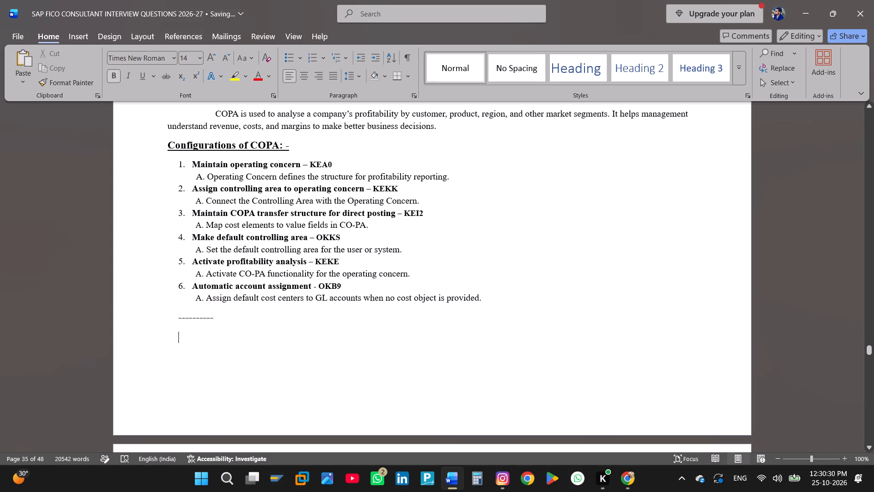
pyautogui.press('Return')
pyautogui.press('Return')
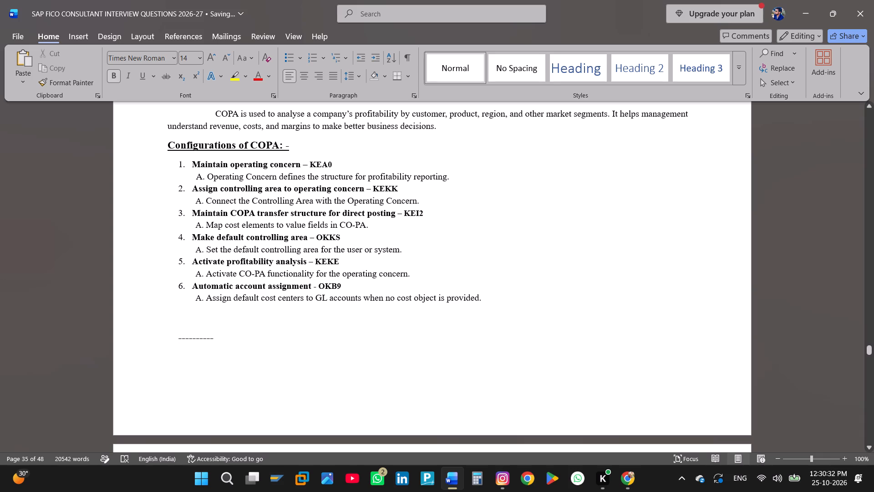
pyautogui.click(215, 339)
pyautogui.press('Return')
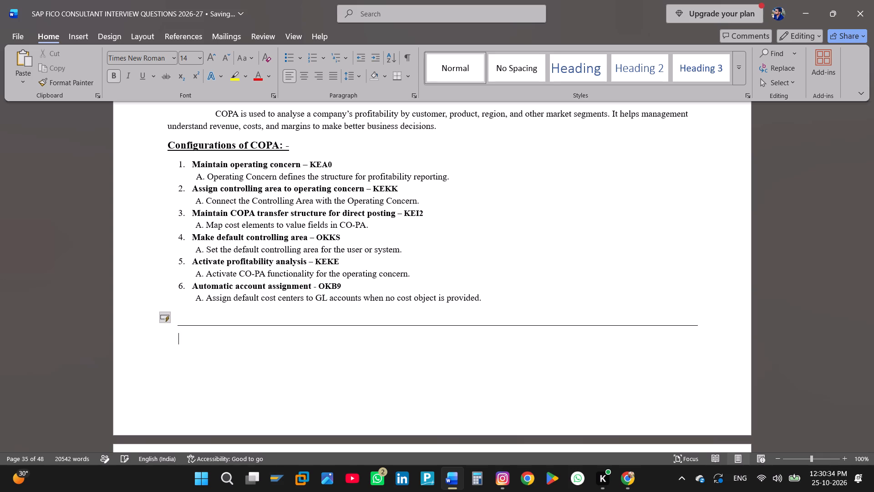
# Delete the two blank lines directly above the "f. Product Costing" heading.
pyautogui.scroll(-1, 223, 354)
pyautogui.click(168, 405)
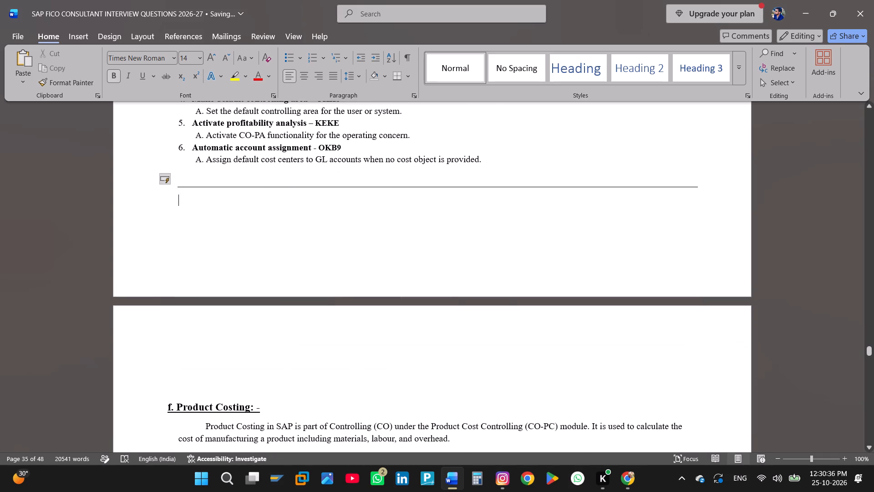
pyautogui.press('BackSpace')
pyautogui.press('BackSpace')
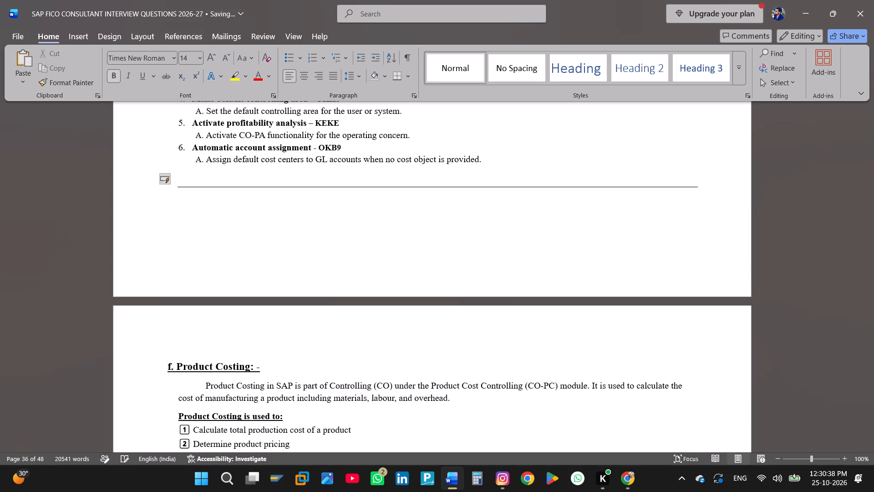
# Ignore all spelling flags for "Analyze" in the Product Costing uses list.
pyautogui.scroll(-2, 325, 434)
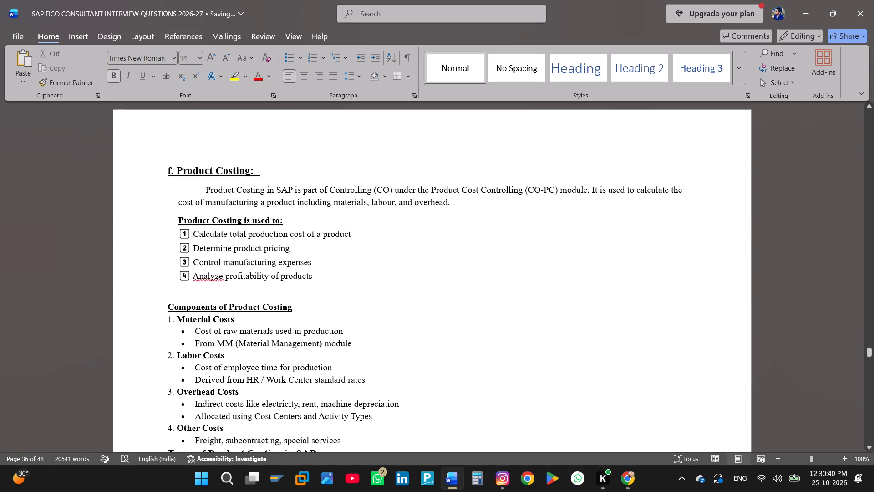
pyautogui.rightClick(211, 276)
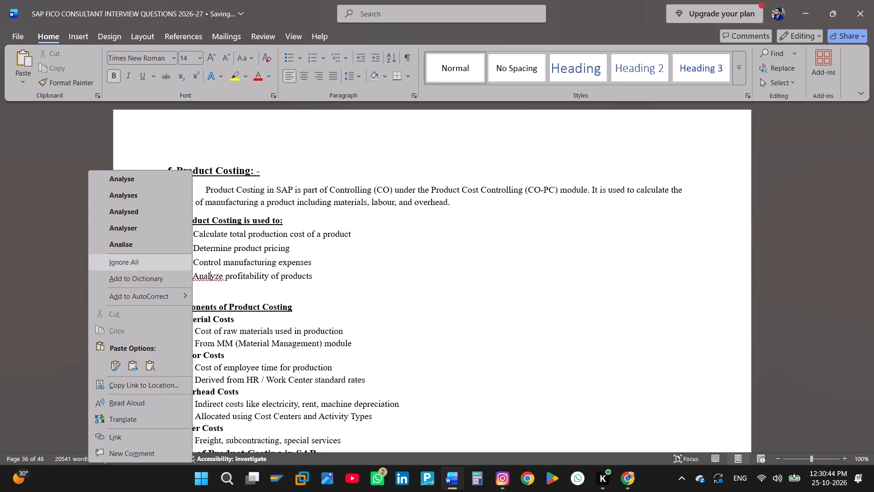
pyautogui.click(127, 262)
# Insert a blank line between the last Product Costing configuration step, "Mark and Release Standard Cost", and the divider below it.
pyautogui.scroll(-3, 283, 280)
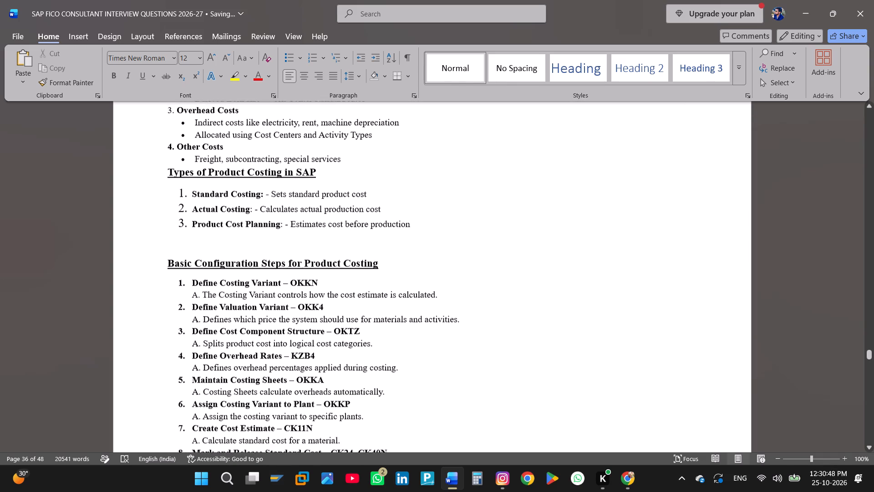
pyautogui.scroll(-1, 283, 280)
pyautogui.scroll(1, 304, 259)
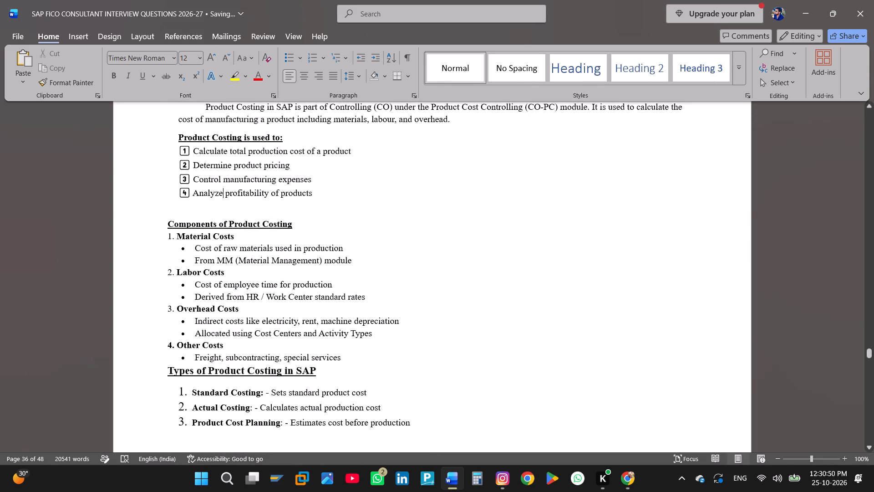
pyautogui.scroll(1, 264, 204)
pyautogui.scroll(-2, 252, 289)
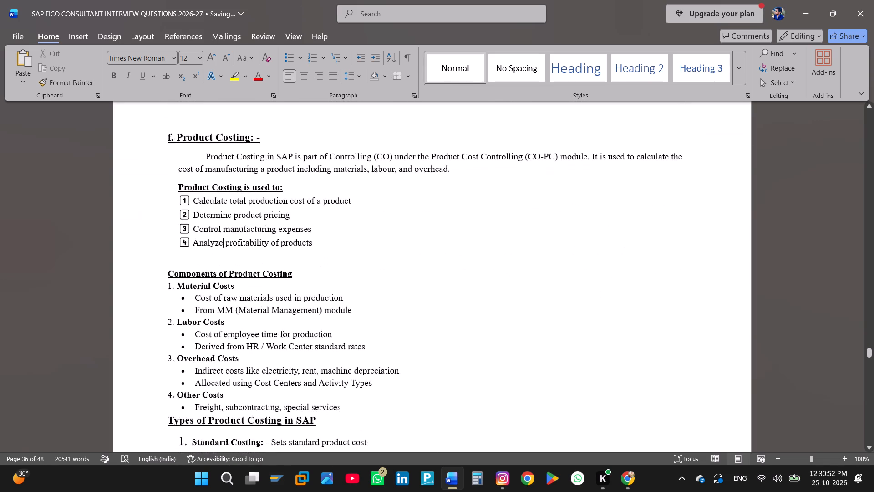
pyautogui.scroll(-4, 252, 289)
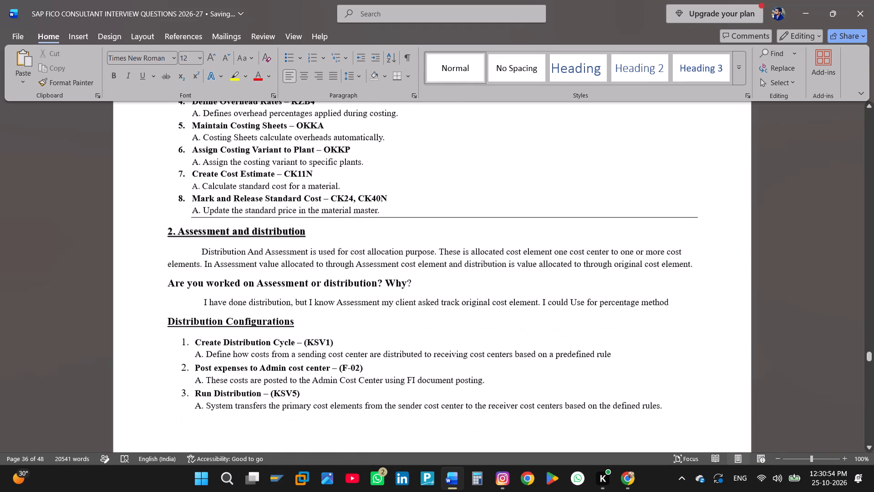
pyautogui.click(386, 210)
pyautogui.press('Return')
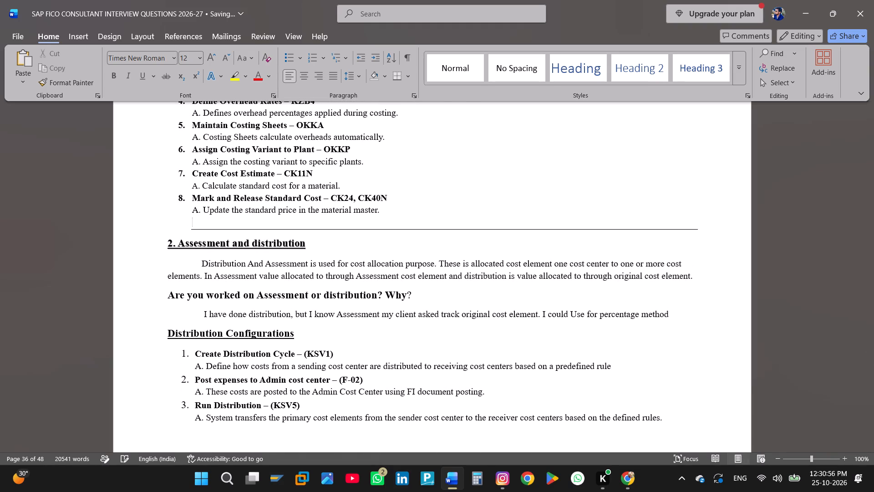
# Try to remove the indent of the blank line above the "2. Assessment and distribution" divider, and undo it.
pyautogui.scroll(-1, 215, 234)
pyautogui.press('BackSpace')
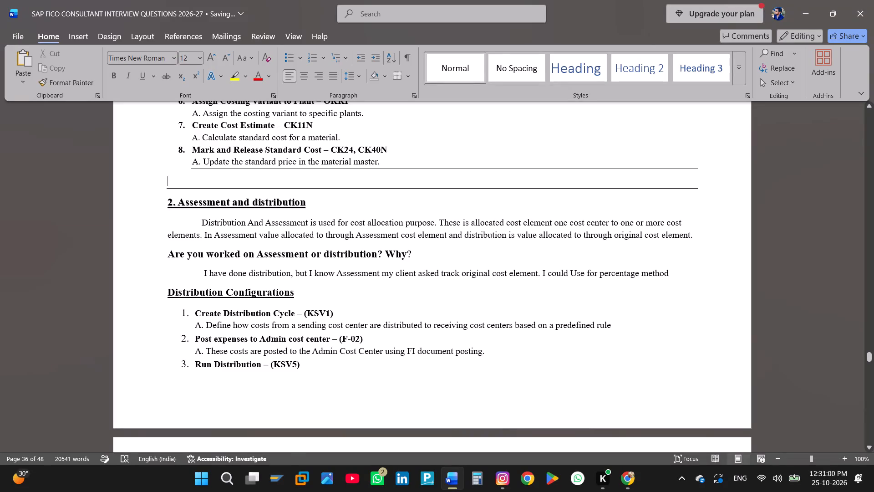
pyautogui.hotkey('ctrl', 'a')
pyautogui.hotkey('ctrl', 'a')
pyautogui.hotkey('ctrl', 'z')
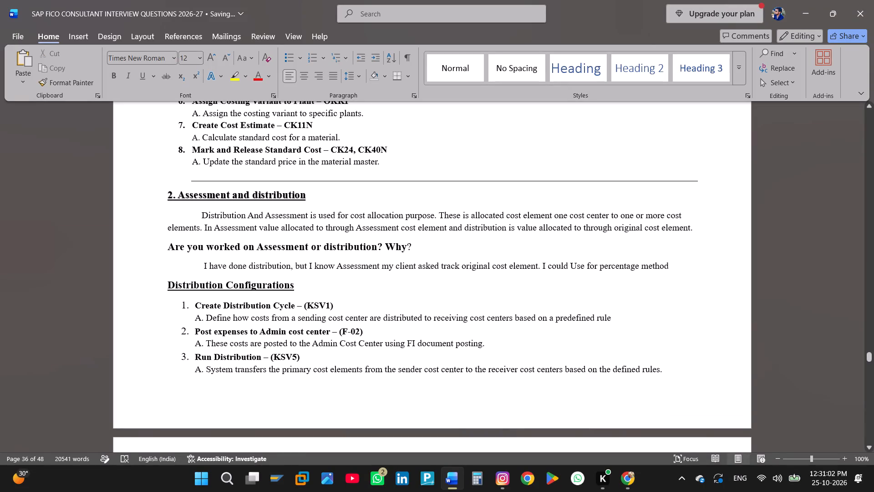
# Insert a blank line above each of the dividers preceding the "5. Controlling table" and "4. Activities types" headings.
pyautogui.scroll(-1, 283, 218)
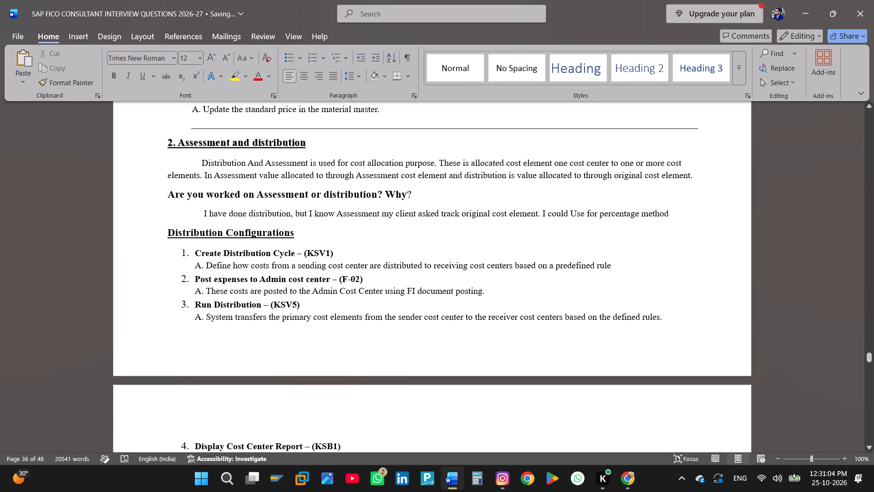
pyautogui.scroll(-5, 319, 236)
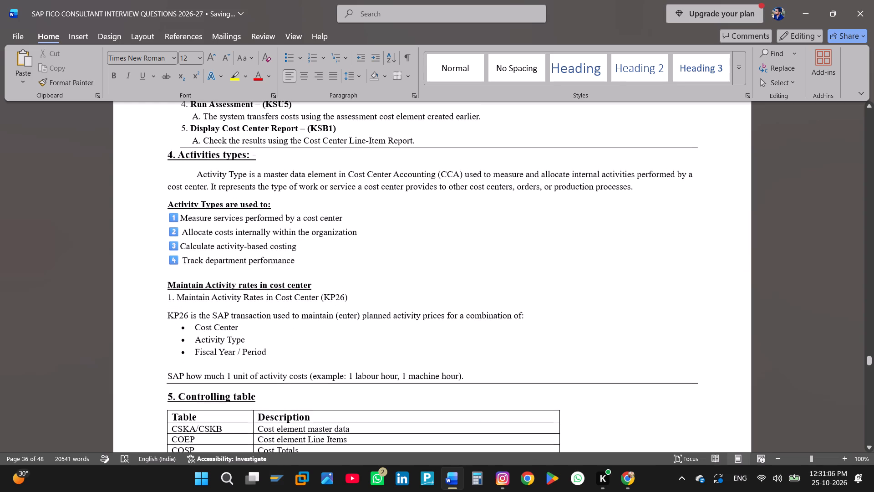
pyautogui.scroll(-1, 333, 316)
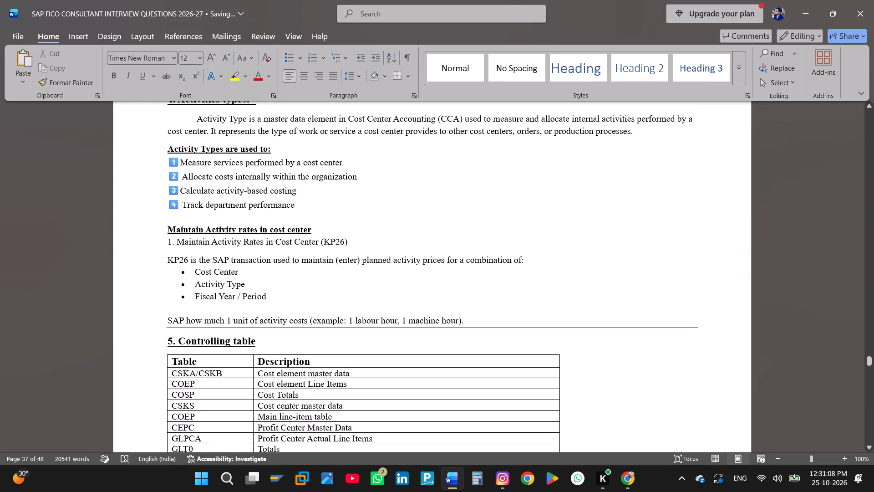
pyautogui.click(464, 318)
pyautogui.press('Return')
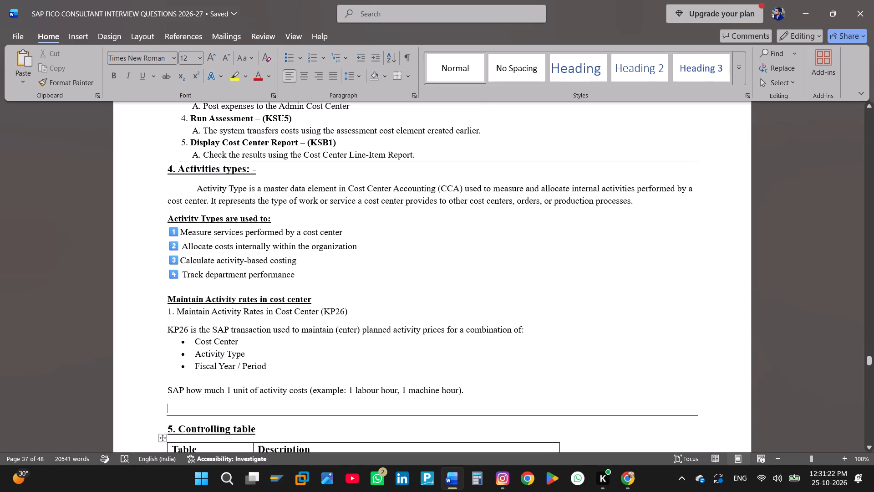
pyautogui.click(429, 156)
pyautogui.press('Return')
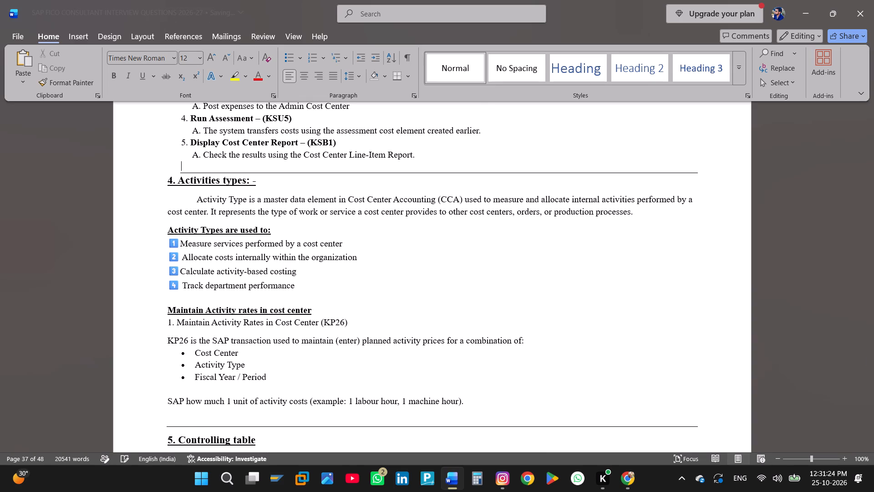
# Examine the spacing and dividers from the Controlling table through the document splitting, intercompany transactions and WRICEF topics.
pyautogui.scroll(-2, 194, 211)
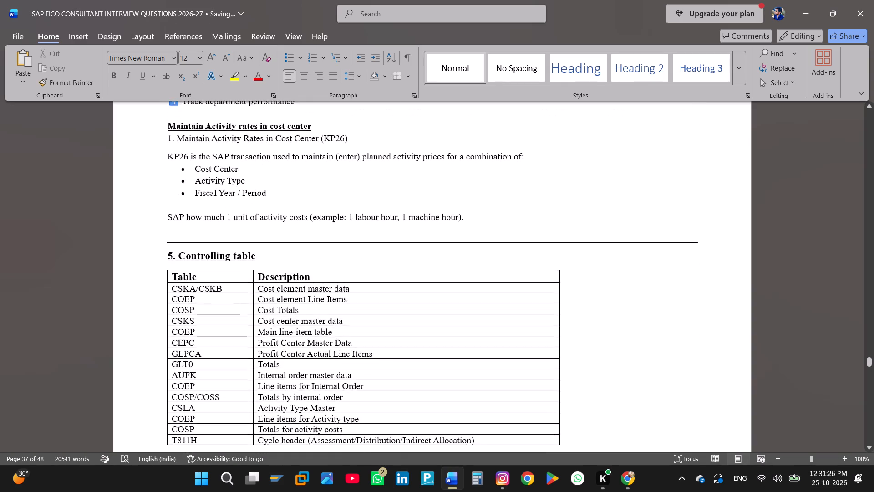
pyautogui.scroll(-1, 194, 211)
pyautogui.scroll(-1, 320, 300)
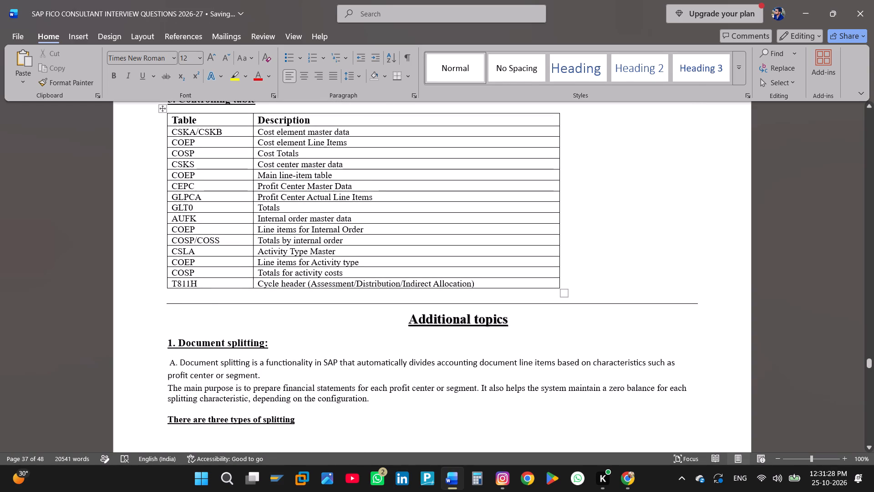
pyautogui.scroll(-1, 398, 328)
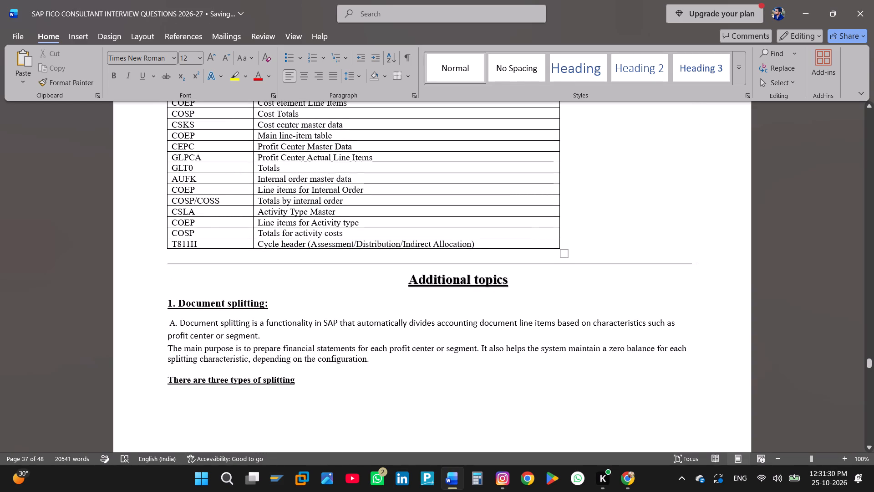
pyautogui.scroll(-2, 288, 302)
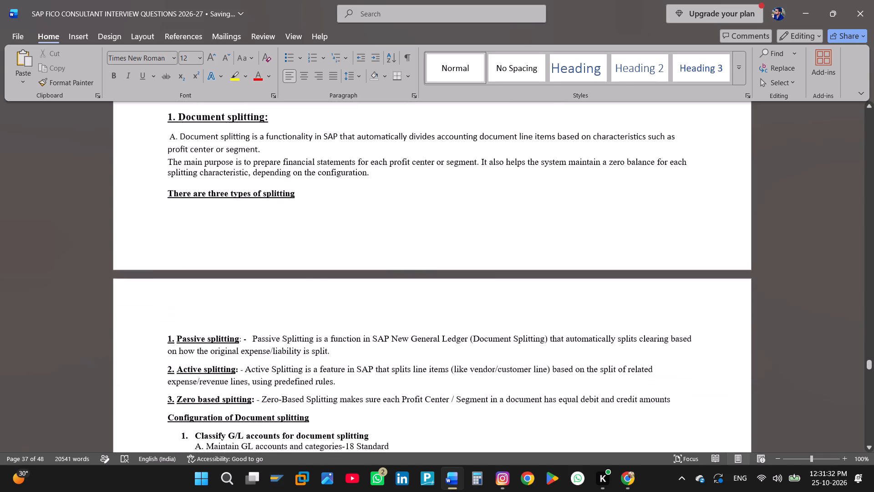
pyautogui.scroll(-3, 288, 302)
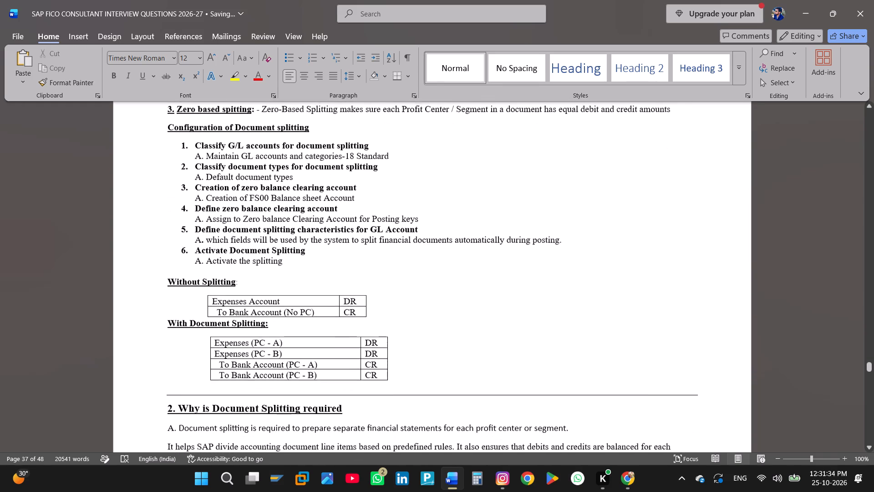
pyautogui.scroll(-2, 288, 302)
pyautogui.scroll(-1, 321, 327)
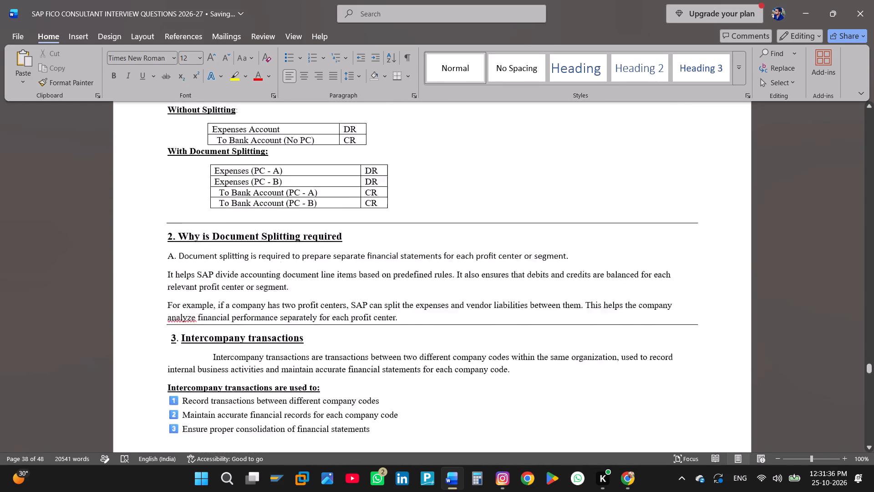
pyautogui.scroll(-1, 321, 327)
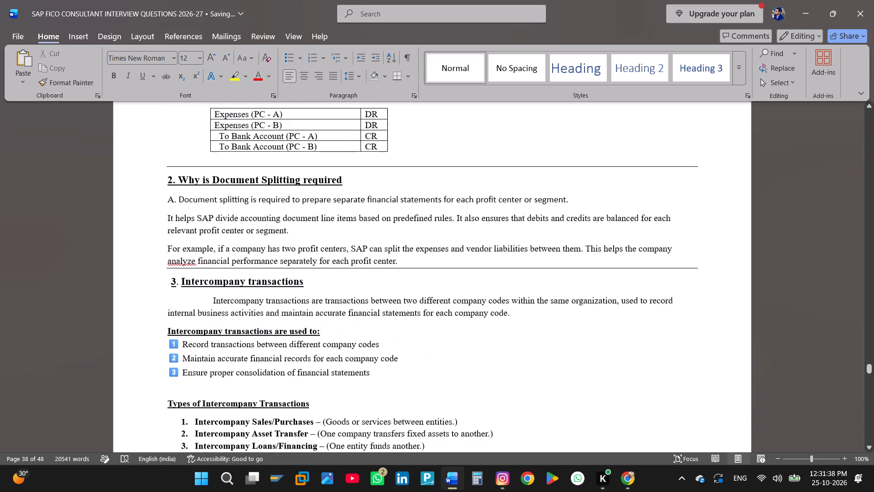
pyautogui.scroll(-1, 321, 327)
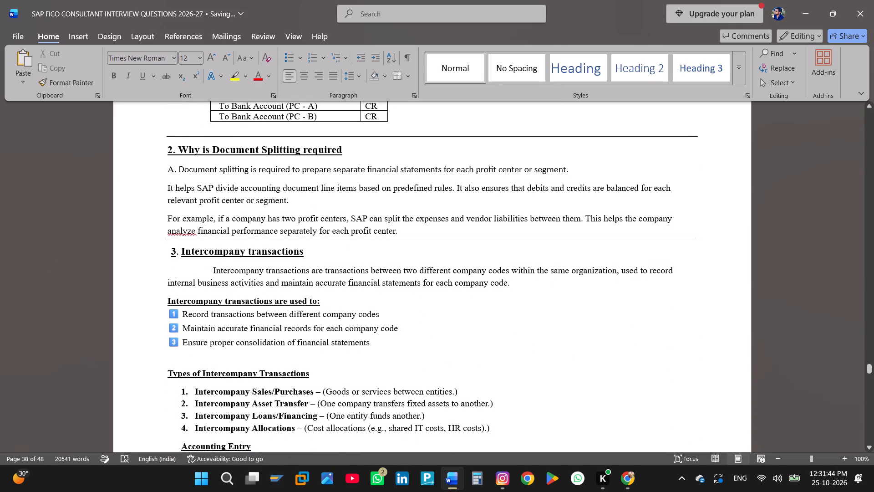
pyautogui.scroll(-2, 306, 270)
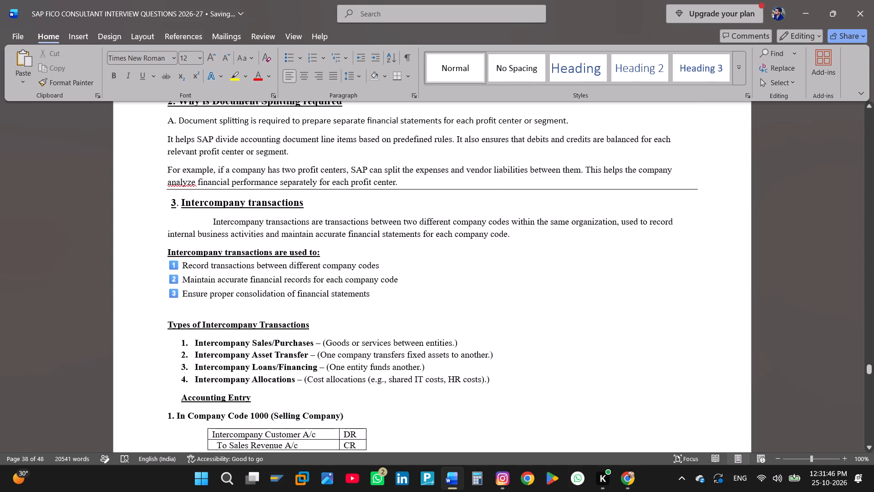
pyautogui.scroll(-1, 306, 270)
pyautogui.scroll(-1, 256, 298)
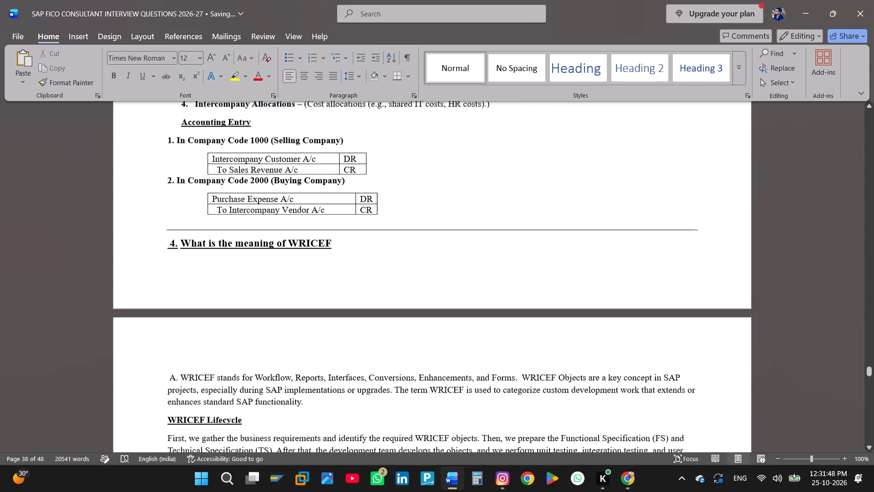
pyautogui.scroll(-1, 256, 298)
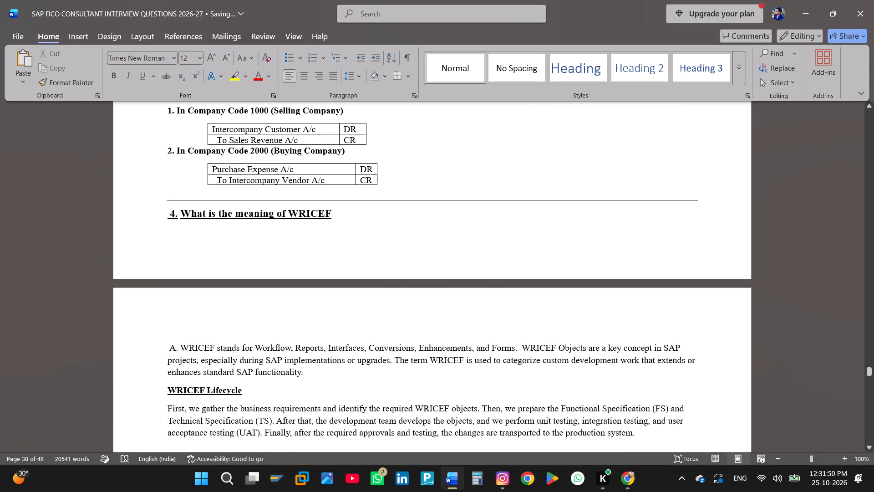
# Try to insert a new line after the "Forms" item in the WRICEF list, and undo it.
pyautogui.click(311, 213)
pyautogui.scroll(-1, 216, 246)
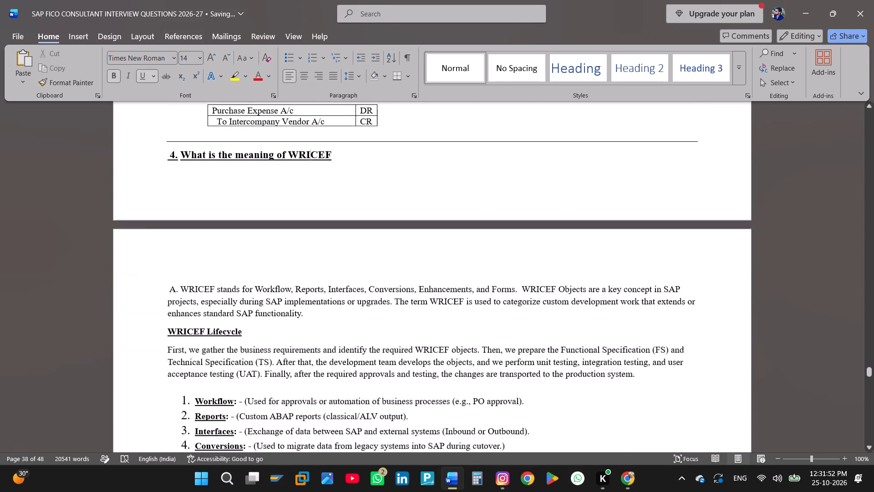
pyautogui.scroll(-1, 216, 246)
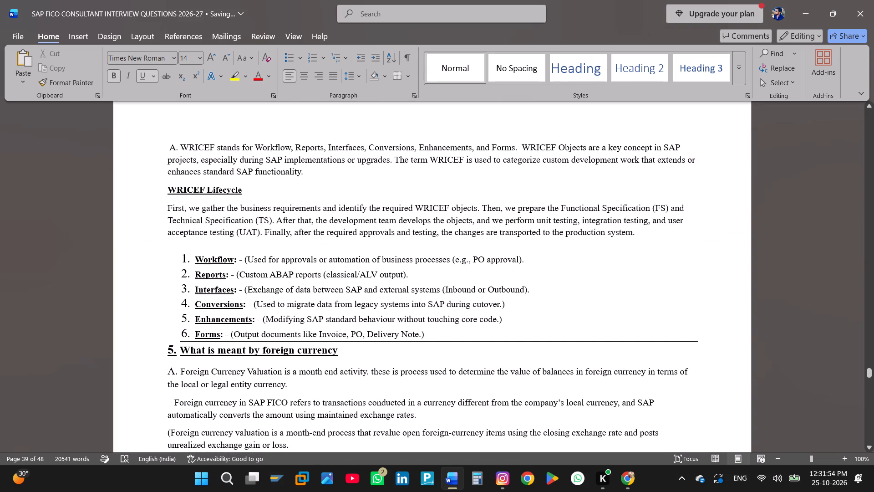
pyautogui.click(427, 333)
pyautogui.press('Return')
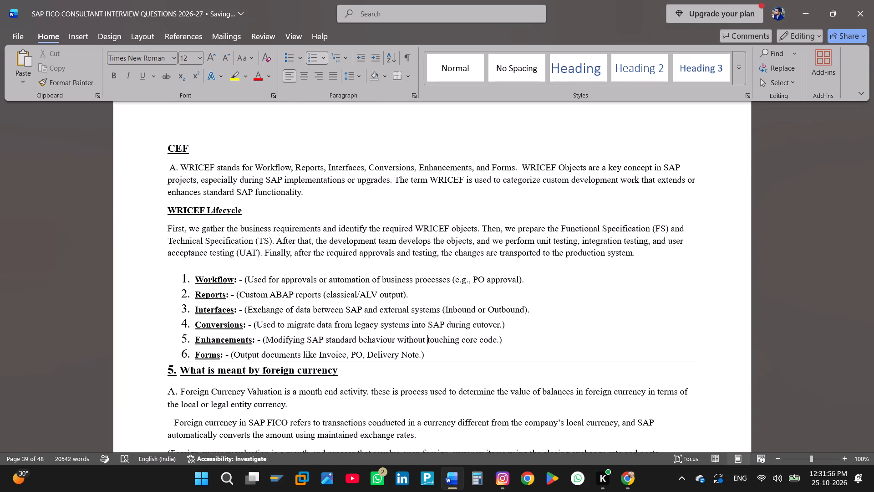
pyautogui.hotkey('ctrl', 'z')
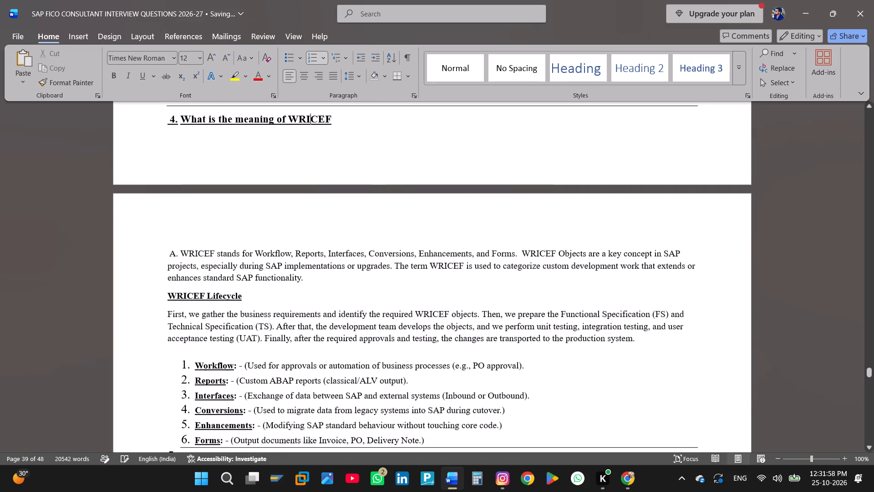
# Insert an unnumbered blank line between the WRICEF list's "Forms" item and the divider below it.
pyautogui.scroll(-1, 388, 403)
pyautogui.click(430, 325)
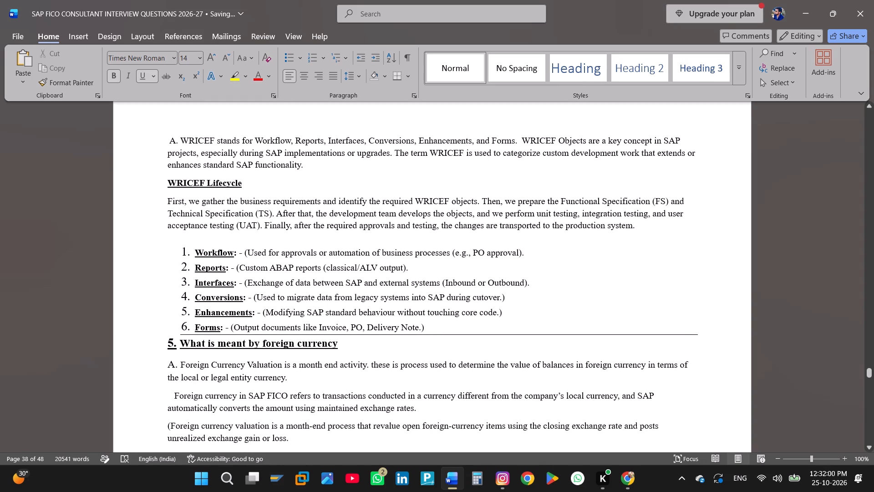
pyautogui.press('Return')
pyautogui.press('BackSpace')
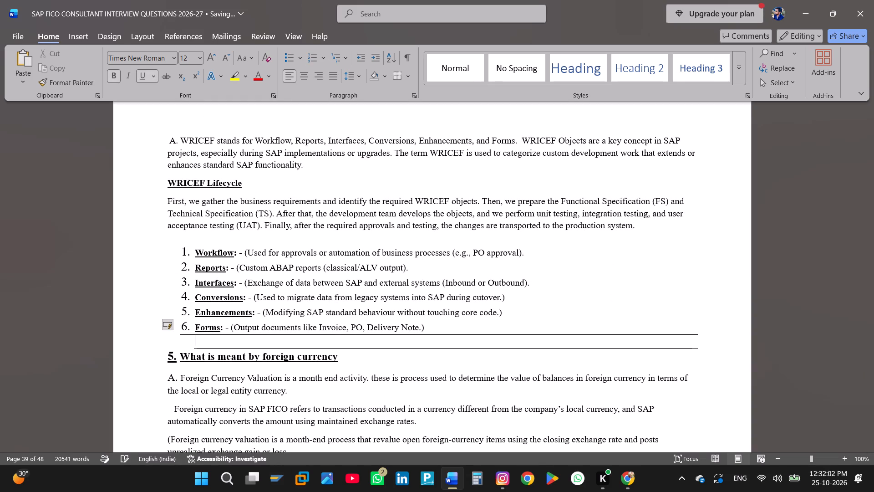
pyautogui.press('BackSpace')
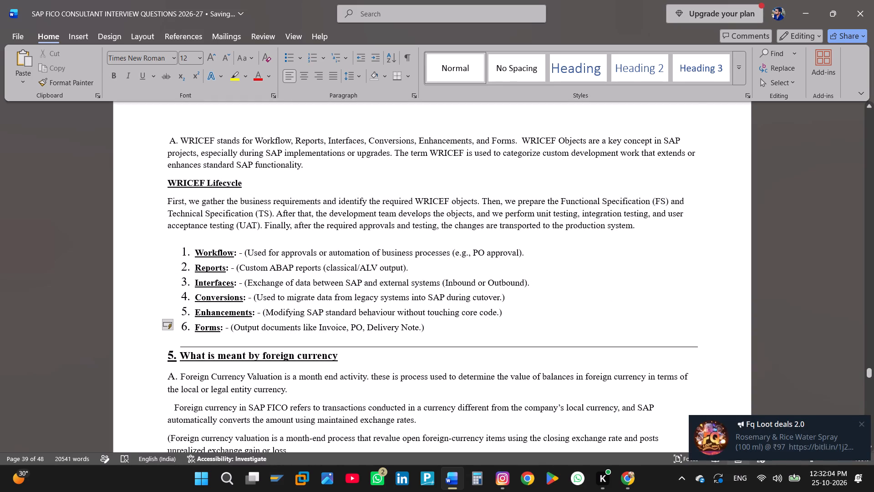
# Insert an unnumbered blank line between the "Currency exchange rate" item of the foreign currency valuation configuration and the divider below it.
pyautogui.scroll(-1, 496, 322)
pyautogui.scroll(-2, 403, 303)
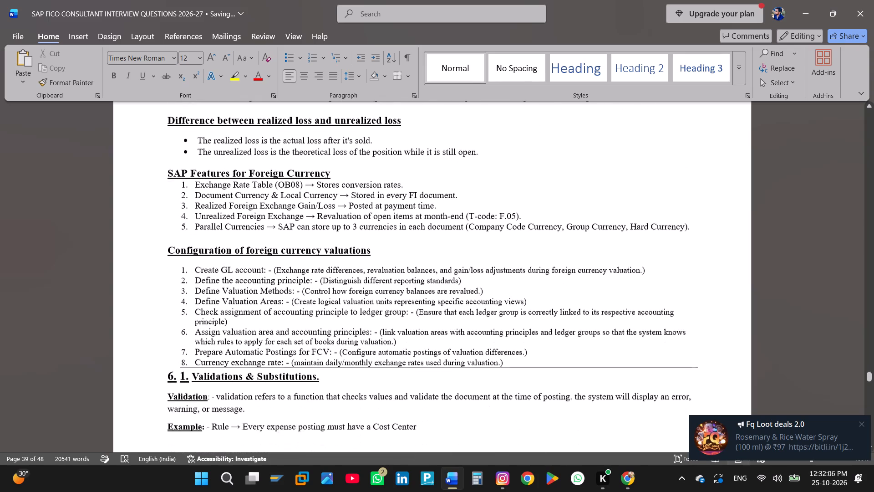
pyautogui.scroll(-1, 403, 303)
pyautogui.click(515, 309)
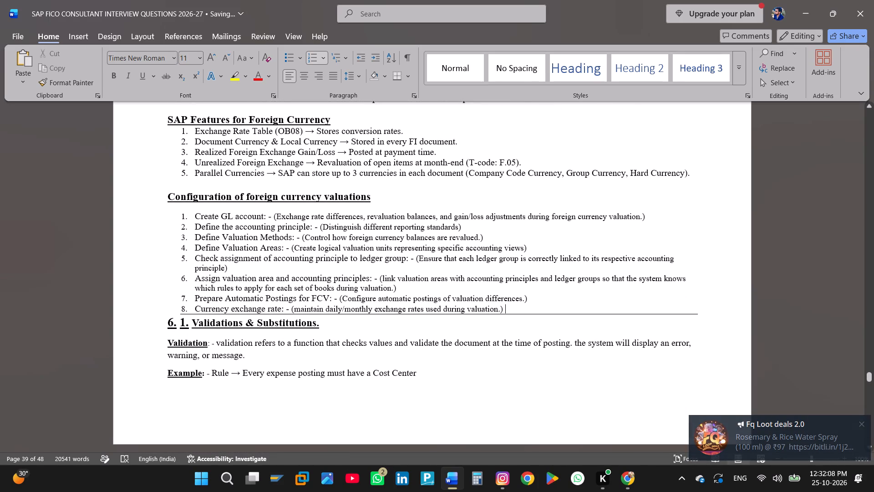
pyautogui.press('Return')
pyautogui.press('BackSpace')
pyautogui.press('BackSpace')
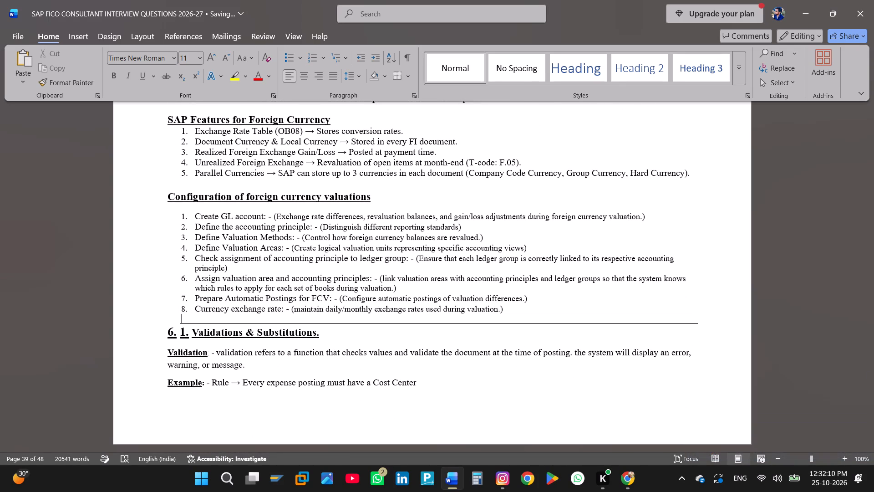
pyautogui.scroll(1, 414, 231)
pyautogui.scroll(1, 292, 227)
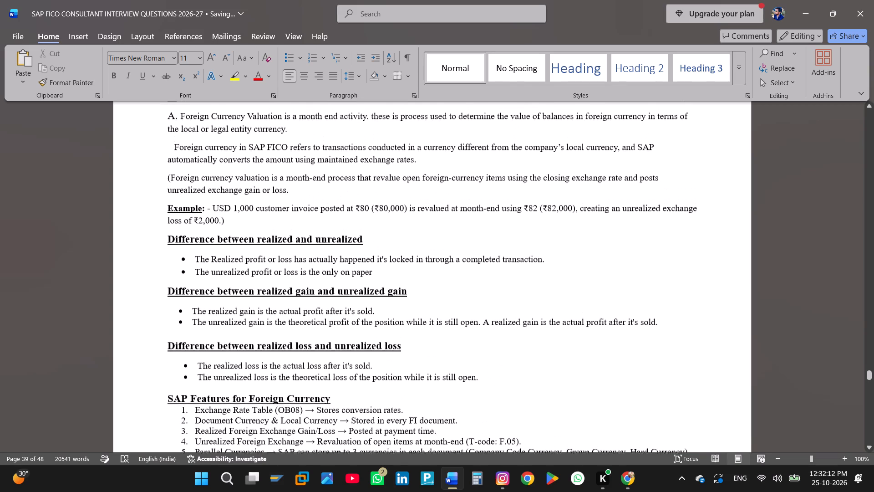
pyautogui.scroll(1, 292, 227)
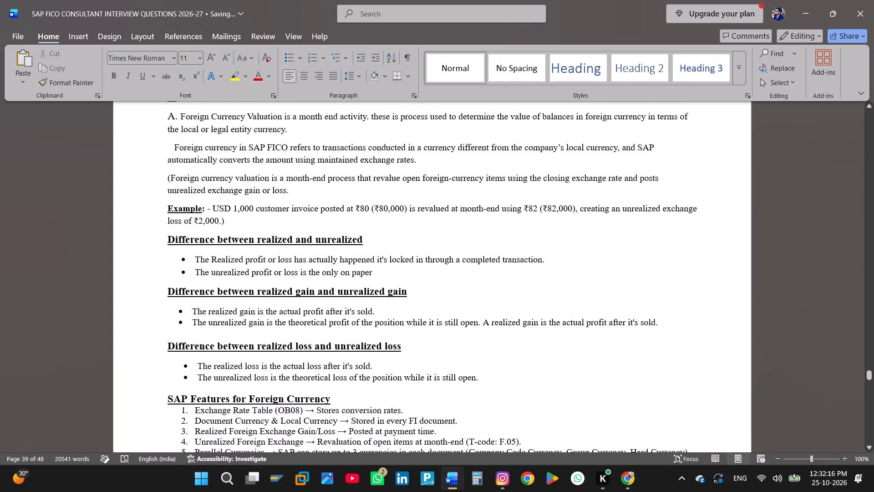
# Examine the spacing and dividers of the foreign currency topic through to the start of the Validations & Substitutions topic.
pyautogui.scroll(-2, 335, 212)
pyautogui.scroll(1, 335, 212)
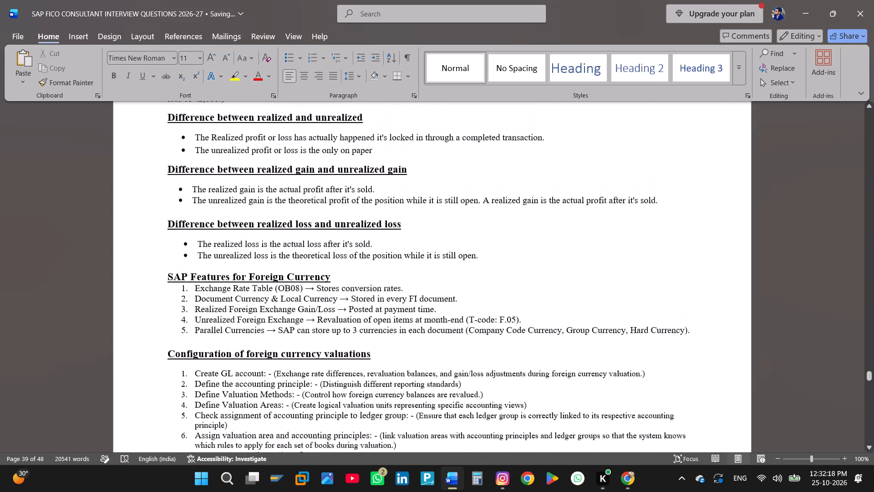
pyautogui.scroll(2, 335, 212)
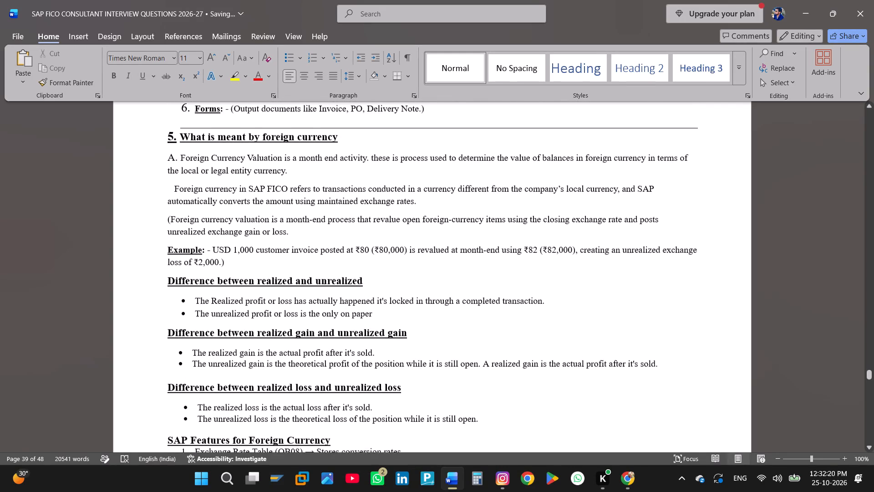
pyautogui.scroll(1, 355, 199)
pyautogui.scroll(-1, 308, 200)
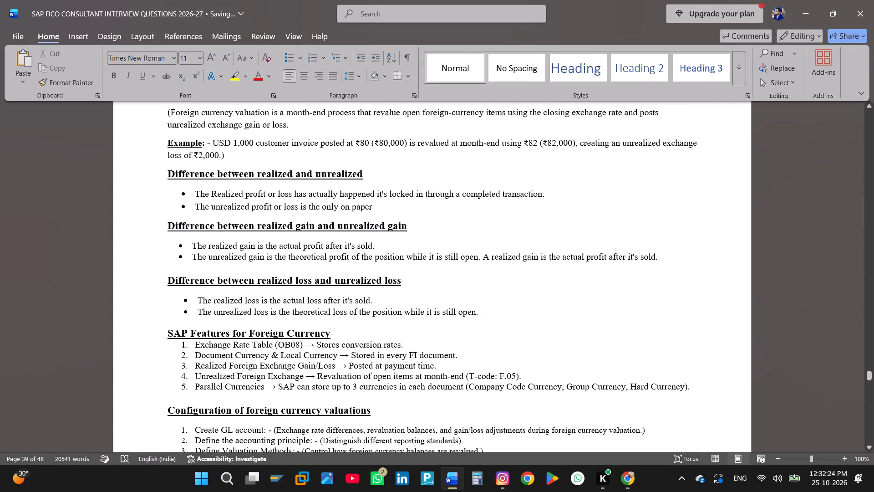
pyautogui.scroll(-1, 330, 176)
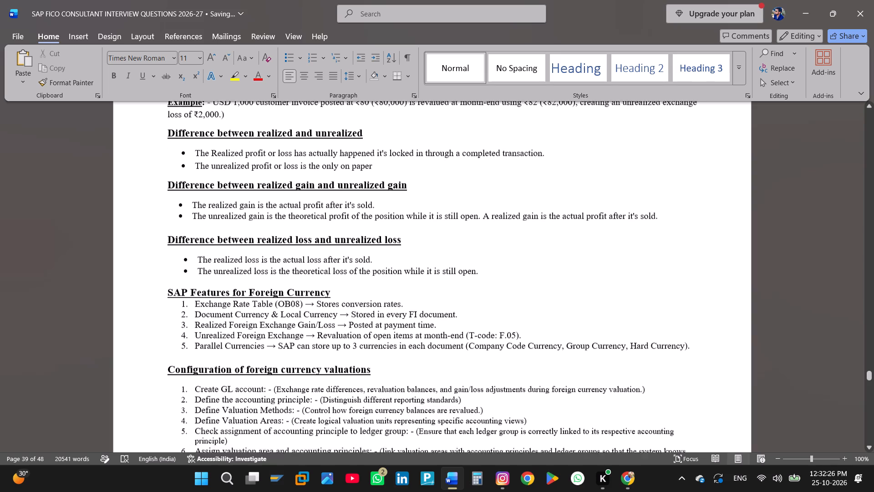
pyautogui.scroll(-1, 330, 176)
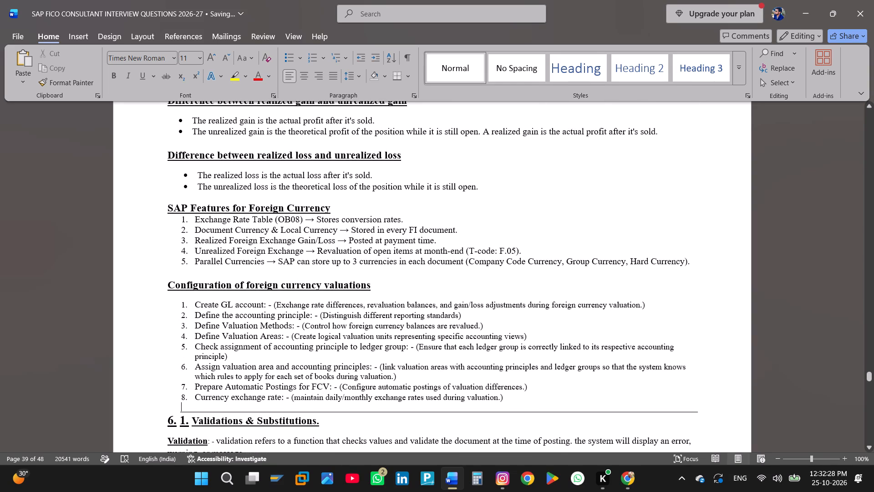
pyautogui.scroll(-1, 243, 252)
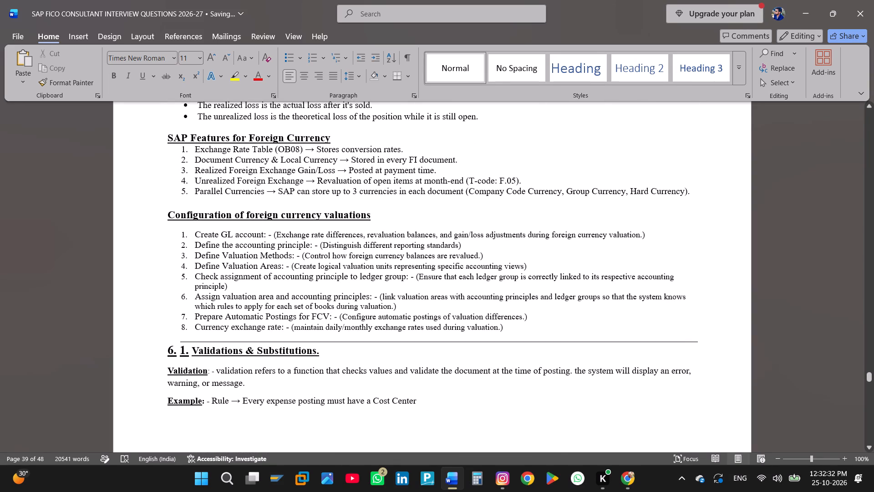
pyautogui.scroll(-1, 234, 307)
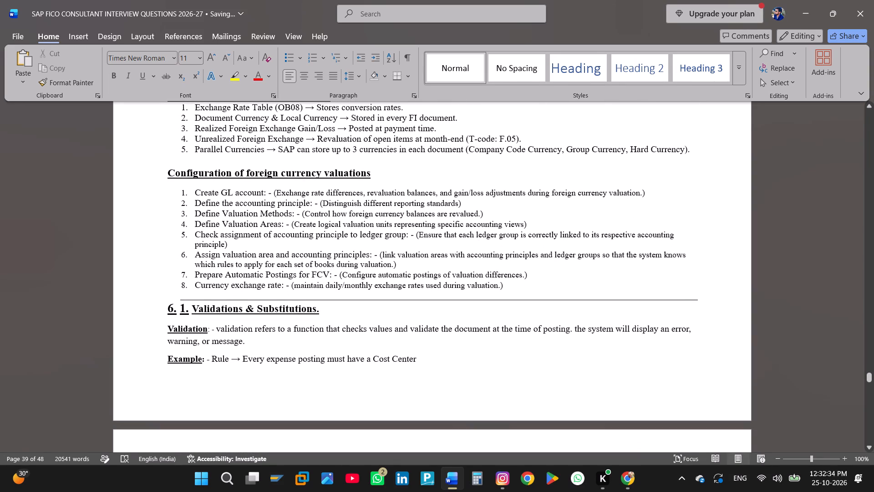
pyautogui.scroll(-1, 234, 307)
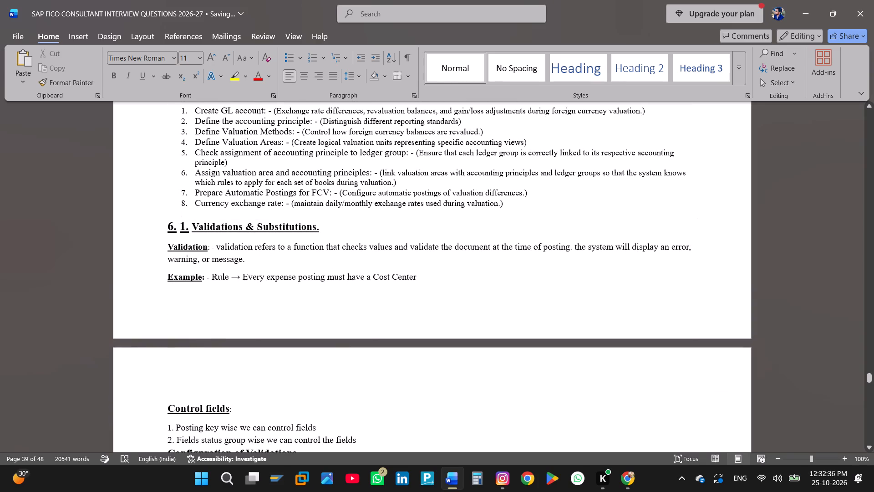
# Insert an unnumbered blank line between the "Message" item of the three main validation steps and the divider below it.
pyautogui.scroll(-3, 315, 232)
pyautogui.scroll(-1, 202, 313)
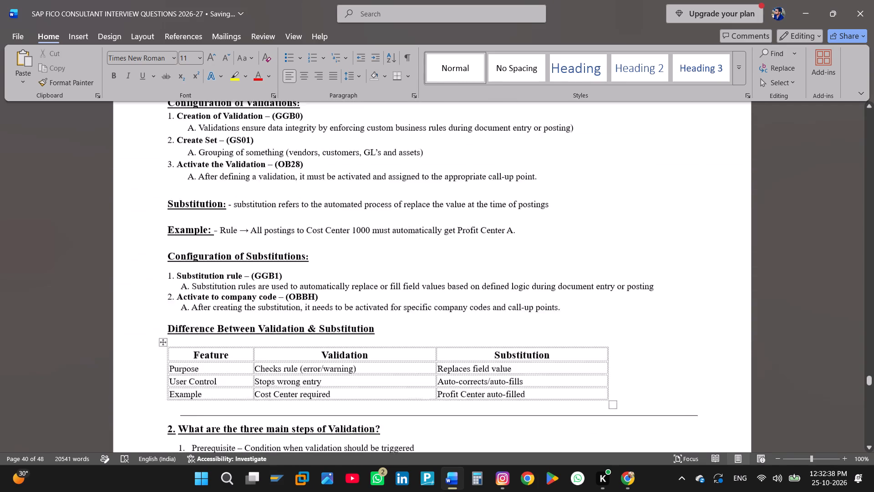
pyautogui.scroll(-1, 202, 313)
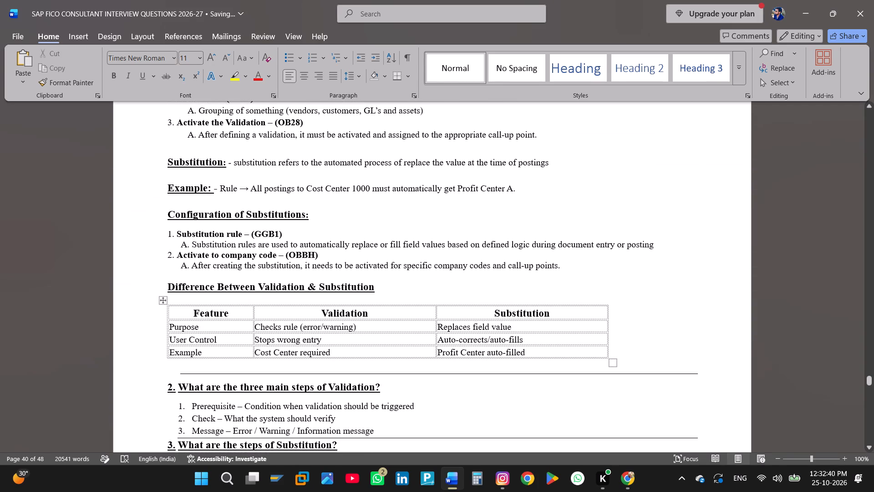
pyautogui.scroll(-1, 325, 374)
pyautogui.scroll(-1, 273, 356)
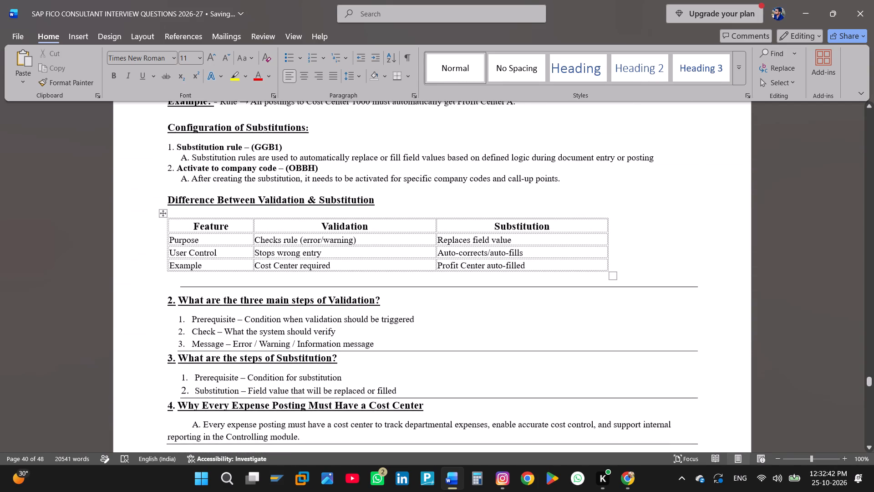
pyautogui.click(376, 345)
pyautogui.press('Return')
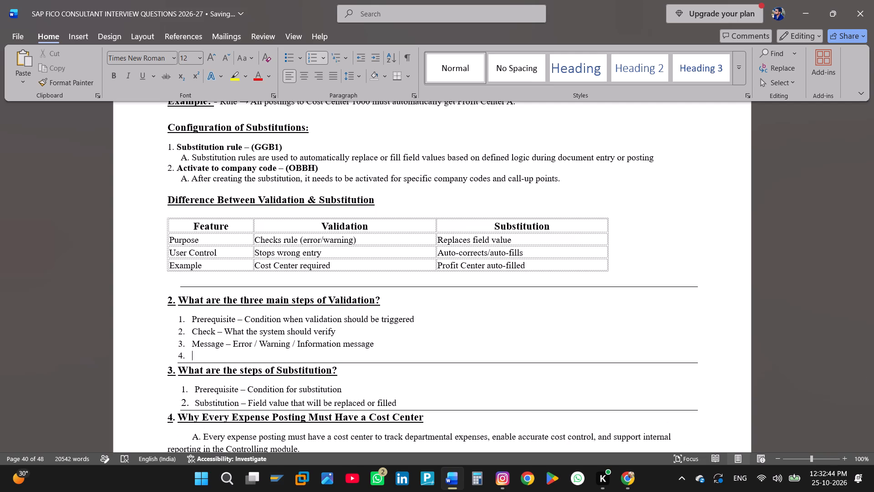
pyautogui.press('BackSpace')
pyautogui.press('BackSpace')
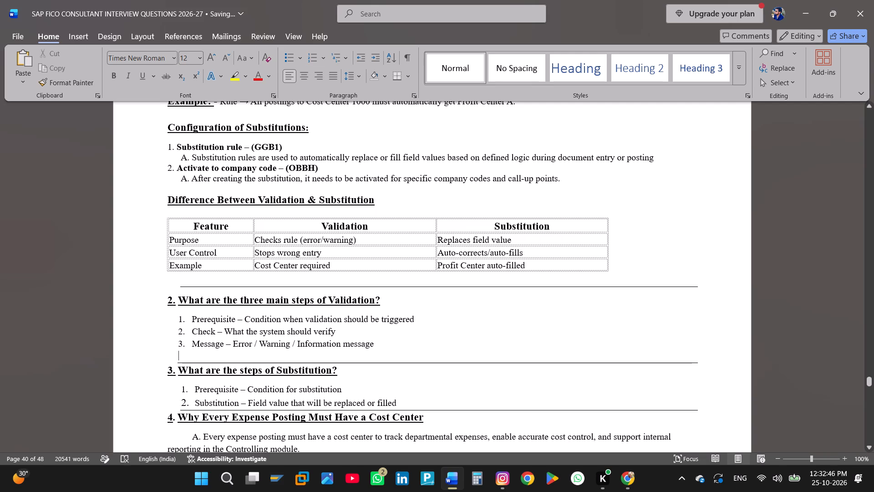
# Insert an unnumbered blank line between the last item of the substitution steps list and the divider below it.
pyautogui.scroll(-1, 464, 334)
pyautogui.click(422, 336)
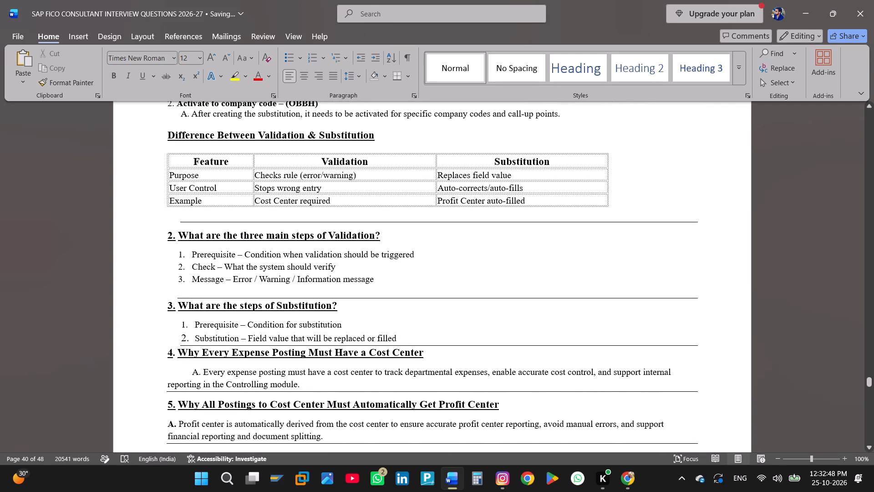
pyautogui.press('Return')
pyautogui.press('BackSpace')
pyautogui.press('BackSpace')
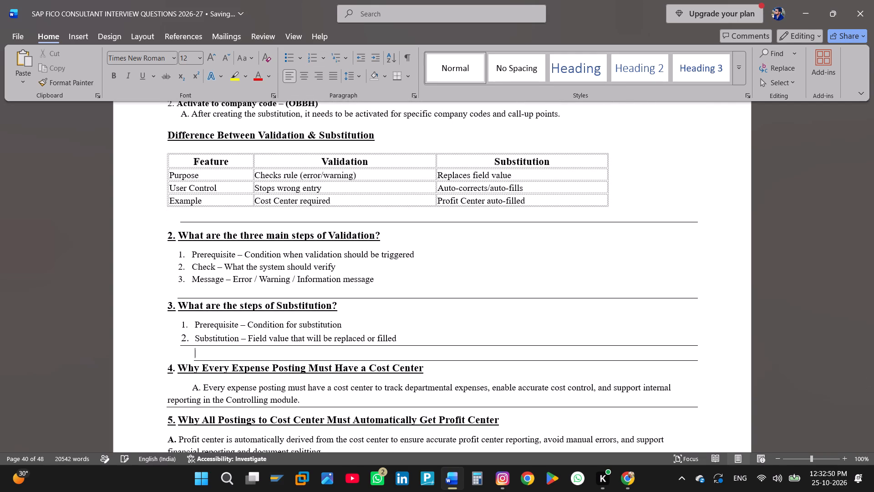
# Insert a blank line above the divider after each of the answers on expense postings needing a cost center and automatic profit center assignment.
pyautogui.click(310, 398)
pyautogui.press('Return')
pyautogui.scroll(-1, 310, 398)
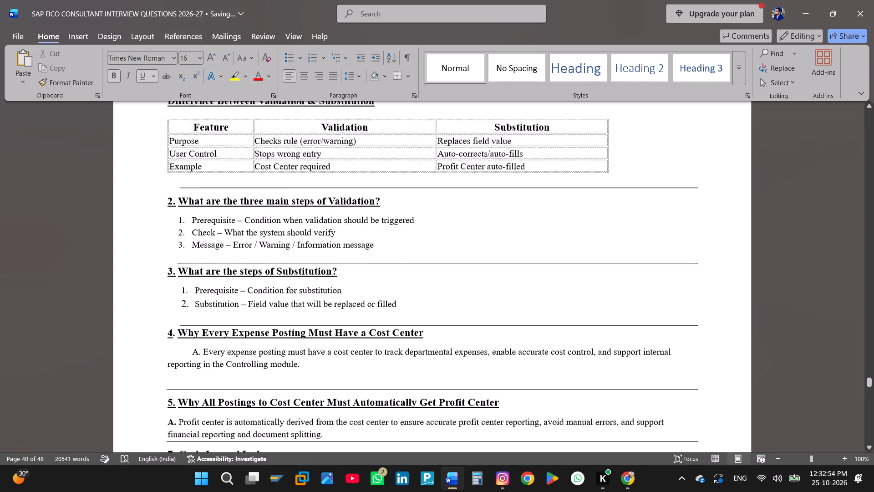
pyautogui.scroll(-1, 310, 398)
pyautogui.click(324, 337)
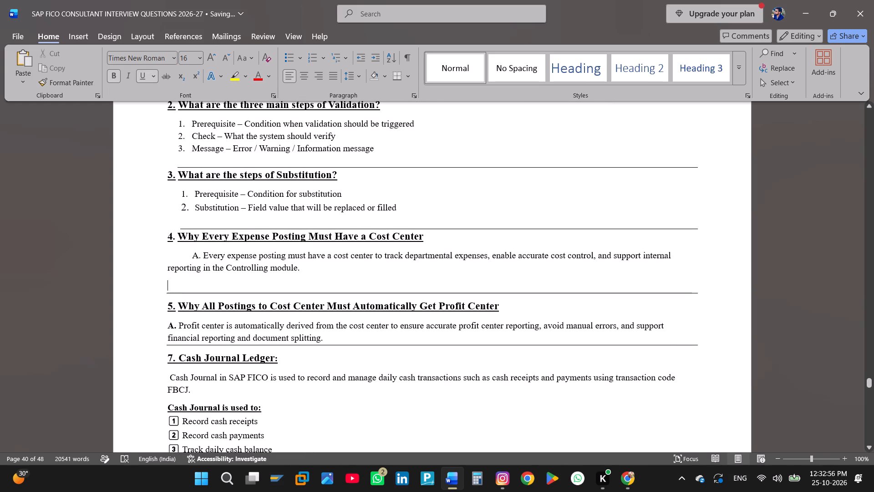
pyautogui.press('Return')
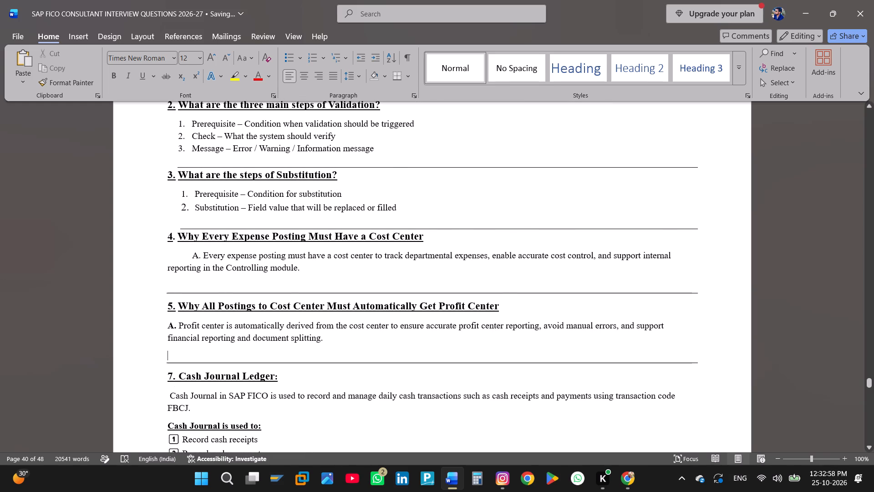
# Examine the spacing and dividers of the Cash Journal Ledger topic, including its configuration list and posting entry tables.
pyautogui.scroll(-1, 274, 361)
pyautogui.scroll(-2, 299, 291)
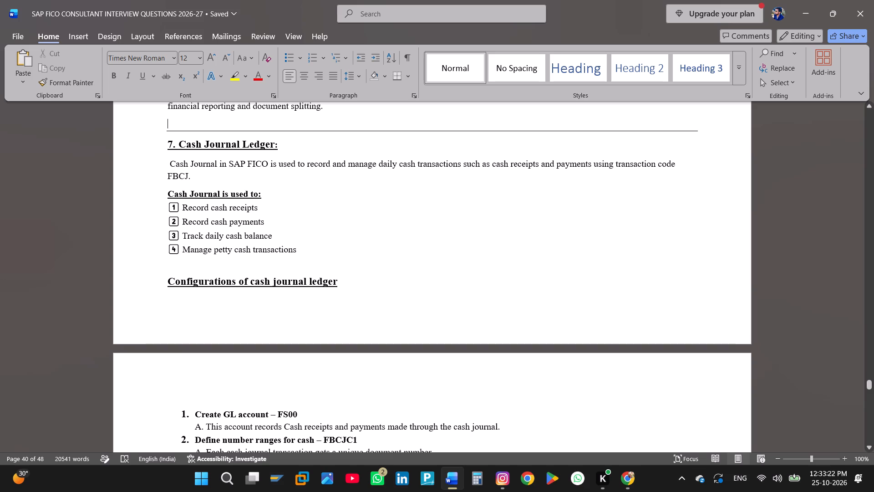
pyautogui.scroll(-4, 258, 380)
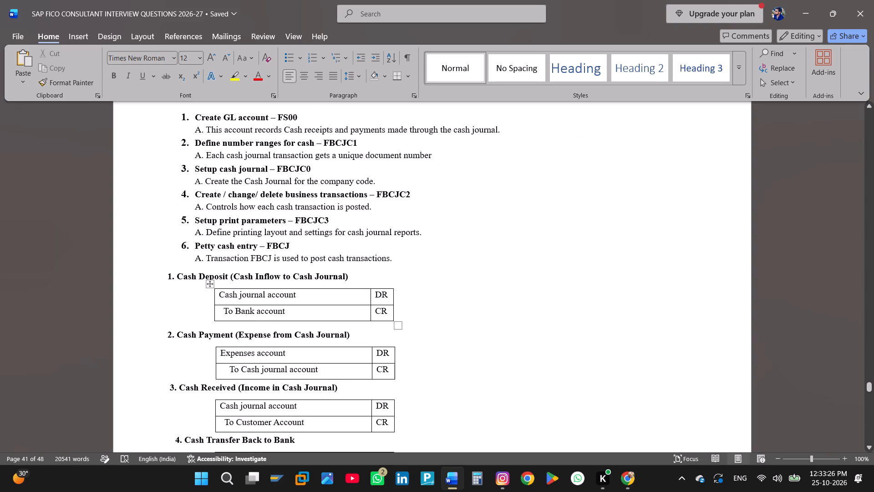
pyautogui.scroll(-1, 260, 320)
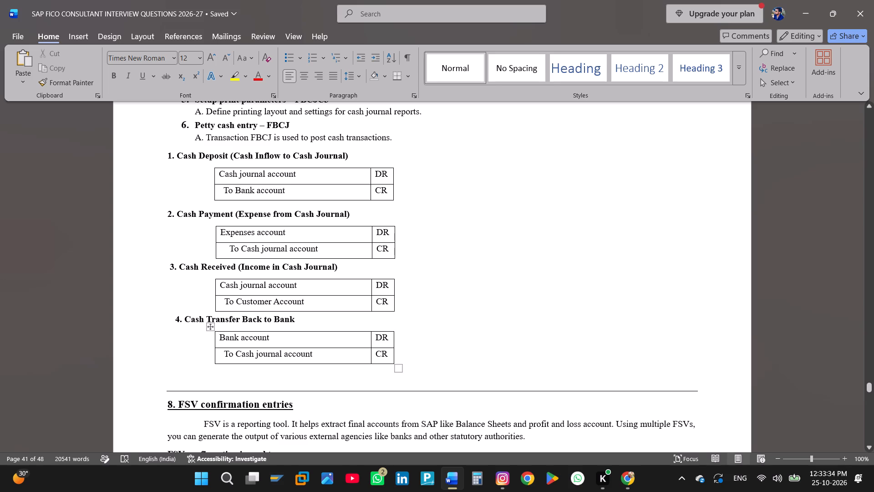
pyautogui.scroll(-2, 271, 371)
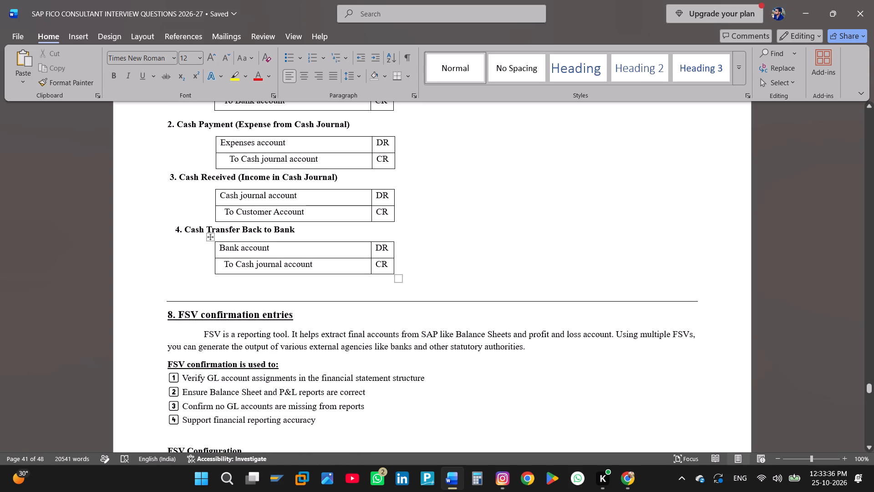
# Insert a blank line between the "Run financial statement version" answer of the FSV Configuration and the divider below it.
pyautogui.scroll(-1, 330, 347)
pyautogui.scroll(-1, 291, 319)
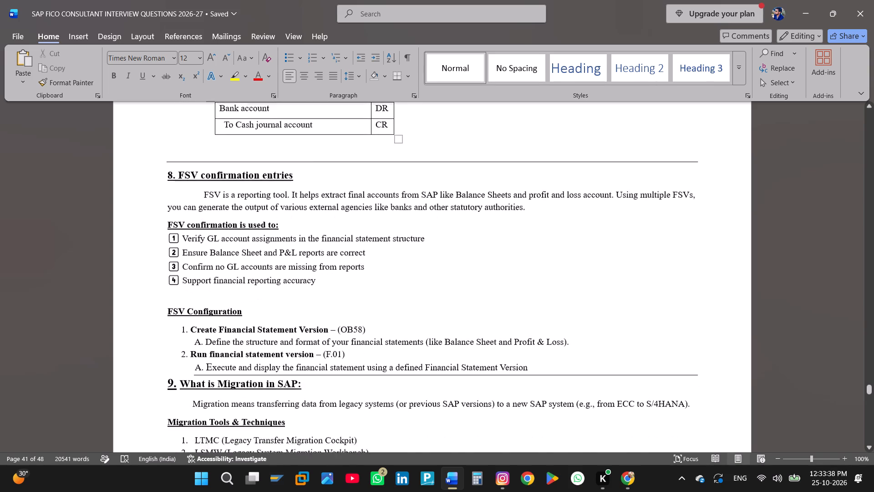
pyautogui.scroll(-1, 291, 319)
pyautogui.click(539, 325)
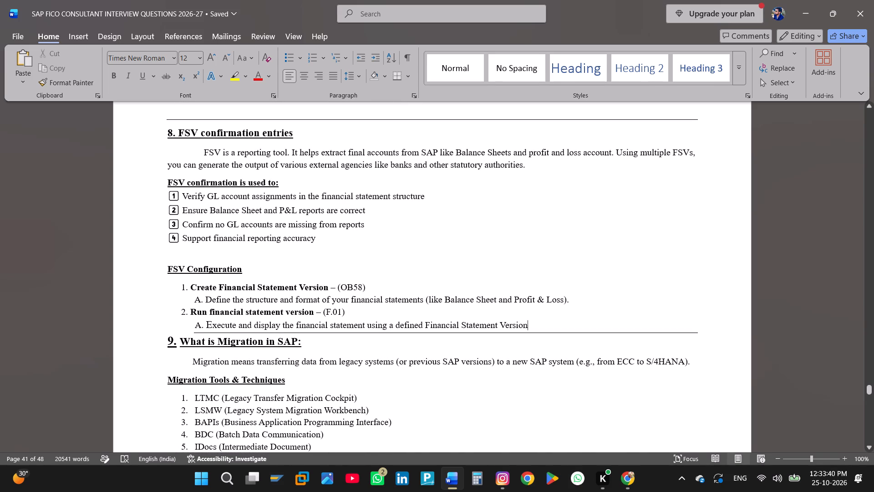
pyautogui.press('Return')
# Insert an unnumbered blank line between the "Migrate Data" item of the LTMC Configuration list and the divider below it.
pyautogui.scroll(-1, 299, 344)
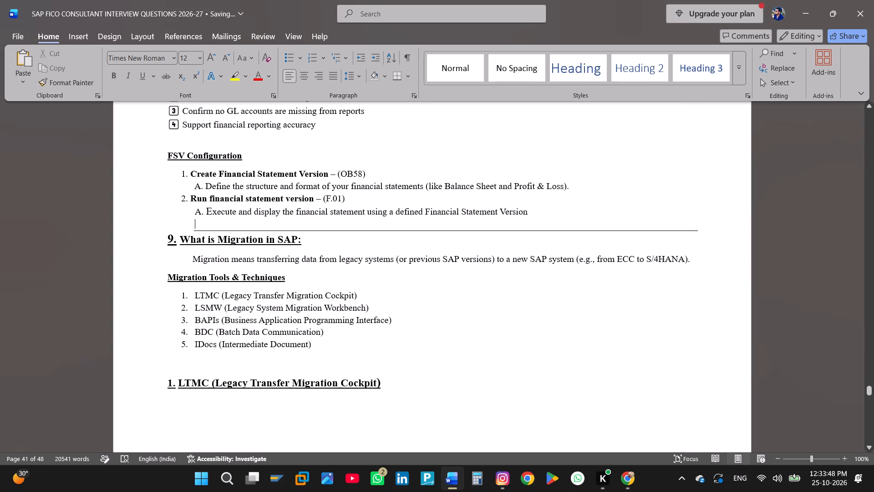
pyautogui.scroll(-1, 320, 331)
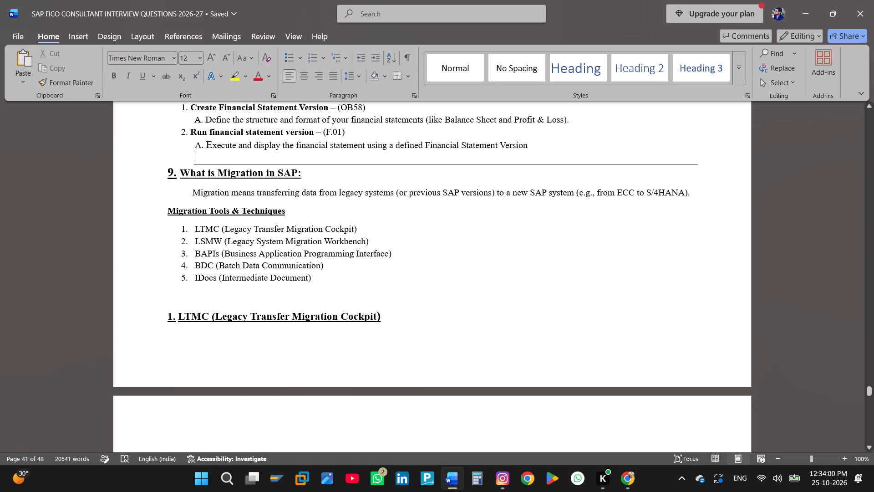
pyautogui.scroll(-1, 341, 307)
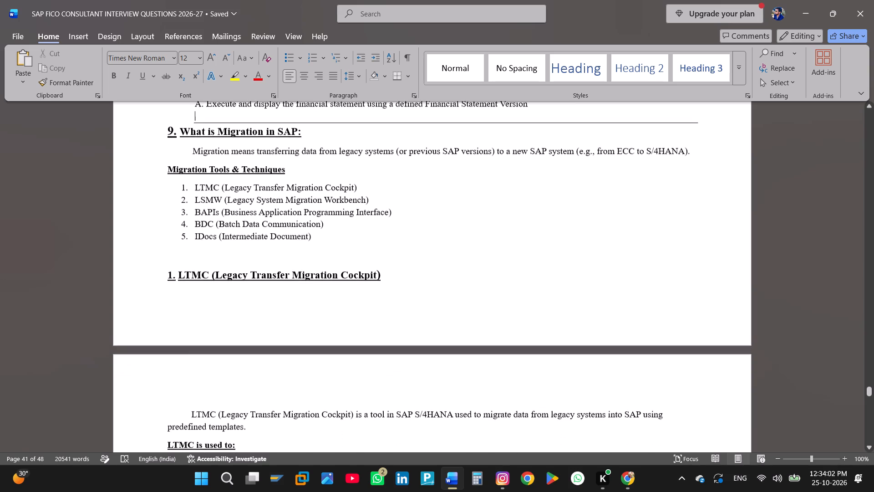
pyautogui.scroll(-2, 341, 307)
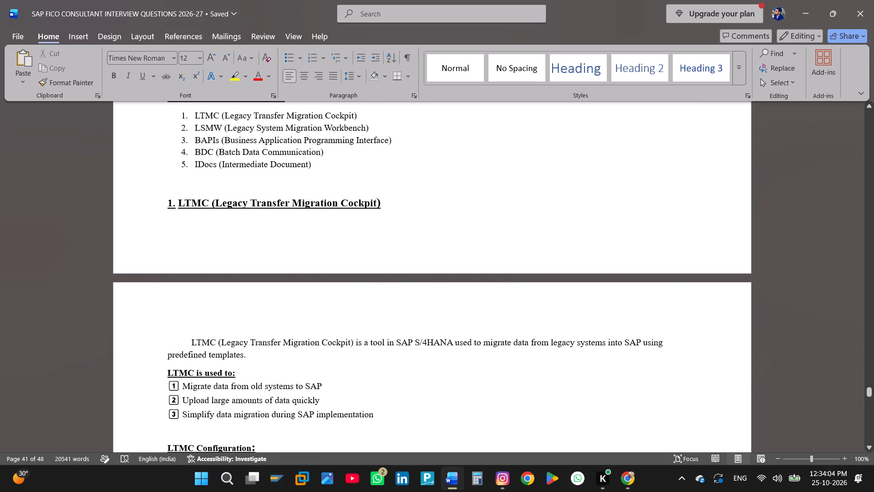
pyautogui.scroll(1, 268, 198)
pyautogui.scroll(-2, 300, 220)
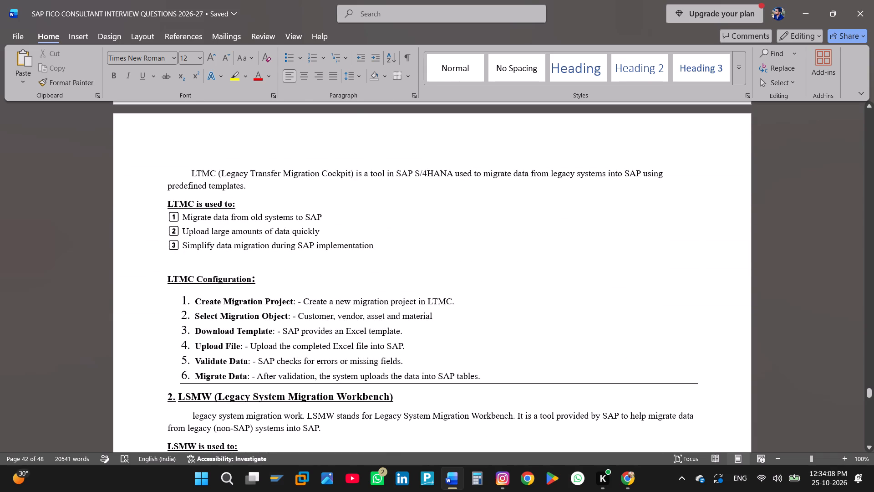
pyautogui.click(481, 376)
pyautogui.press('Return')
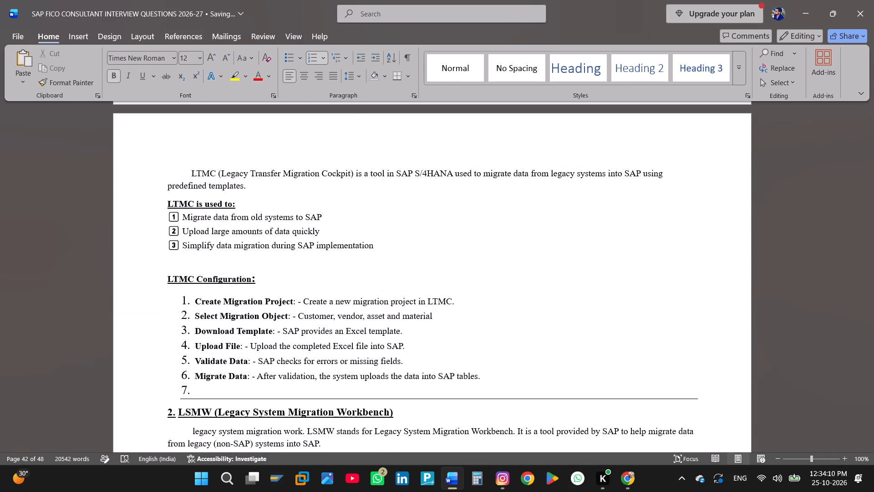
pyautogui.press('BackSpace')
pyautogui.press('BackSpace')
# Insert a blank line between the "Run Batch Input Session" item of the LSMW Configurations list and the divider below it.
pyautogui.scroll(-1, 436, 380)
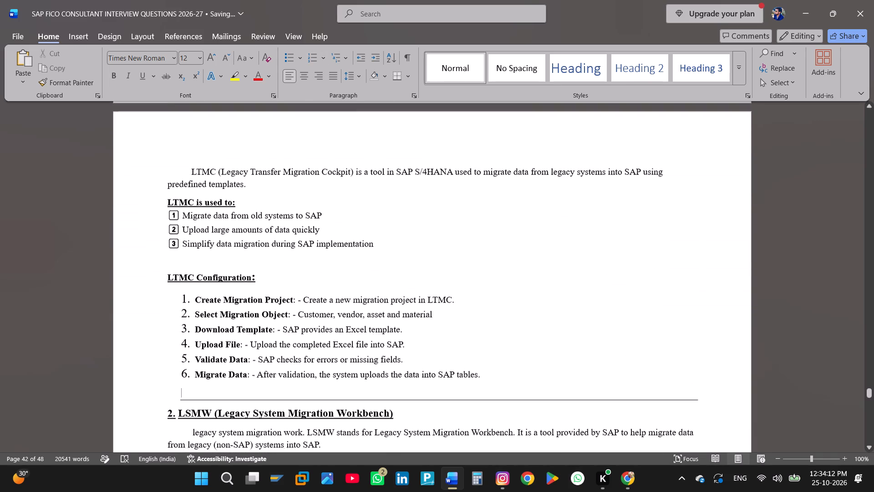
pyautogui.scroll(-1, 436, 380)
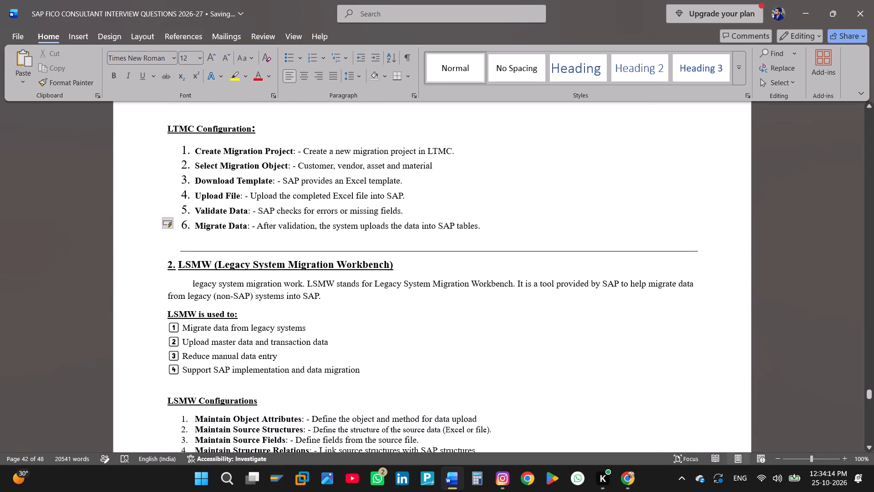
pyautogui.scroll(-1, 321, 277)
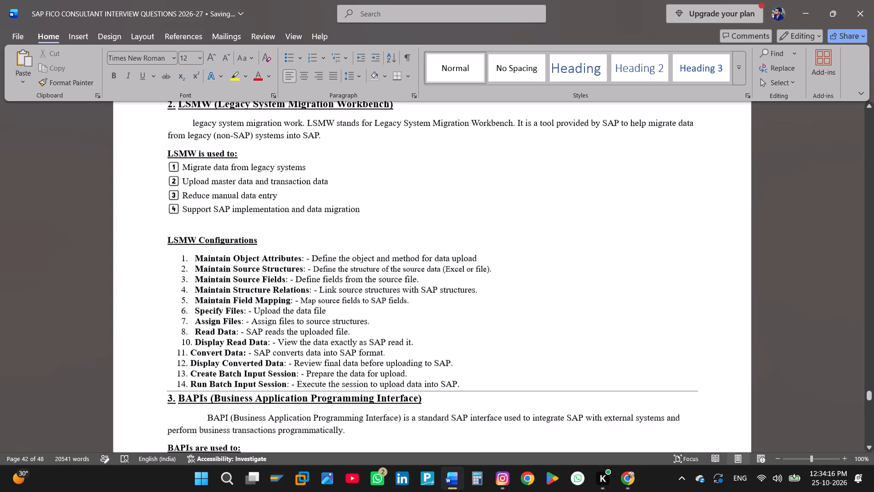
pyautogui.scroll(-2, 321, 277)
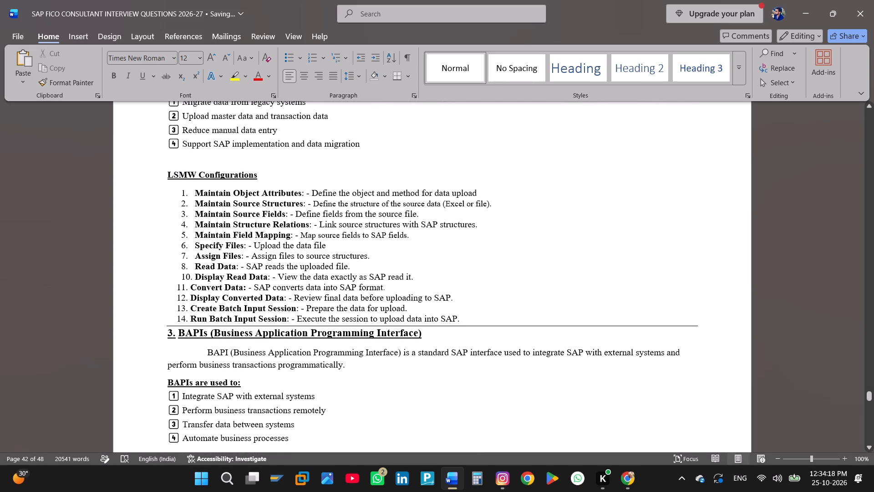
pyautogui.click(467, 321)
pyautogui.press('Return')
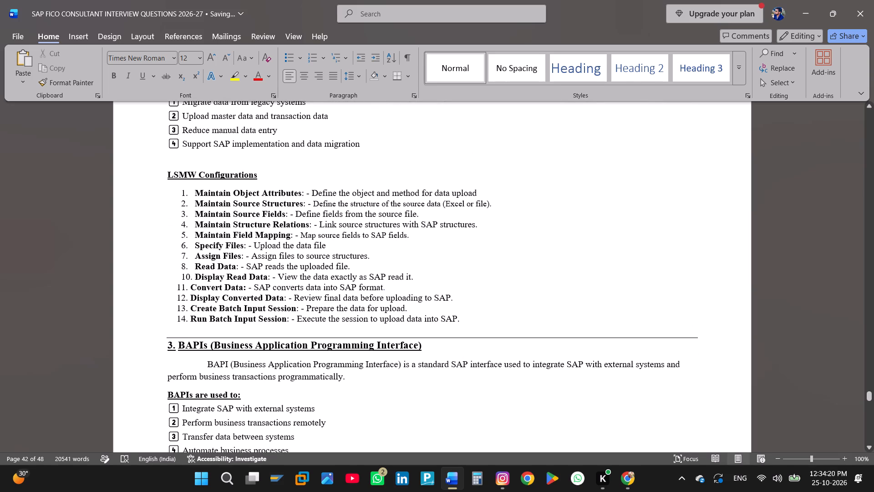
# Insert an unbulleted blank line between the "Saves time and effort" item of Advantages of BDC and the divider below it.
pyautogui.scroll(-5, 360, 380)
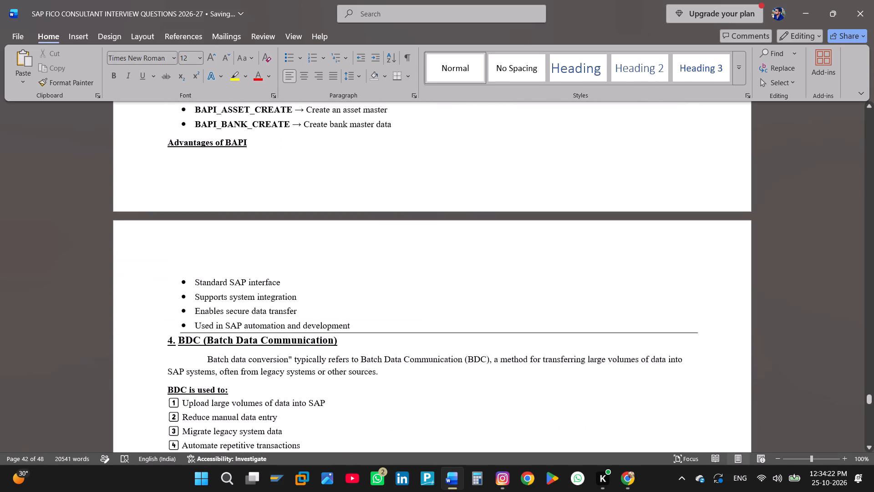
pyautogui.scroll(-2, 360, 380)
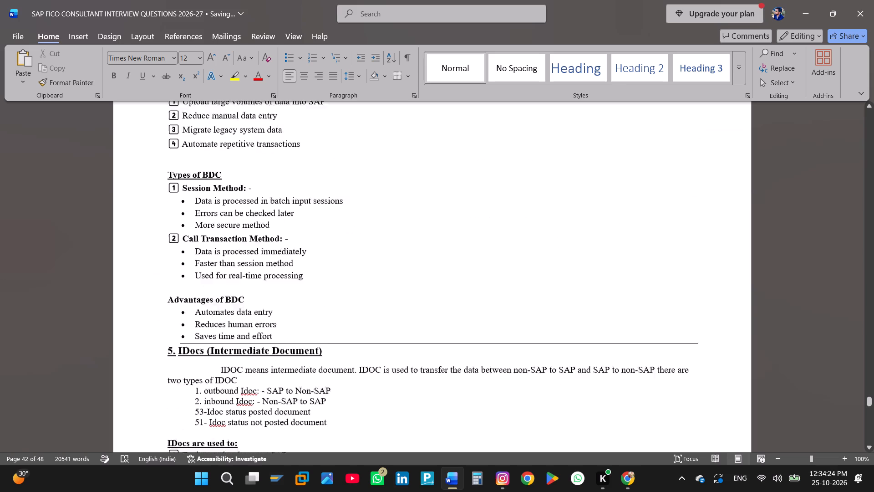
pyautogui.scroll(-1, 341, 386)
pyautogui.click(281, 283)
pyautogui.press('Return')
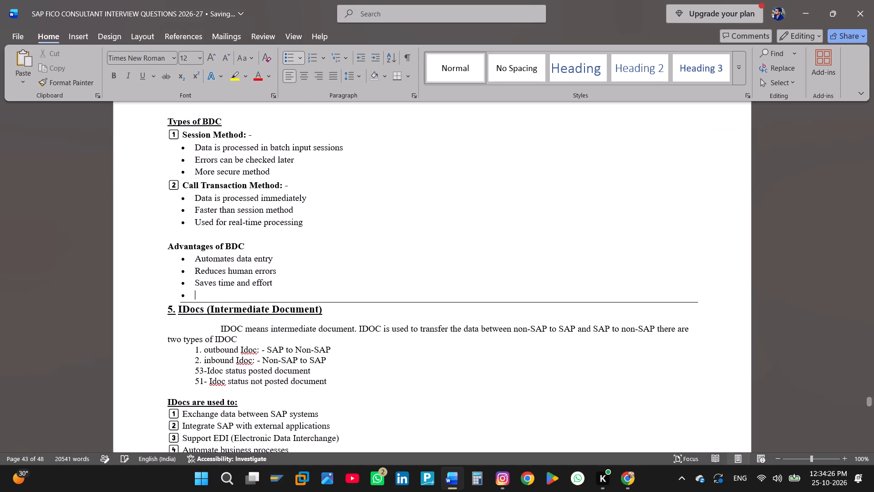
pyautogui.press('BackSpace')
pyautogui.press('BackSpace')
# Insert a blank line between the "Do you reprocess?" answer of the IDocs topic and the divider below it.
pyautogui.scroll(-1, 358, 303)
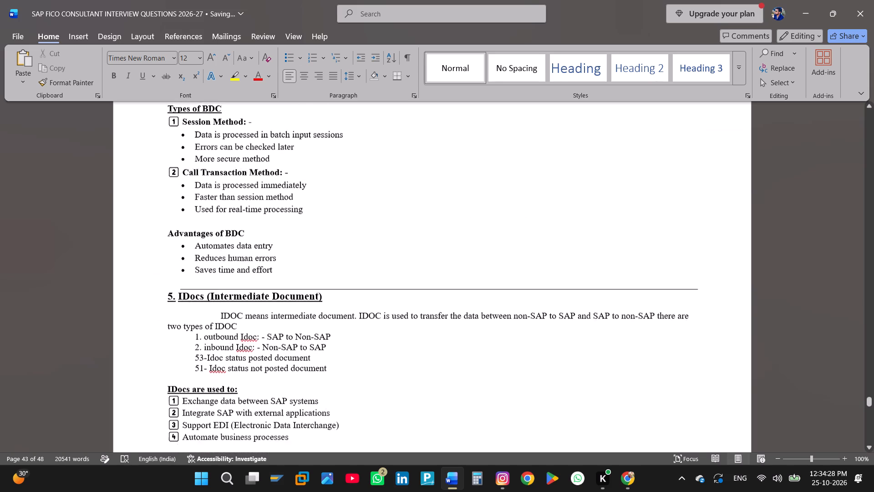
pyautogui.scroll(-2, 358, 303)
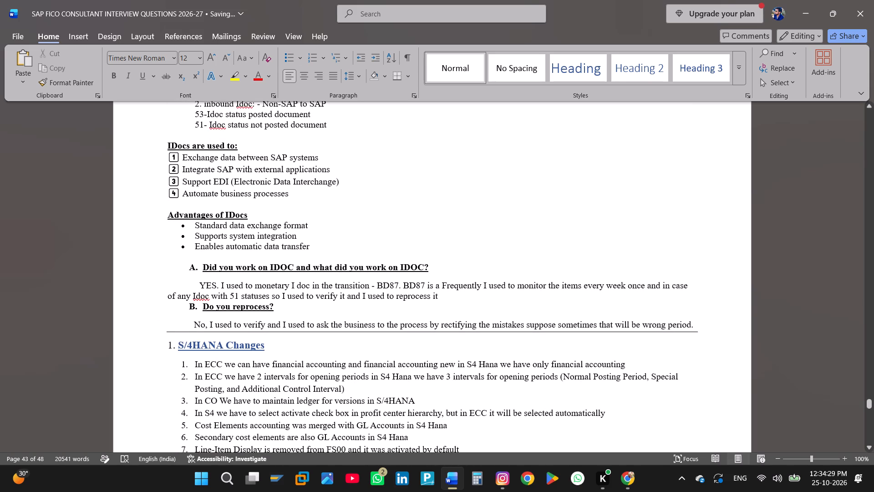
pyautogui.click(694, 324)
pyautogui.press('Return')
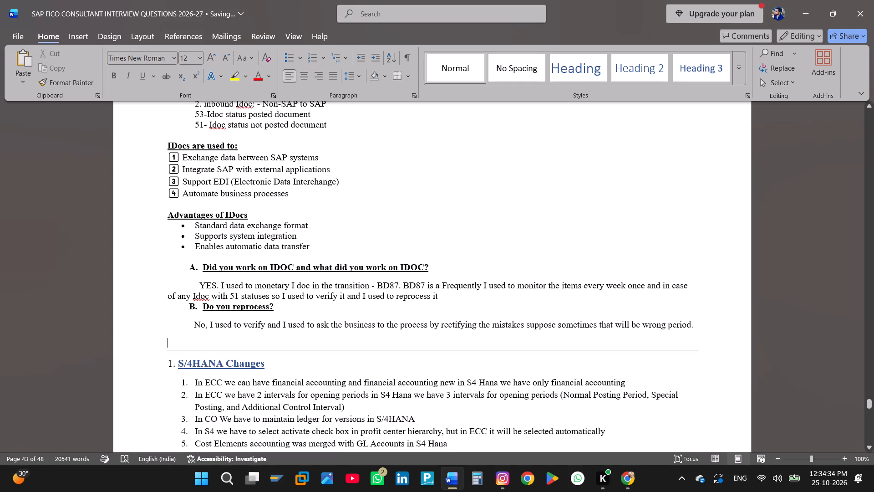
# Insert an unnumbered blank line between the technical clearing account item of the S/4HANA Changes list and the divider below it.
pyautogui.scroll(-1, 244, 370)
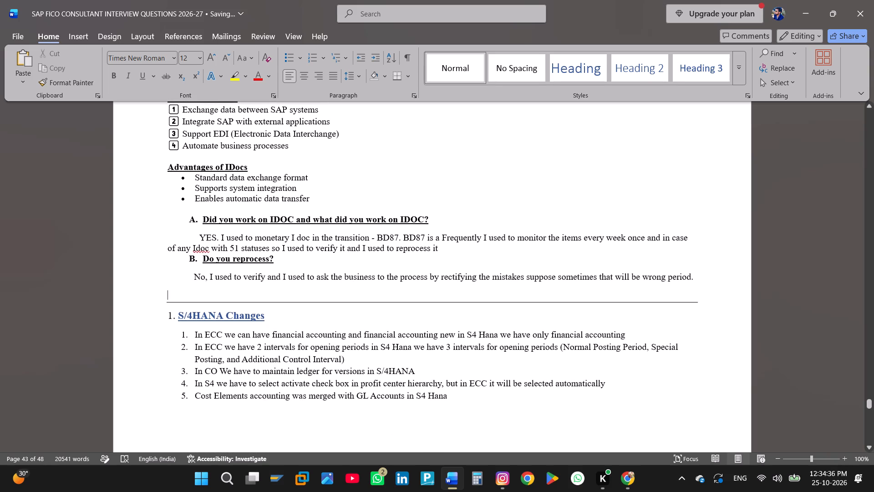
pyautogui.scroll(-3, 244, 370)
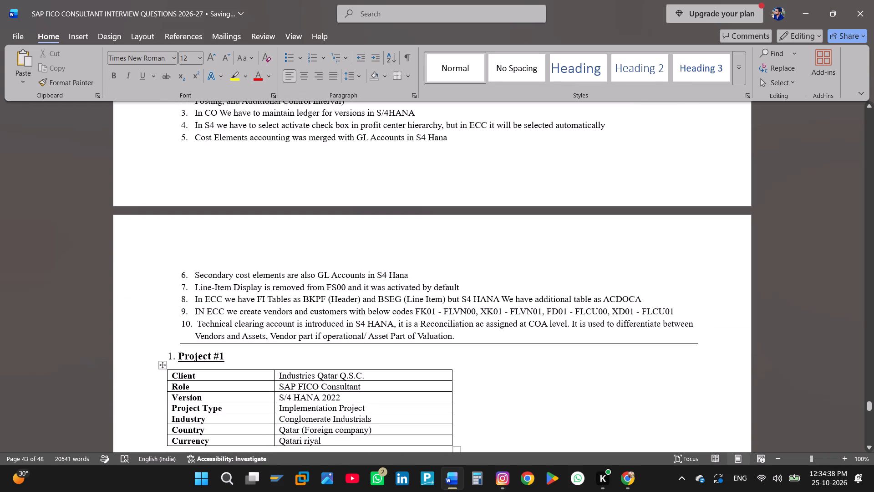
pyautogui.click(466, 334)
pyautogui.press('Return')
pyautogui.press('BackSpace')
pyautogui.press('BackSpace')
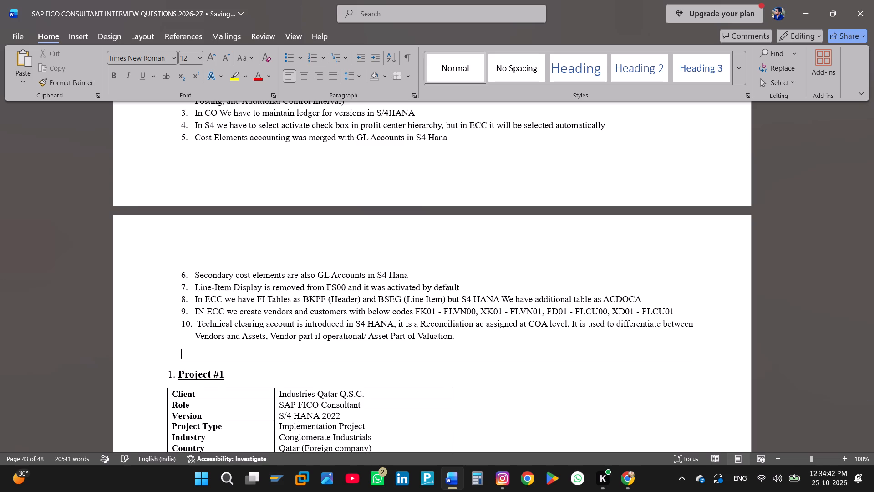
# Insert a blank line between the last Roles & Responsibilities item of Project #1 and the divider below it.
pyautogui.scroll(-2, 303, 368)
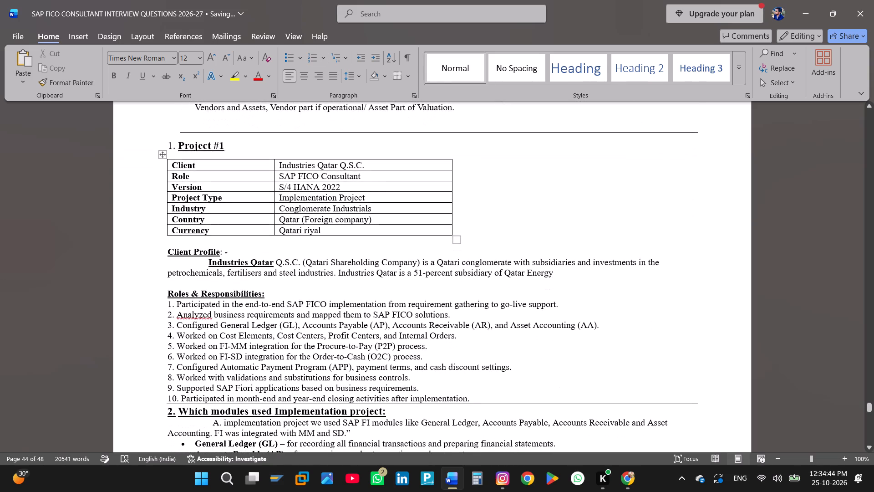
pyautogui.scroll(-1, 464, 405)
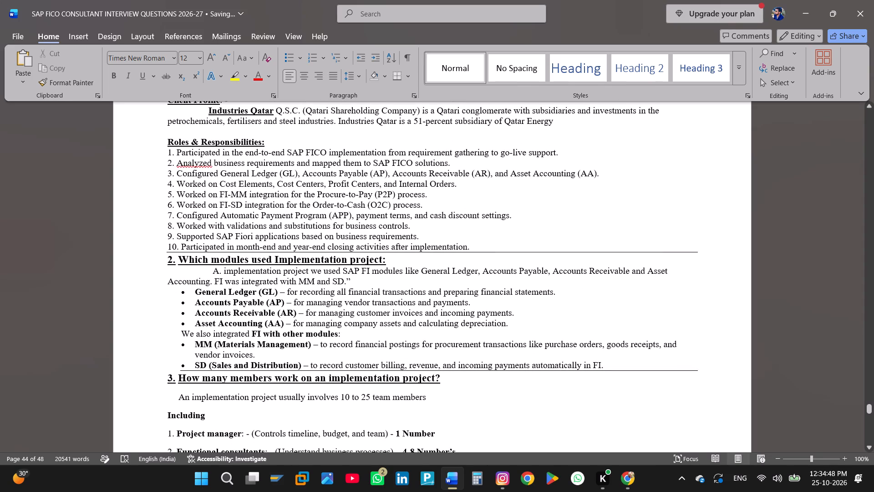
pyautogui.click(472, 246)
pyautogui.press('Return')
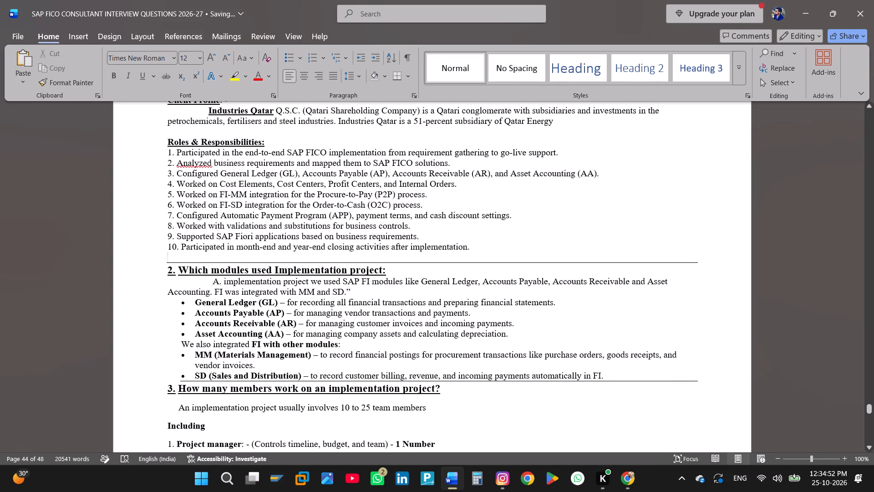
# Insert an unbulleted blank line between the "SD (Sales and Distribution)" item of the implementation modules answer and the divider below it.
pyautogui.click(615, 374)
pyautogui.press('Return')
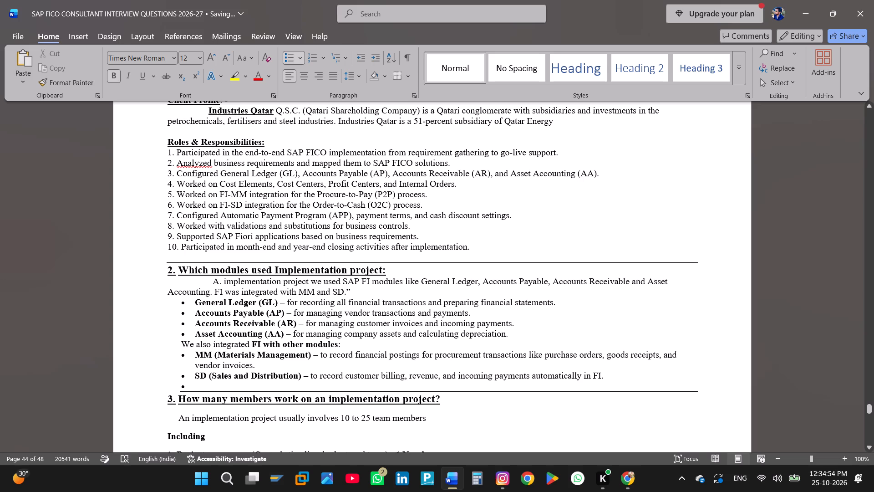
pyautogui.press('BackSpace')
pyautogui.press('Return')
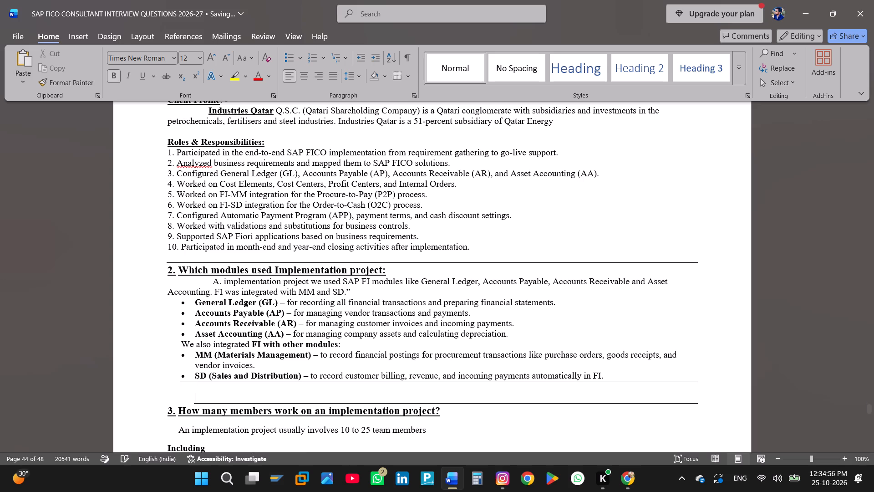
pyautogui.press('BackSpace')
pyautogui.press('BackSpace')
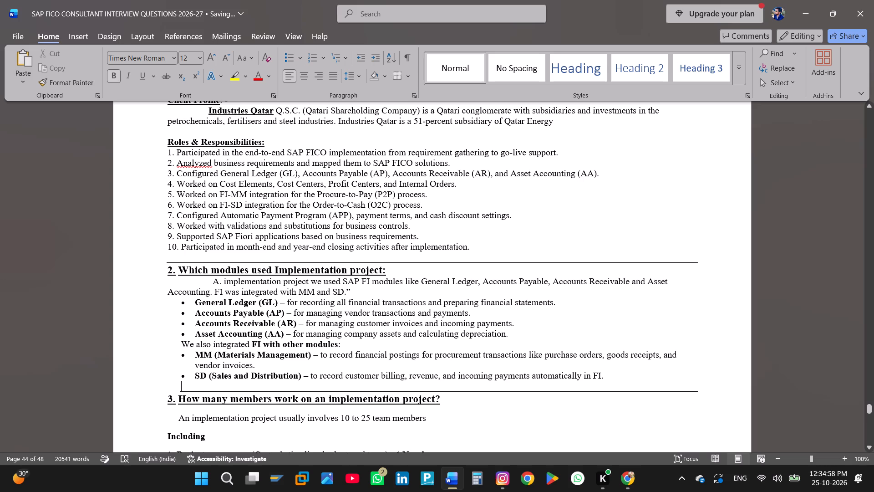
# Insert a blank line between the answer and the divider below it for each of questions 3, 4 and 5 of Project #1.
pyautogui.scroll(-1, 380, 386)
pyautogui.click(441, 405)
pyautogui.press('Return')
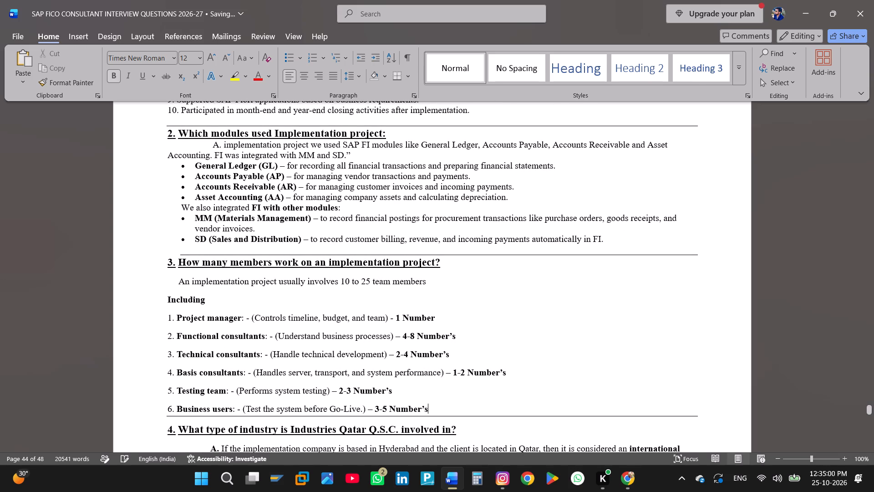
pyautogui.scroll(-2, 331, 361)
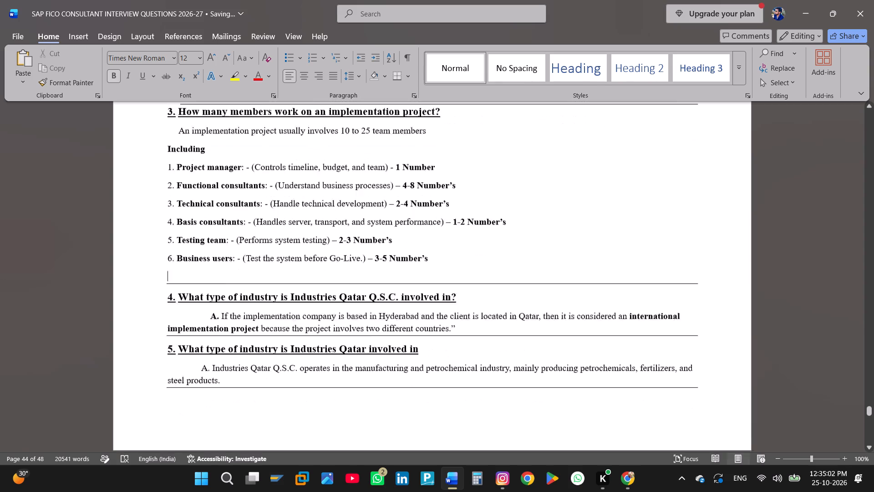
pyautogui.scroll(-1, 331, 361)
pyautogui.click(461, 280)
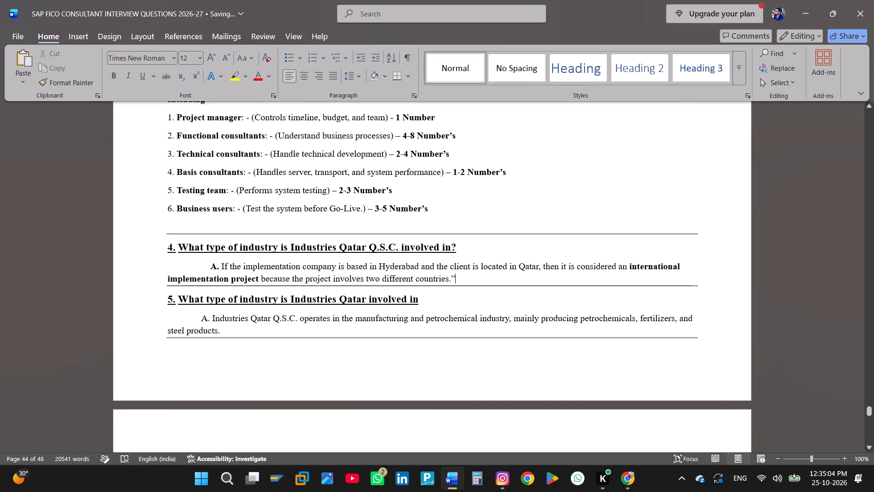
pyautogui.press('Return')
pyautogui.scroll(-1, 327, 303)
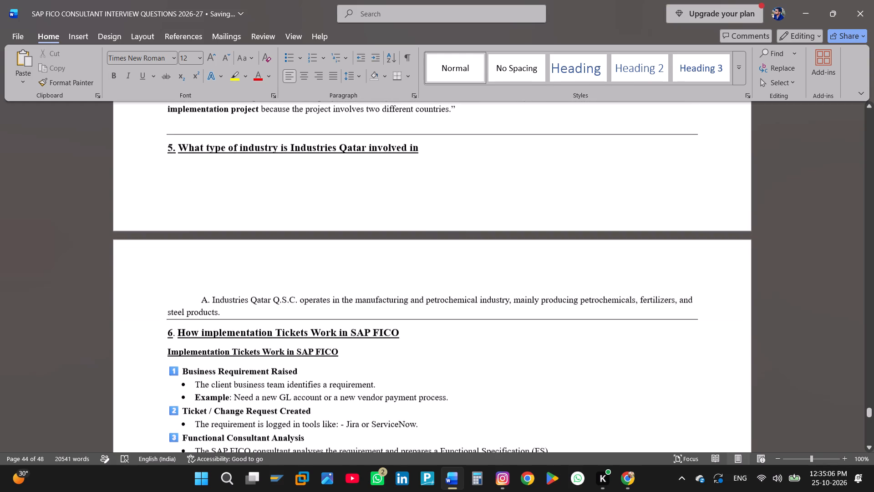
pyautogui.click(231, 312)
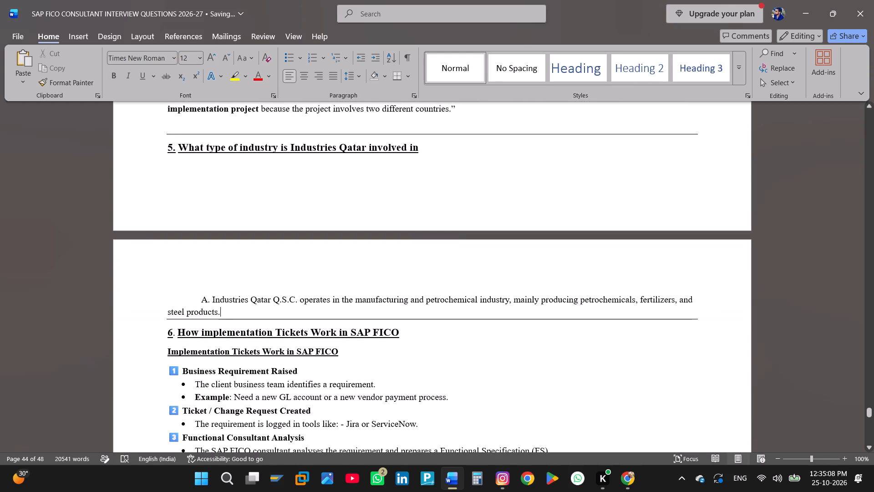
pyautogui.press('Return')
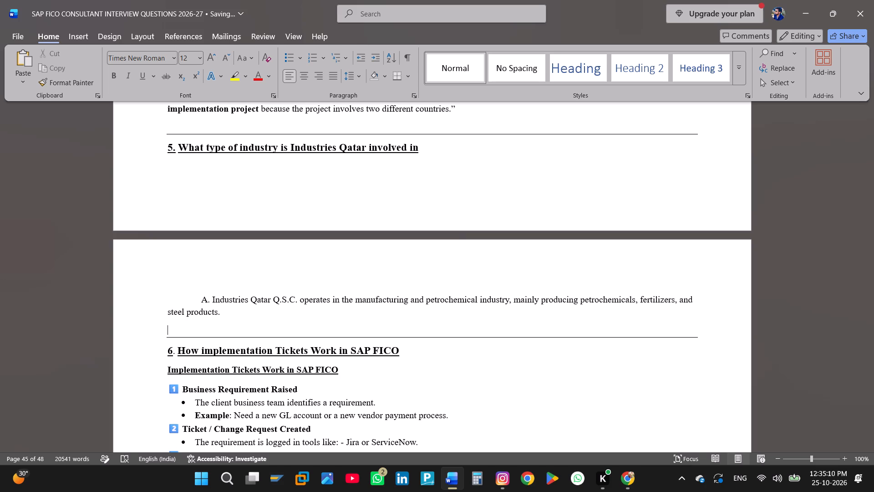
# Insert an unbulleted blank line between the "Go-Live / User Usage" bullet of the implementation tickets answer and the divider below it.
pyautogui.scroll(-1, 298, 347)
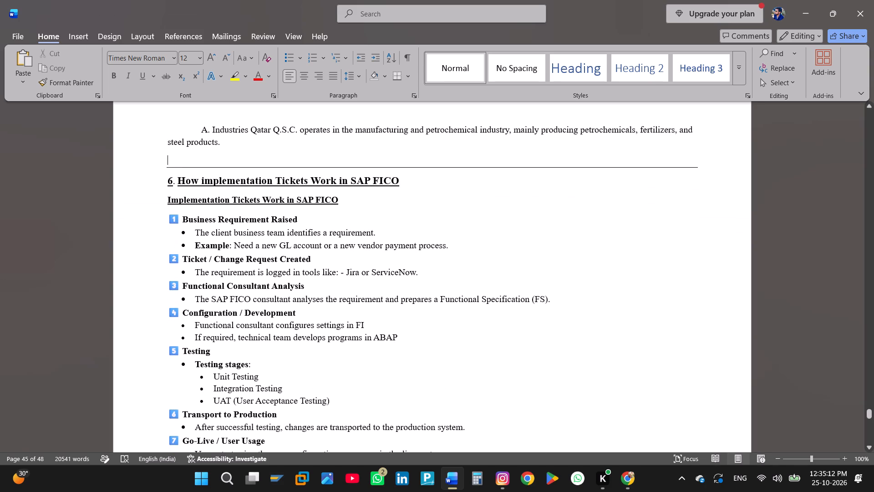
pyautogui.scroll(-1, 235, 370)
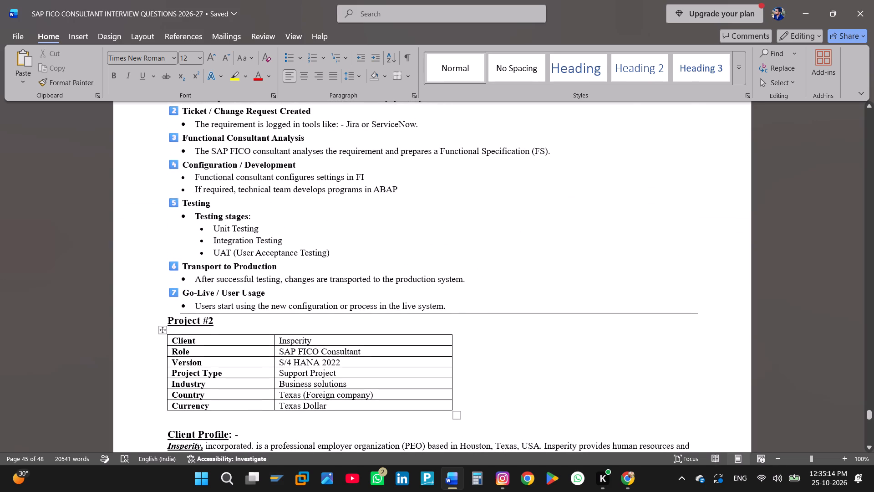
pyautogui.click(447, 304)
pyautogui.press('Return')
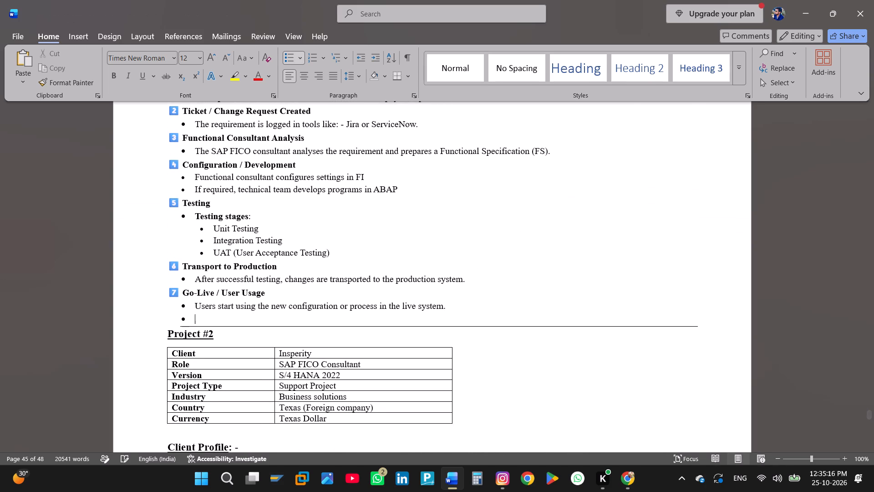
pyautogui.press('BackSpace')
pyautogui.press('BackSpace')
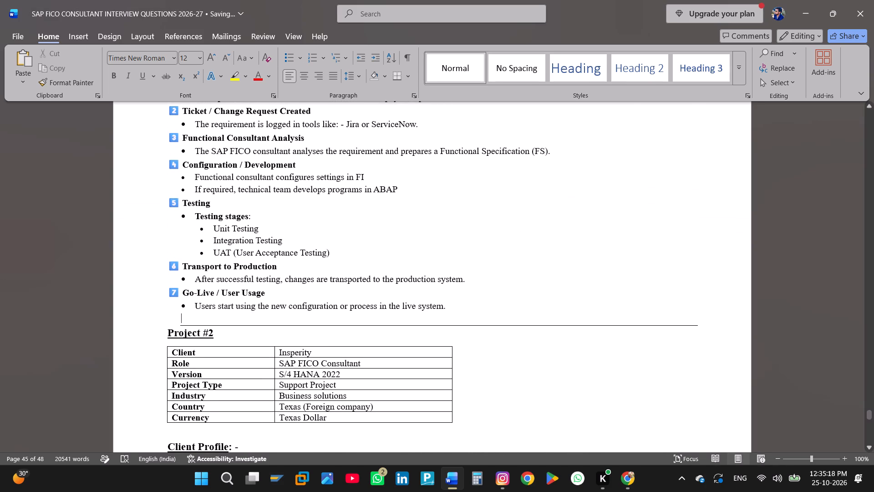
# Insert a blank line between the answer and the divider below it for questions 2 and 3 about Insperity in Project #2.
pyautogui.scroll(1, 416, 241)
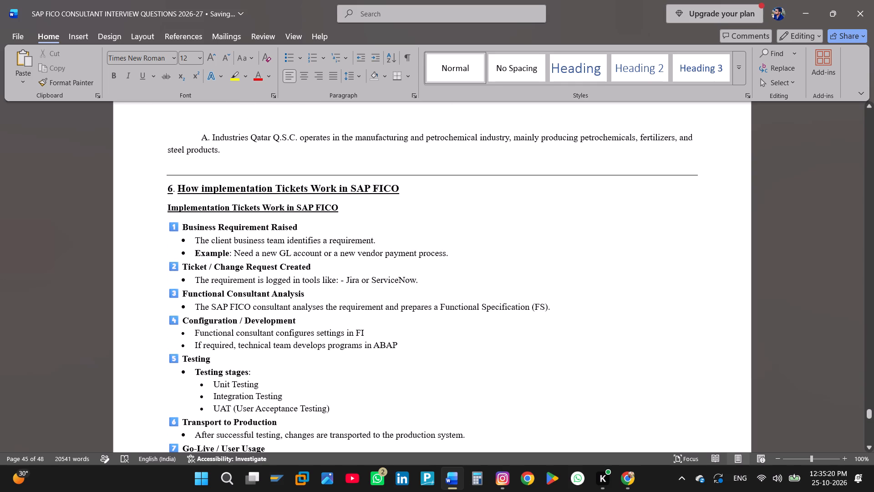
pyautogui.scroll(-1, 294, 235)
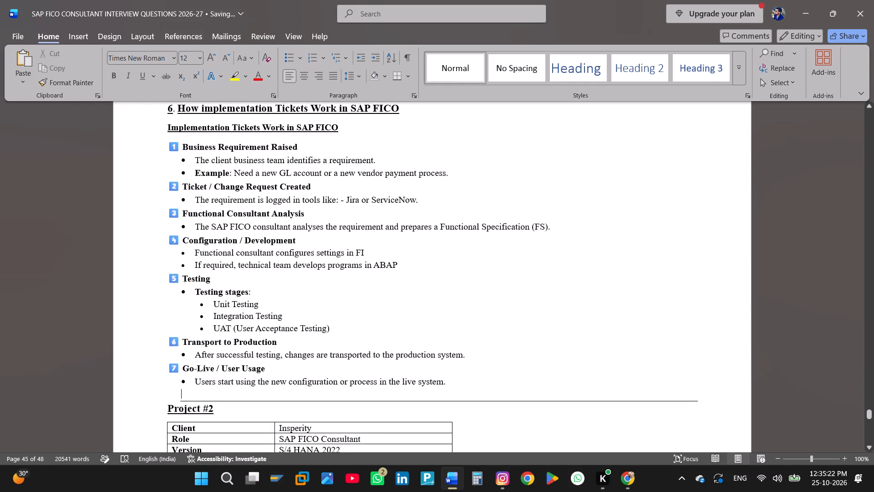
pyautogui.scroll(-2, 271, 231)
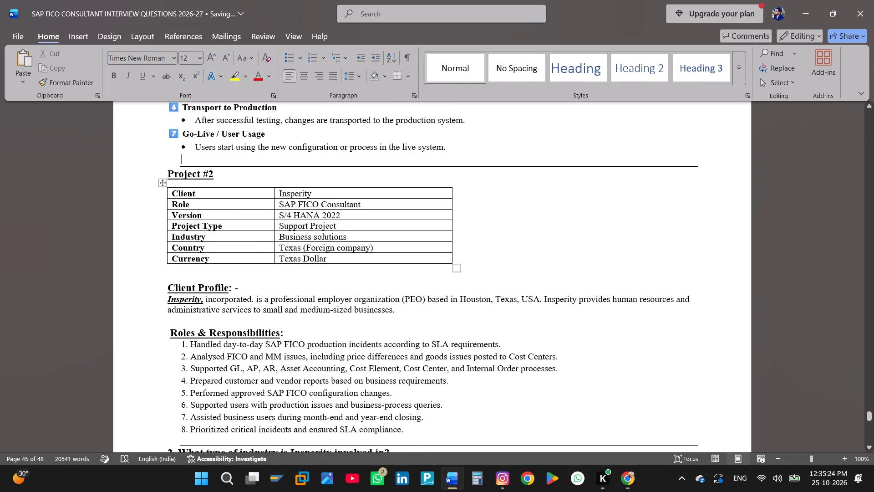
pyautogui.scroll(-1, 355, 307)
pyautogui.scroll(-1, 252, 355)
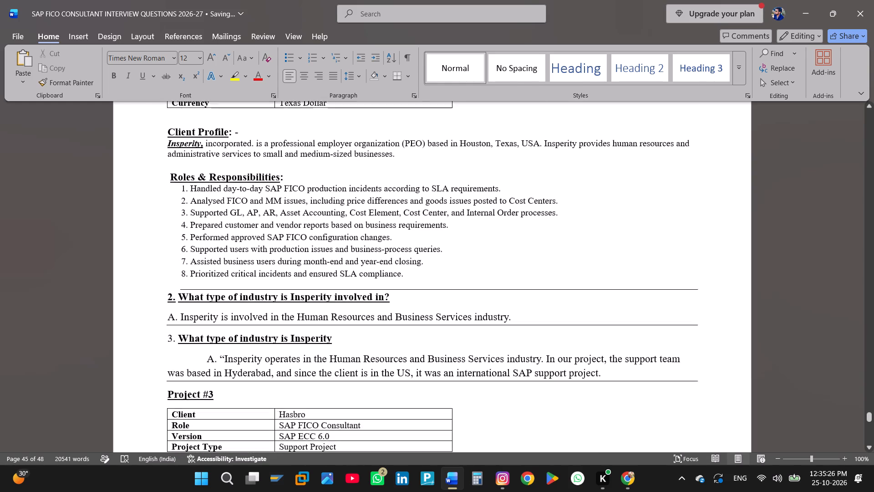
pyautogui.scroll(-1, 252, 355)
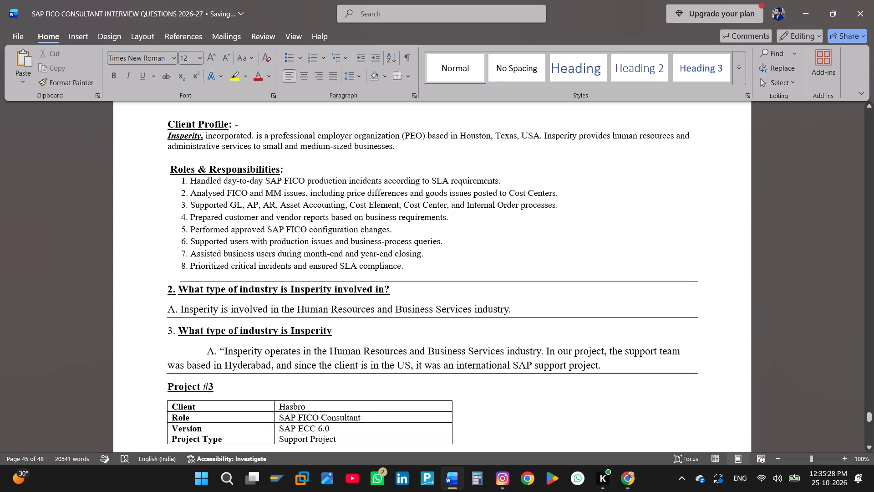
pyautogui.click(517, 307)
pyautogui.press('Return')
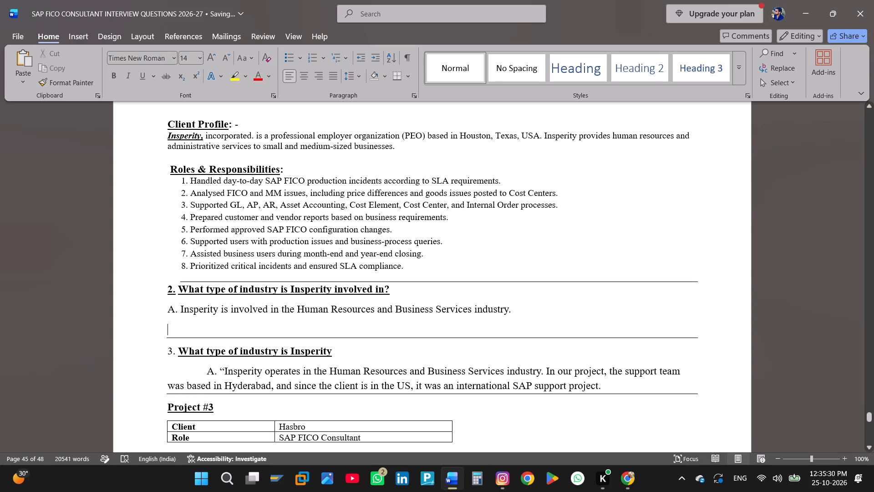
pyautogui.click(611, 386)
pyautogui.press('Return')
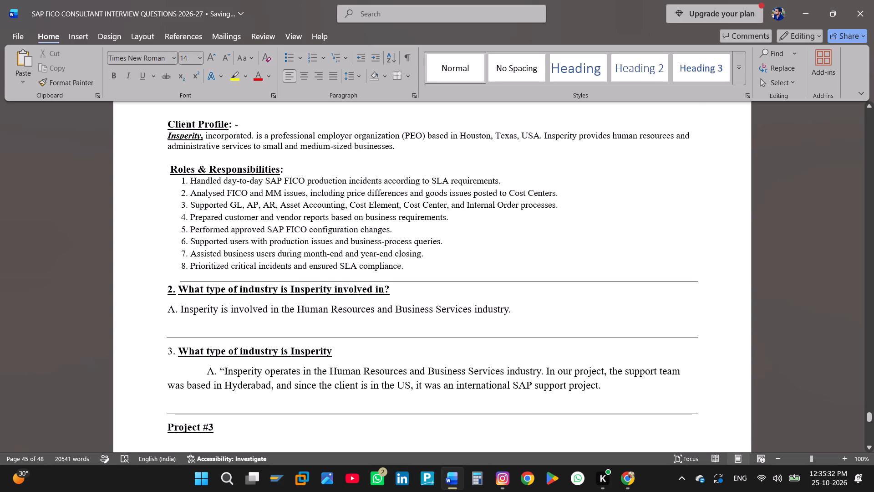
# Insert a blank line between item 11 of the Hasbro project's Roles & Responsibilities and the divider below it.
pyautogui.scroll(-1, 415, 391)
pyautogui.scroll(-2, 262, 353)
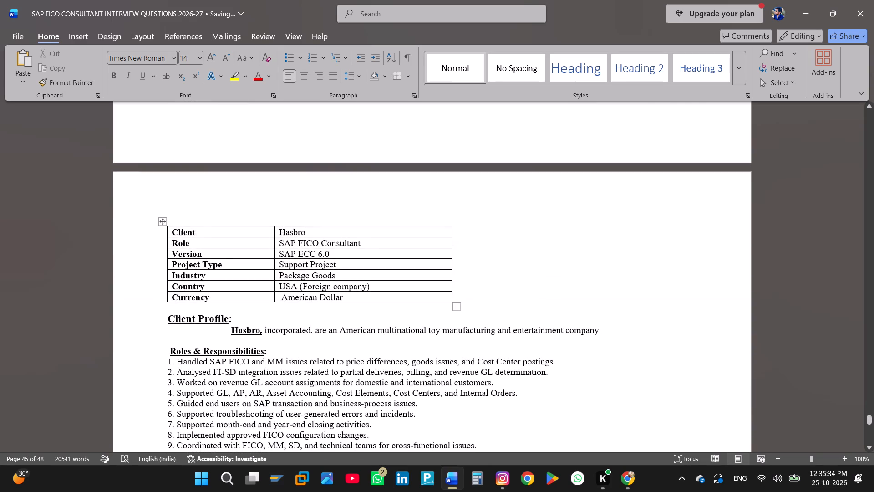
pyautogui.scroll(-2, 264, 374)
pyautogui.click(480, 292)
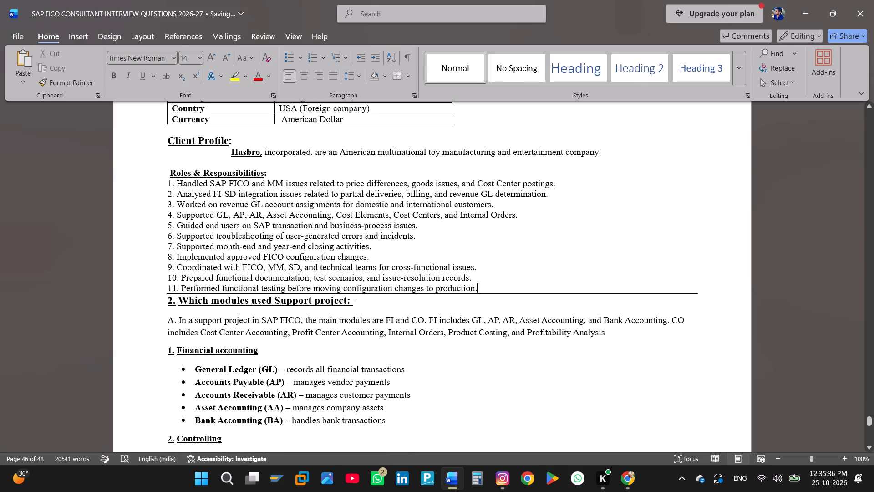
pyautogui.press('Return')
# Insert an empty bullet below "Product Costing (PC)" and a blank line below the support project team members answer, above their dividers.
pyautogui.scroll(-1, 412, 372)
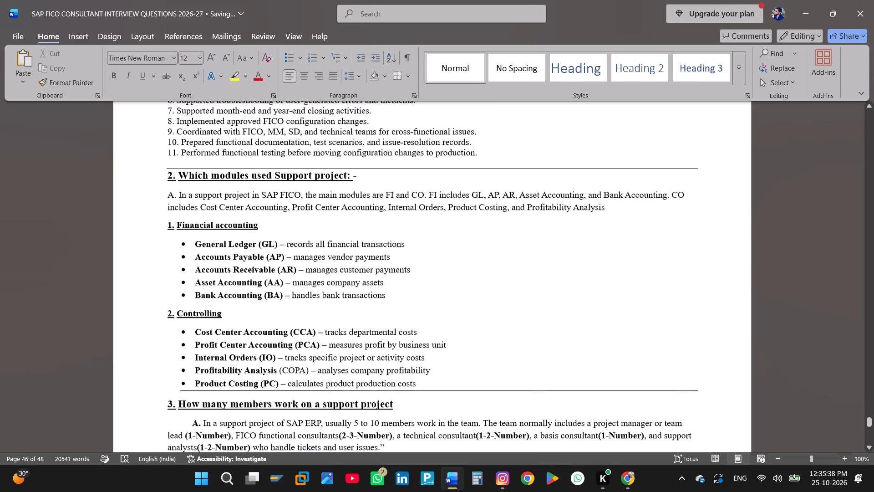
pyautogui.scroll(-1, 299, 343)
pyautogui.click(426, 292)
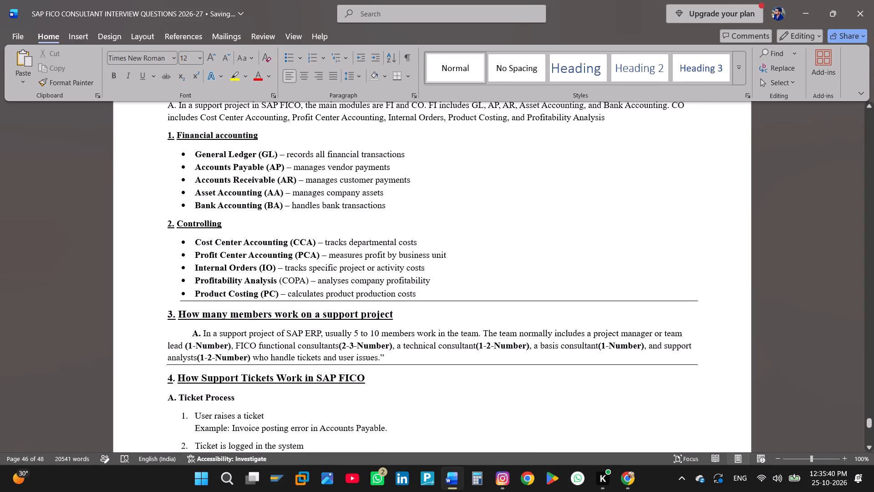
pyautogui.press('Return')
pyautogui.click(396, 372)
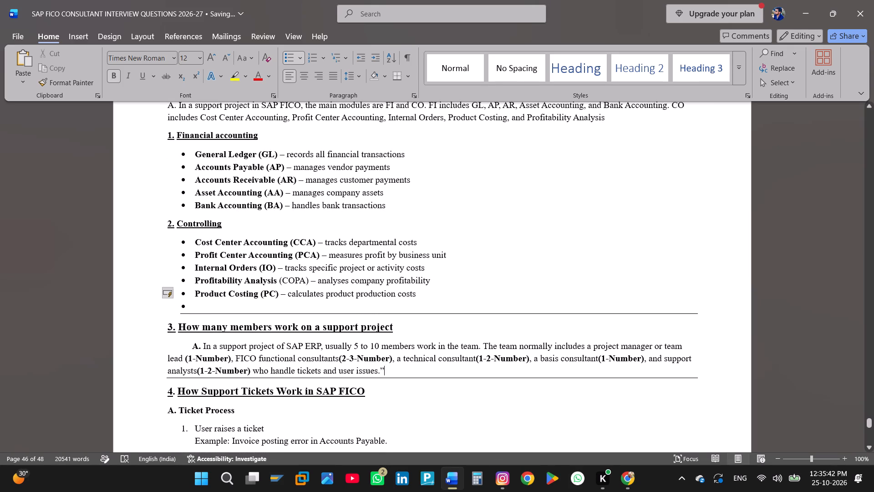
pyautogui.press('Return')
# Delete the whole question 5 section, "L1, L2, L3 Support Roles in SAP", including its three support levels.
pyautogui.scroll(-1, 396, 372)
pyautogui.scroll(-1, 278, 302)
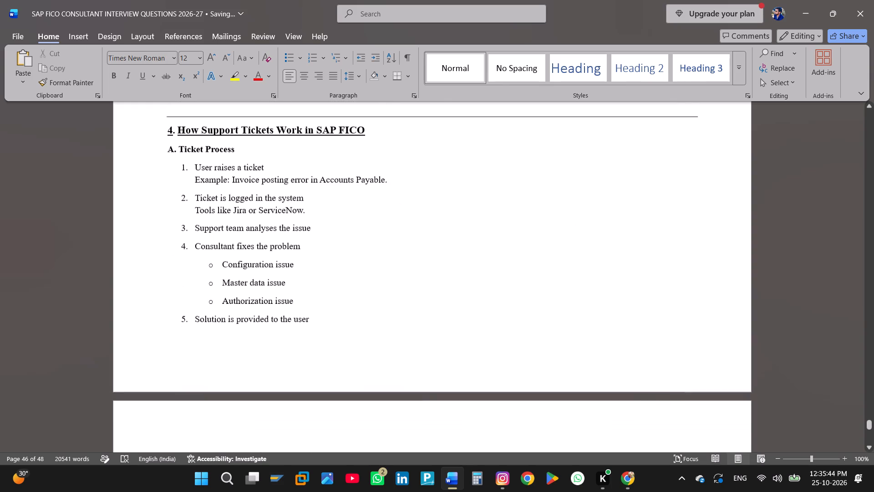
pyautogui.scroll(-3, 278, 302)
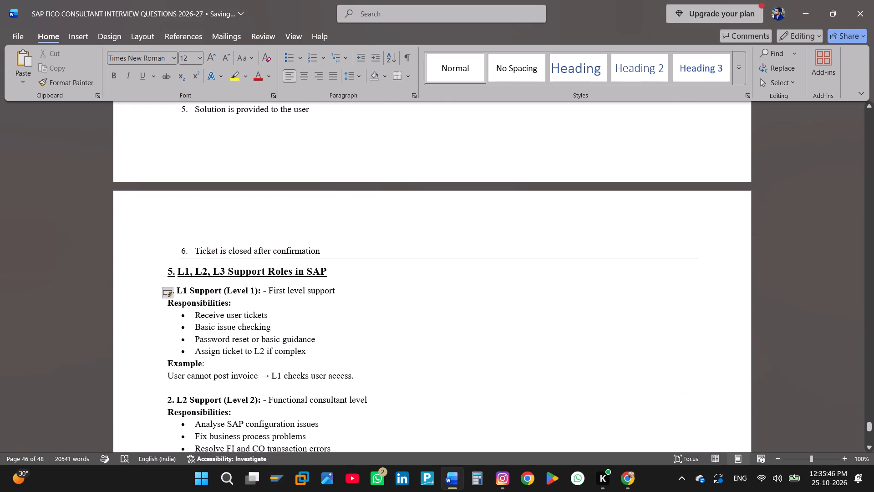
pyautogui.scroll(-2, 330, 315)
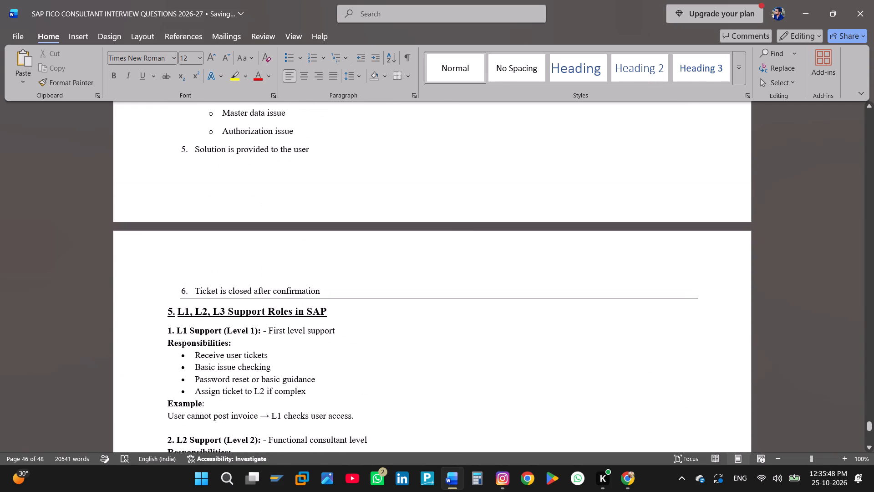
pyautogui.scroll(-1, 330, 315)
pyautogui.scroll(1, 239, 238)
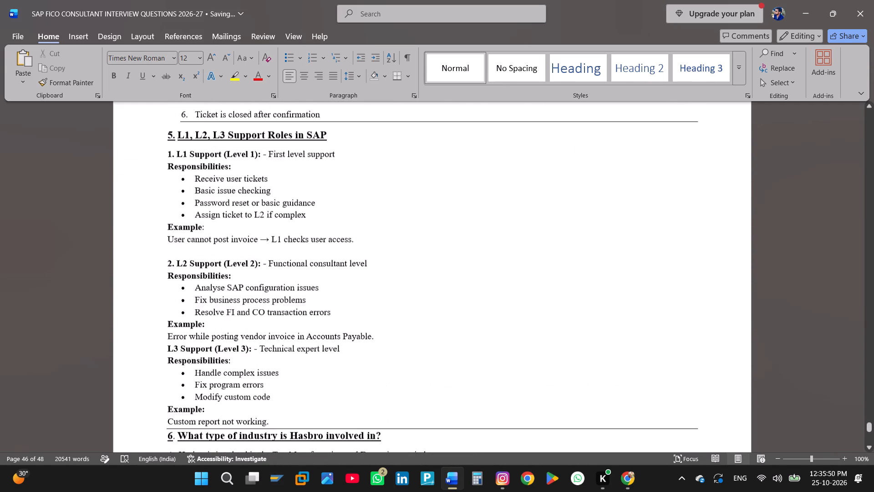
pyautogui.scroll(1, 239, 238)
pyautogui.moveTo(168, 212); pyautogui.dragTo(350, 426)
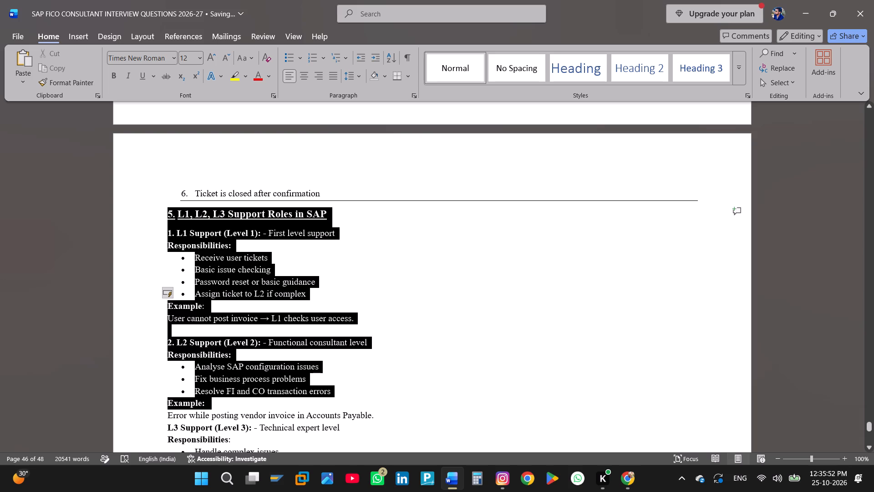
pyautogui.moveTo(350, 426); pyautogui.dragTo(317, 122)
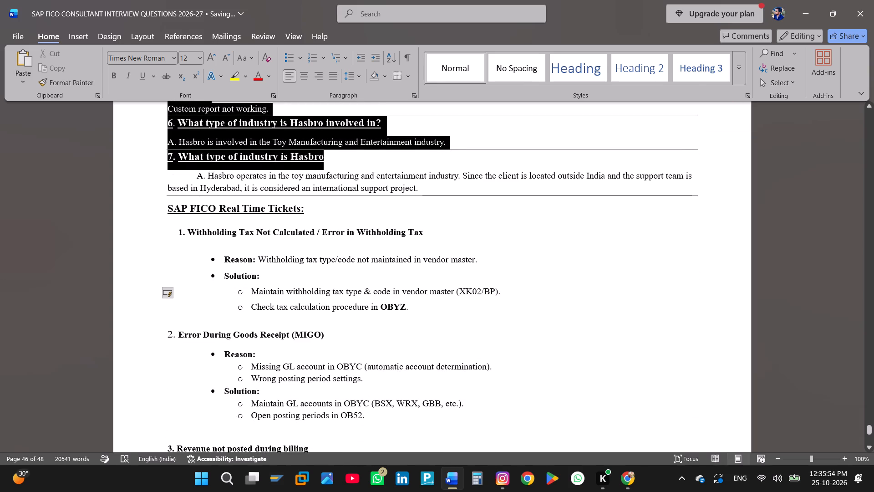
pyautogui.moveTo(317, 122); pyautogui.dragTo(311, 173)
pyautogui.press('BackSpace')
# Insert a blank line between the answer and the divider below it for questions 6 and 7 about Hasbro.
pyautogui.scroll(1, 311, 173)
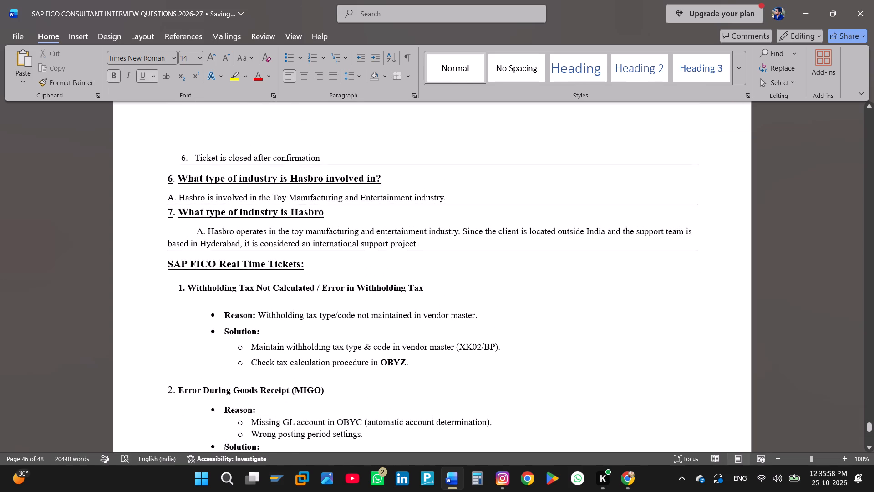
pyautogui.scroll(1, 261, 309)
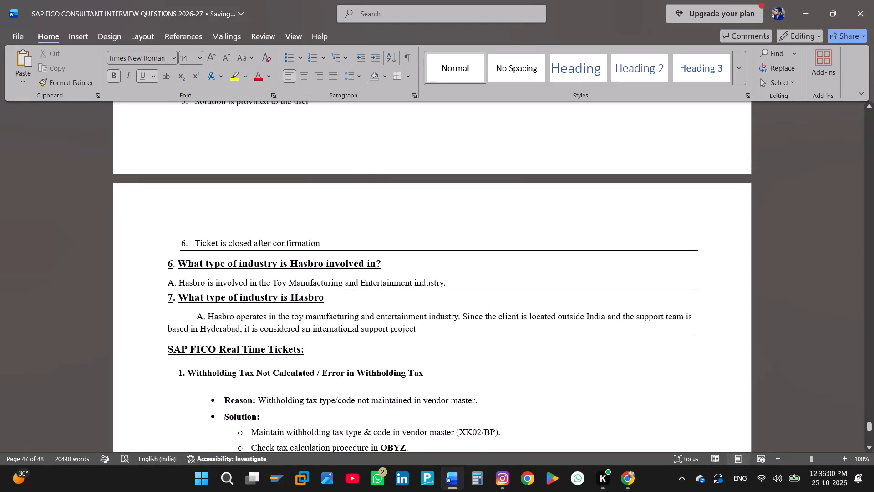
pyautogui.click(462, 286)
pyautogui.press('Return')
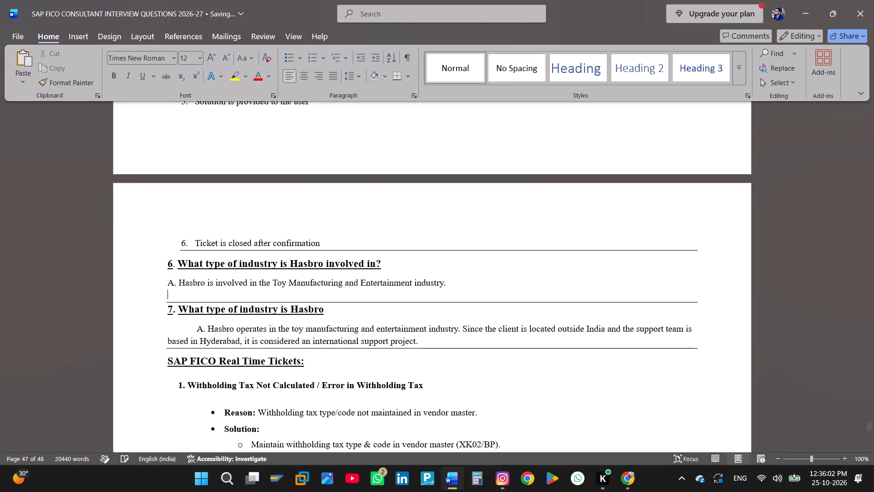
pyautogui.click(429, 340)
pyautogui.press('Return')
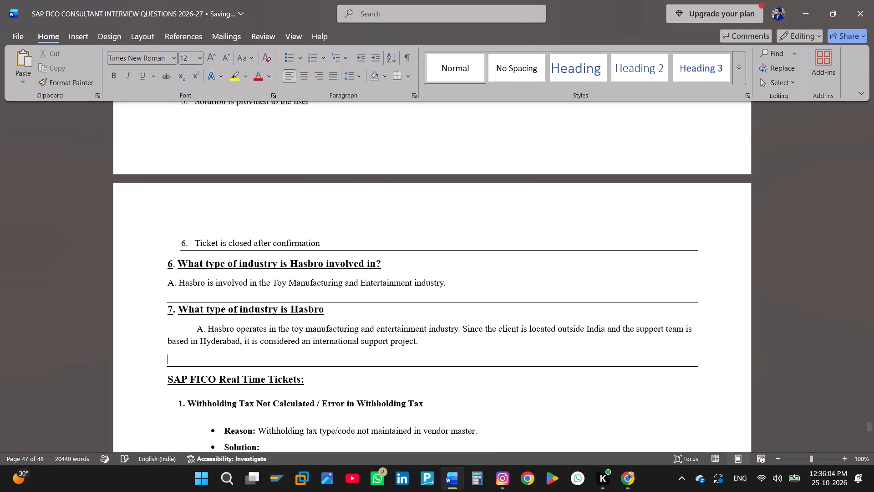
# Insert an unbulleted blank line between "Check dep area settings → AO90 / OADB" and the divider below it.
pyautogui.scroll(-1, 201, 329)
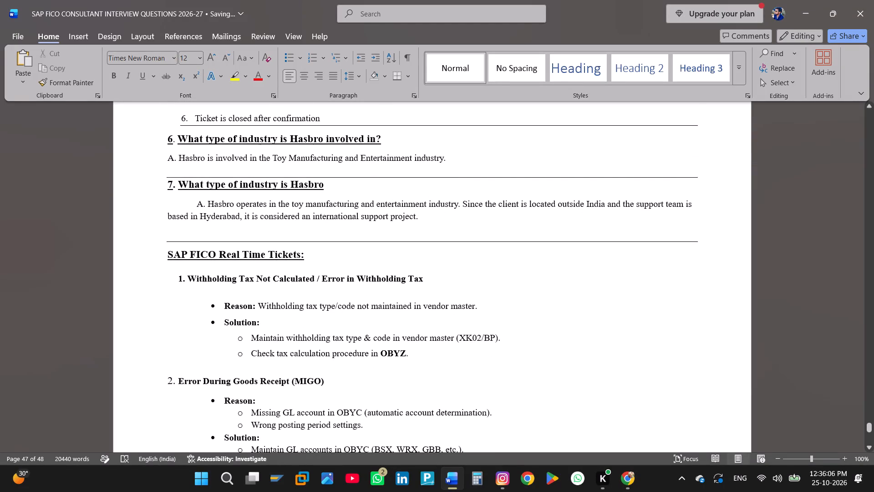
pyautogui.scroll(-6, 353, 321)
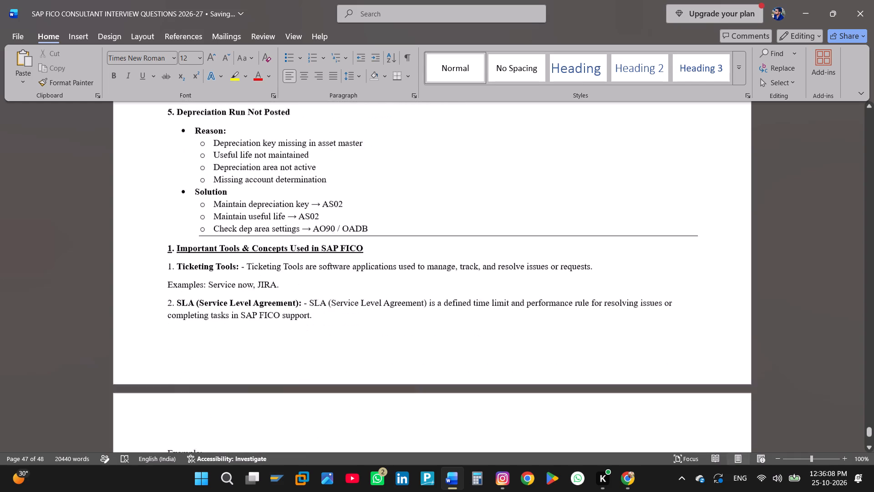
pyautogui.scroll(-1, 353, 321)
pyautogui.click(378, 179)
pyautogui.press('Return')
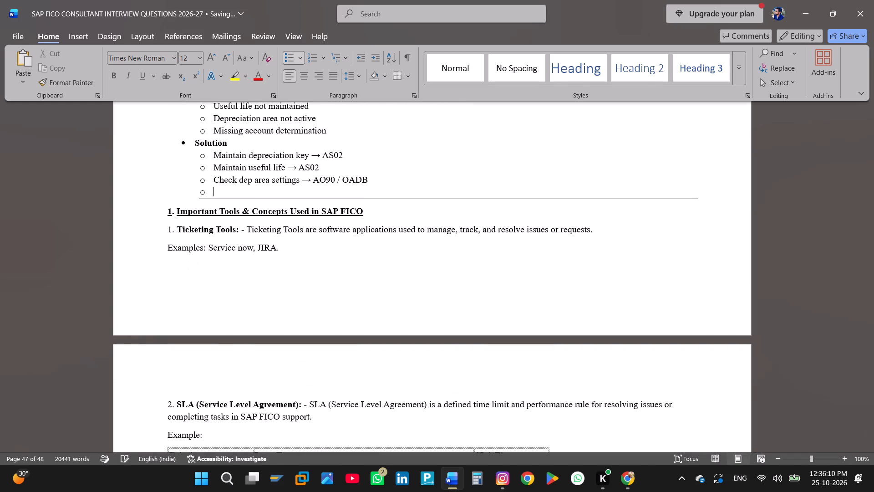
pyautogui.press('BackSpace')
pyautogui.press('BackSpace')
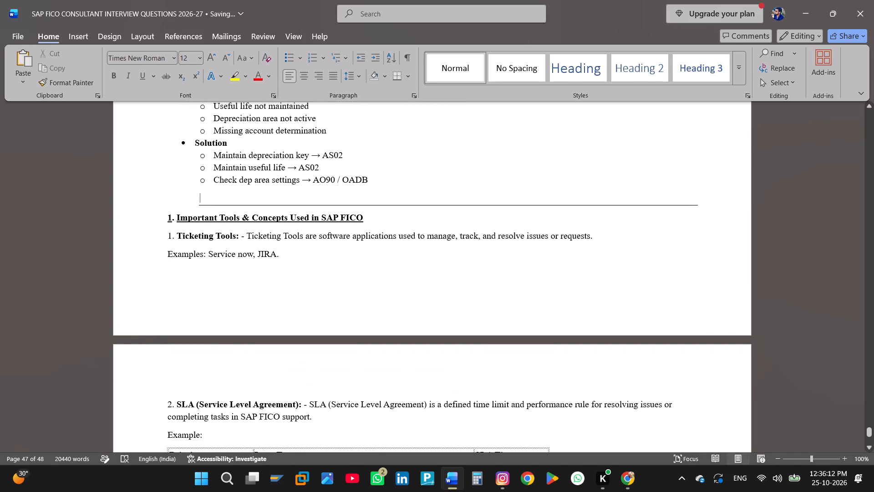
# Delete everything from the "Important Tools & Concepts Used in SAP FICO" heading to the end of the document.
pyautogui.scroll(-1, 308, 274)
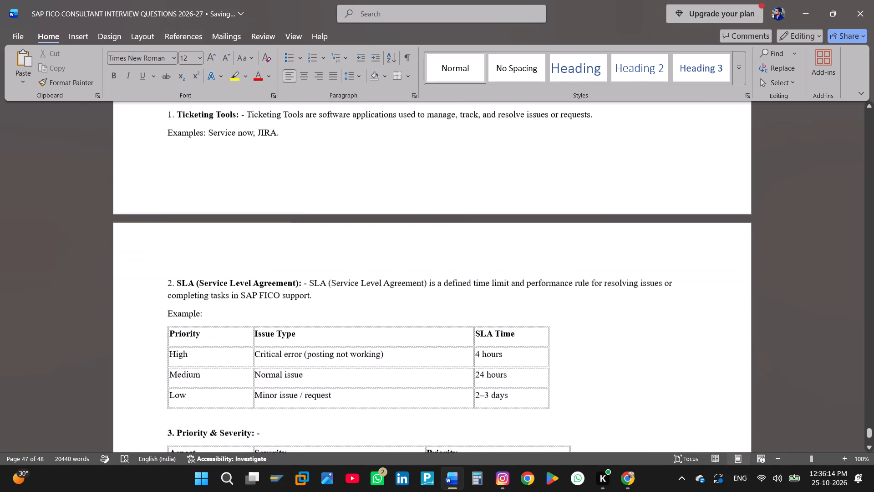
pyautogui.scroll(-1, 308, 274)
pyautogui.moveTo(165, 140); pyautogui.dragTo(367, 263)
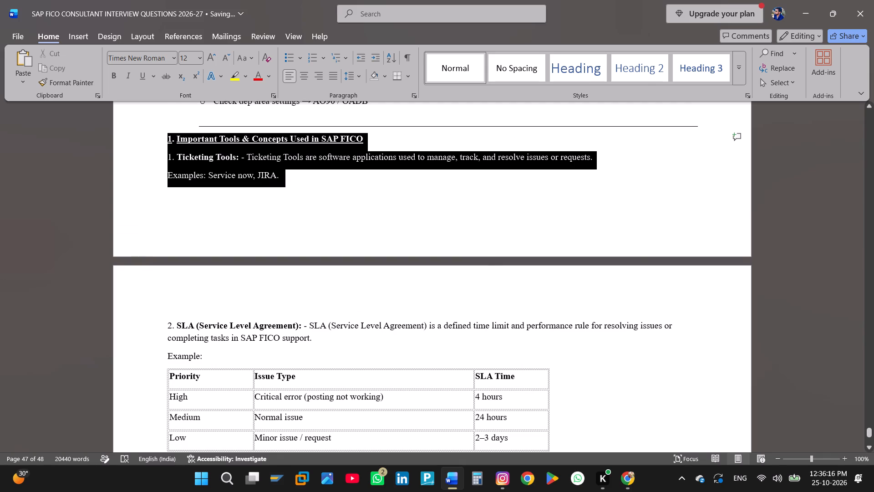
pyautogui.moveTo(367, 263); pyautogui.dragTo(444, 341)
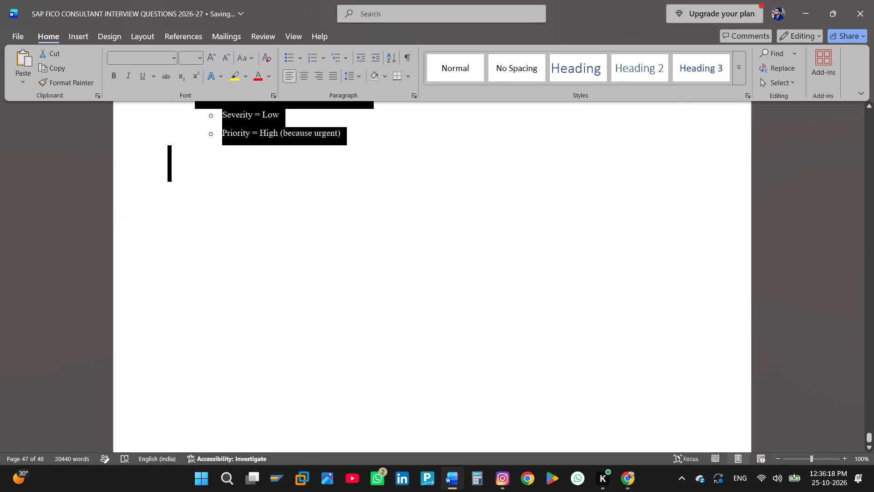
pyautogui.press('BackSpace')
# Look back through the project experience and S/4HANA Changes sections to check the spacing and dividers.
pyautogui.scroll(9, 269, 312)
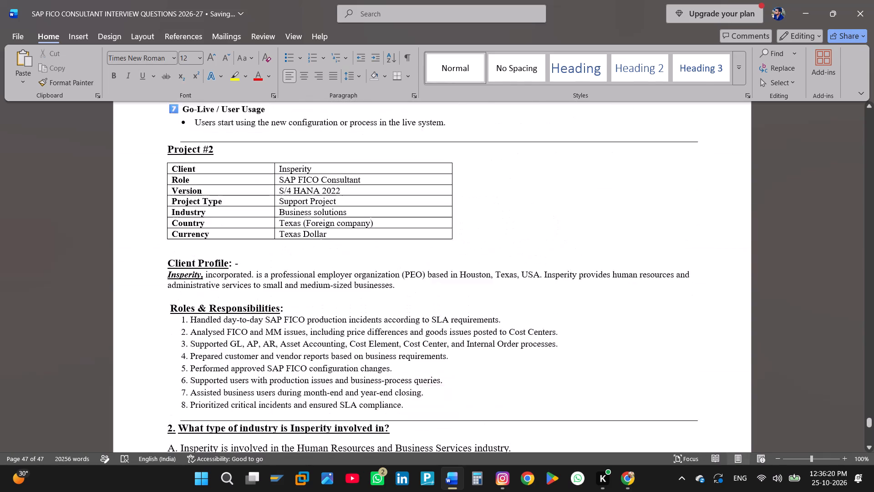
pyautogui.scroll(8, 269, 312)
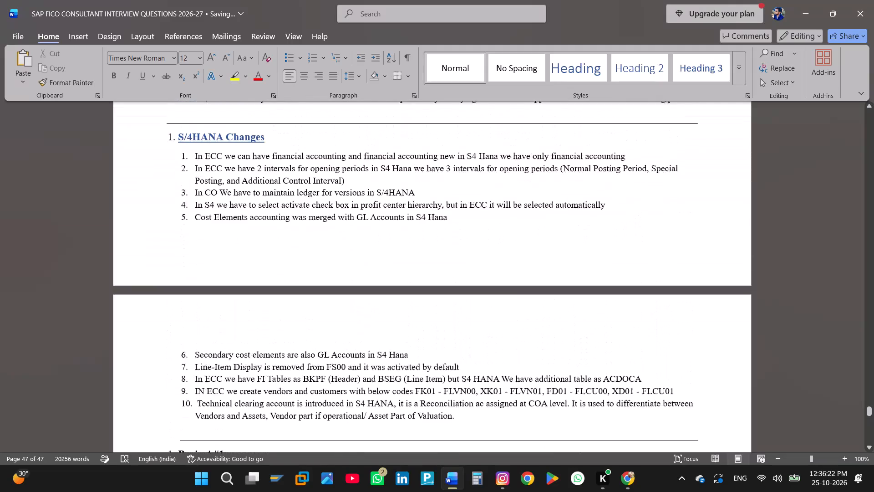
pyautogui.scroll(1, 269, 312)
pyautogui.scroll(-1, 269, 312)
pyautogui.scroll(1, 269, 312)
pyautogui.scroll(-1, 269, 312)
pyautogui.scroll(1, 269, 312)
pyautogui.scroll(-1, 269, 312)
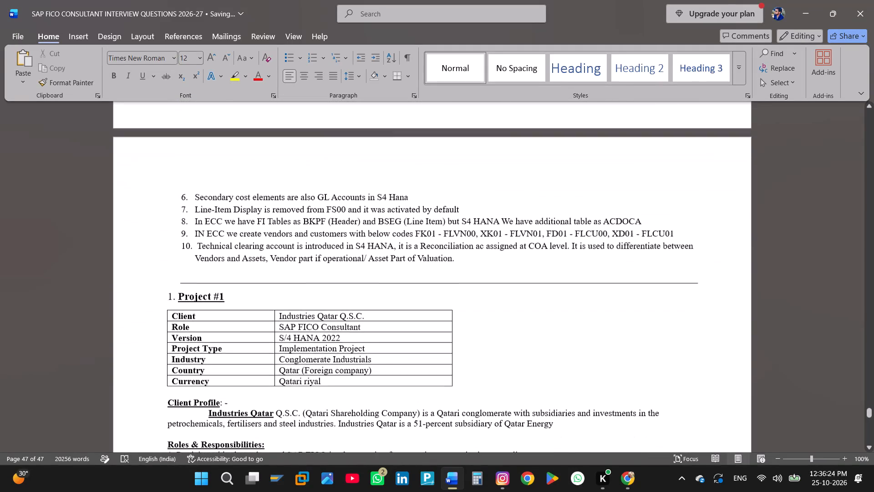
pyautogui.scroll(-2, 269, 312)
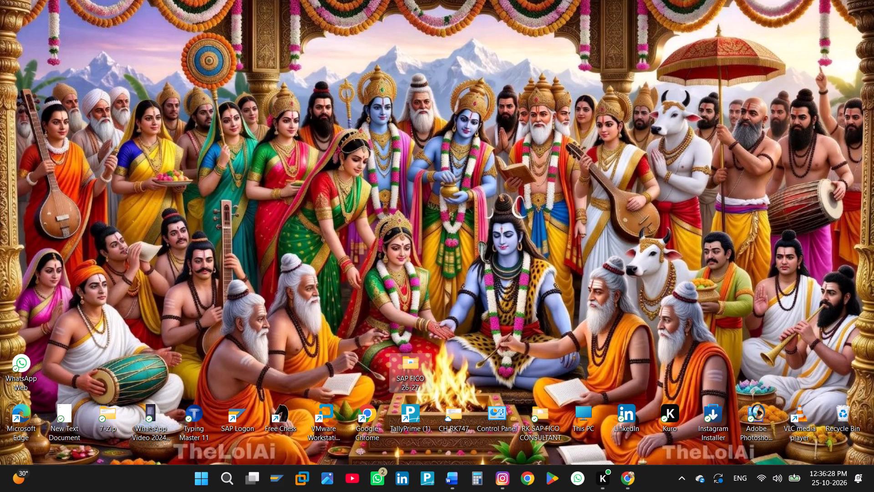
# Switch to the desktop's SAP FICO 26-27 folder and open it in File Explorer.
pyautogui.doubleClick(406, 362)
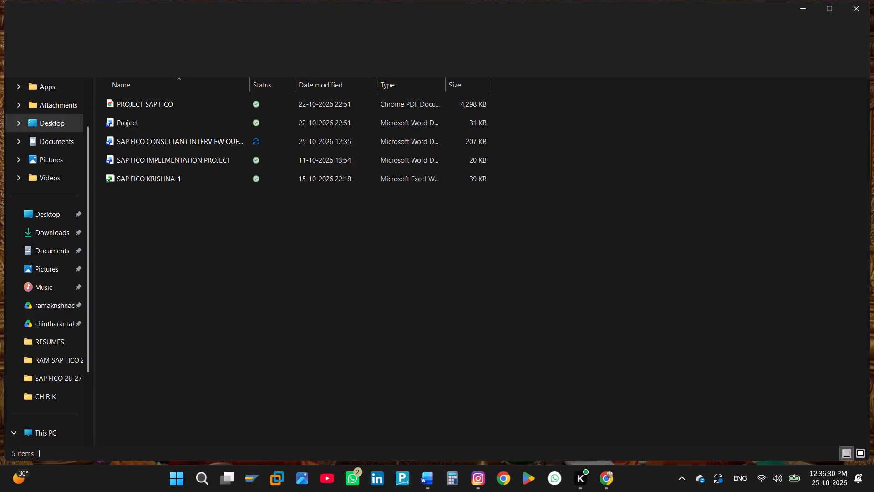
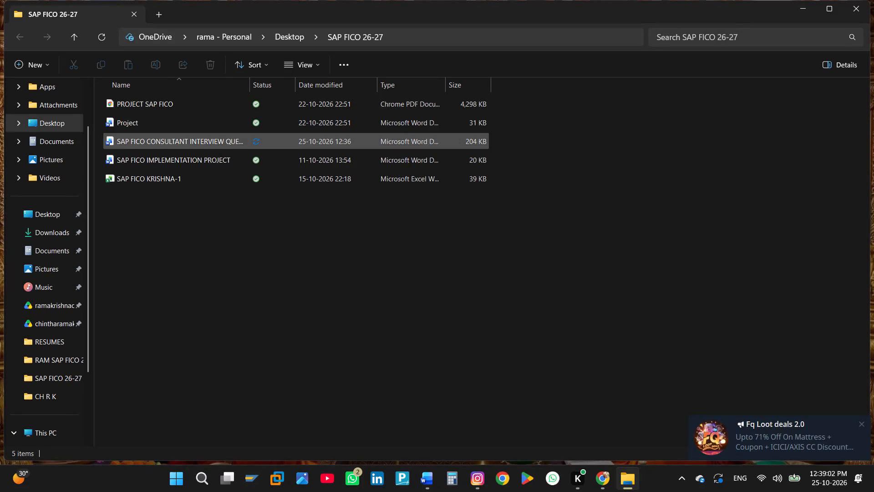
# Open the PROJECT SAP FICO PDF, copy question 1 "What is Implementation project" with its answer, and return to the Word document.
pyautogui.doubleClick(143, 106)
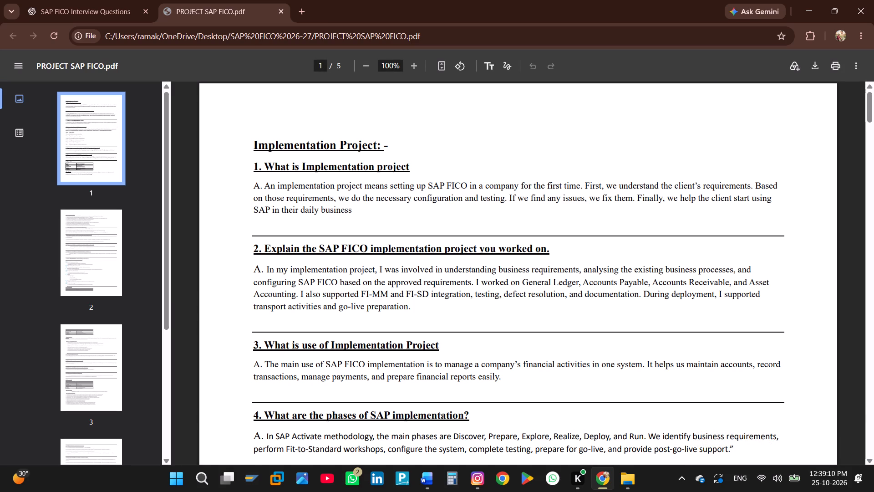
pyautogui.moveTo(254, 165); pyautogui.dragTo(355, 214)
pyautogui.hotkey('ctrl', 'c')
pyautogui.hotkey('alt', 'Tab')
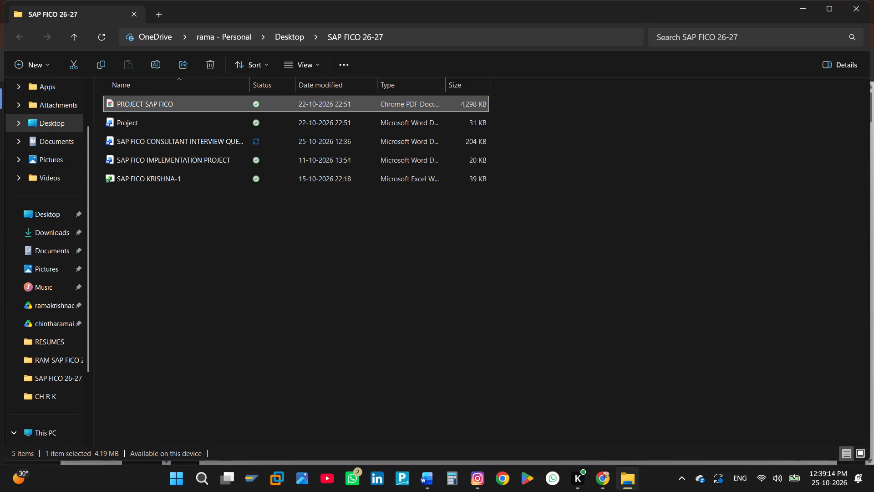
pyautogui.hotkey('alt', 'Tab')
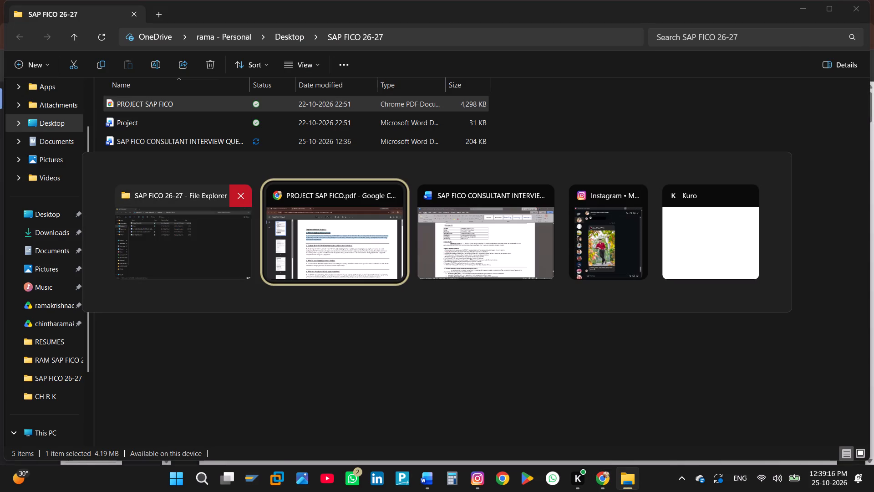
pyautogui.keyDown('alt'); pyautogui.click(239, 198); pyautogui.keyUp('alt')
pyautogui.keyDown('alt'); pyautogui.click(375, 258); pyautogui.keyUp('alt')
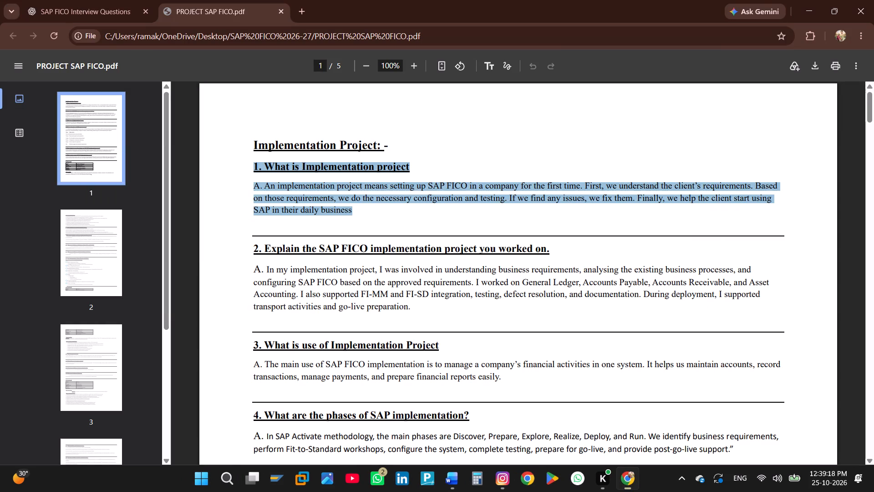
pyautogui.hotkey('alt', 'Tab')
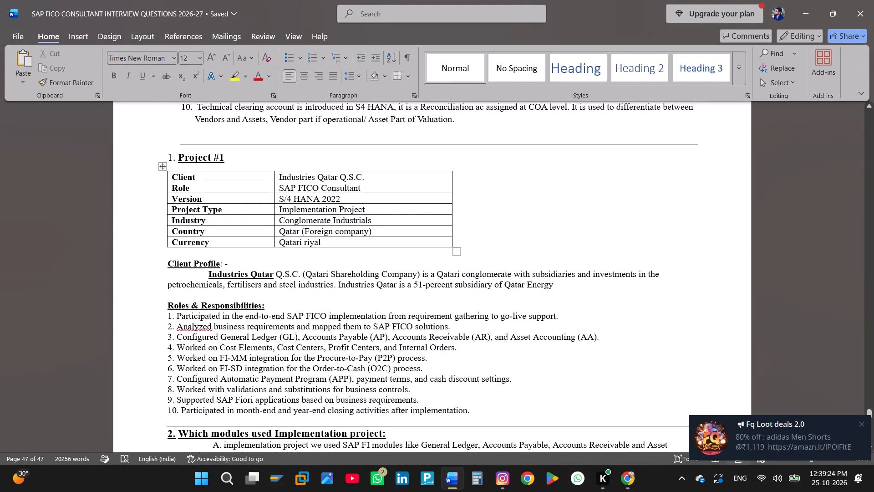
# Insert six line breaks between the number "1." and the "Project #1" heading to make room for new content.
pyautogui.click(167, 156)
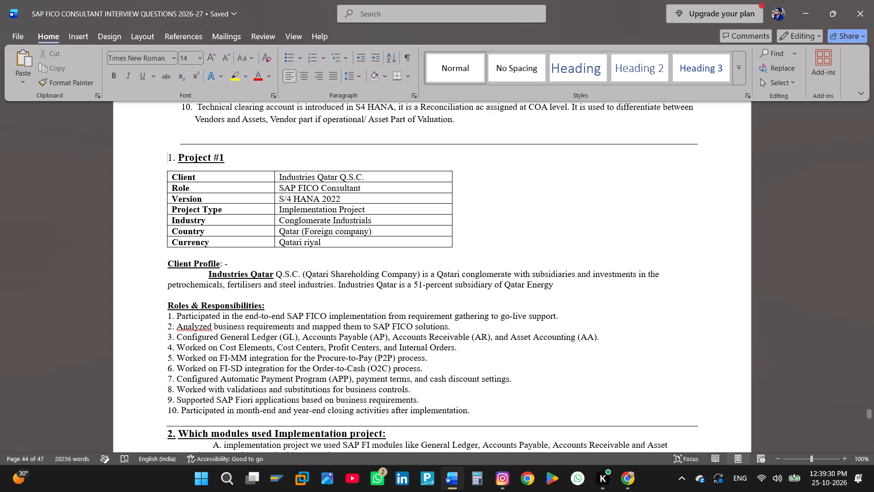
pyautogui.click(178, 157)
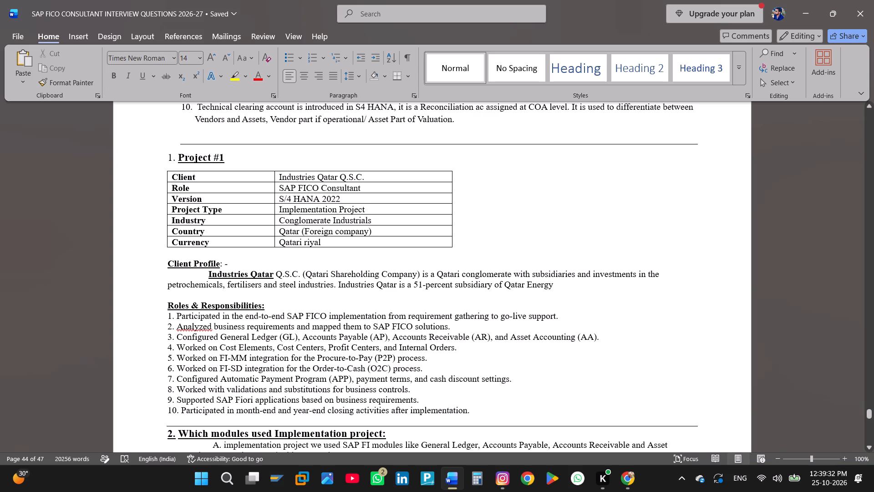
pyautogui.press('Return')
pyautogui.press('Return')
pyautogui.press('Return')
pyautogui.press('Return')
pyautogui.press('Return')
pyautogui.press('Return')
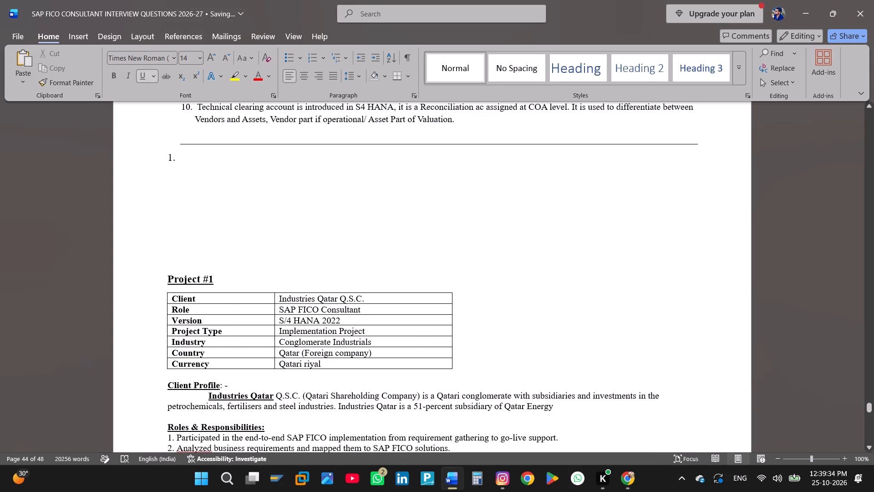
# Paste the copied question and answer after the existing "1." and delete the duplicate number.
pyautogui.click(178, 158)
pyautogui.hotkey('ctrl', 'v')
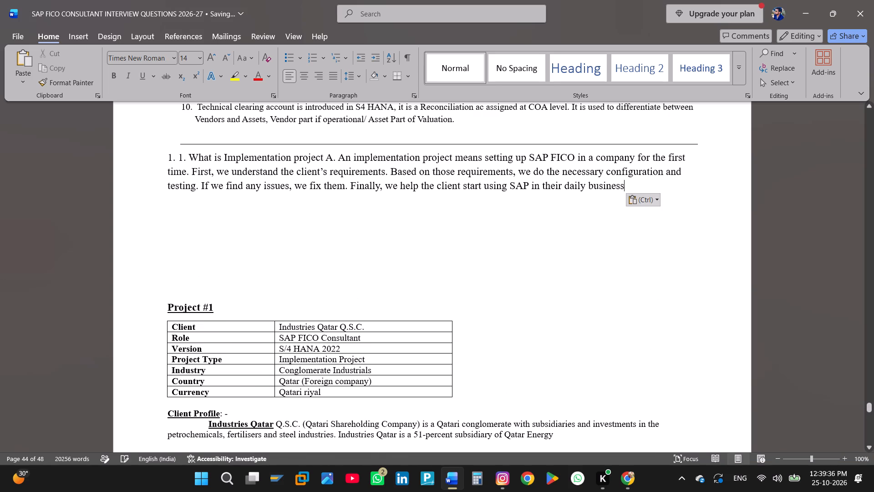
pyautogui.click(192, 156)
pyautogui.press('BackSpace')
pyautogui.press('BackSpace')
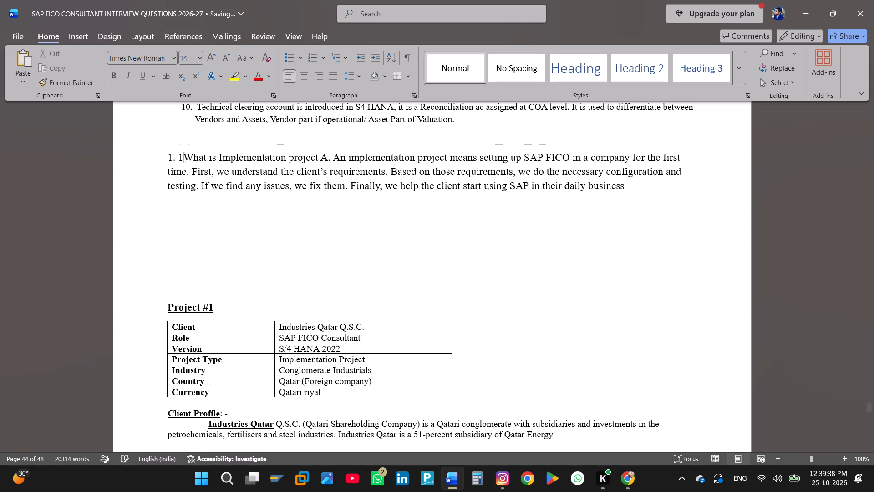
pyautogui.press('BackSpace')
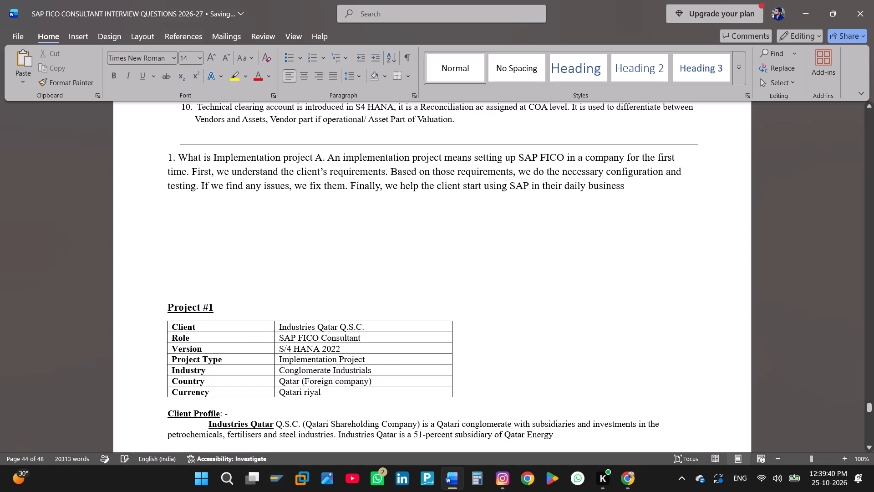
pyautogui.hotkey('alt', 'Tab')
pyautogui.hotkey('alt', 'Tab')
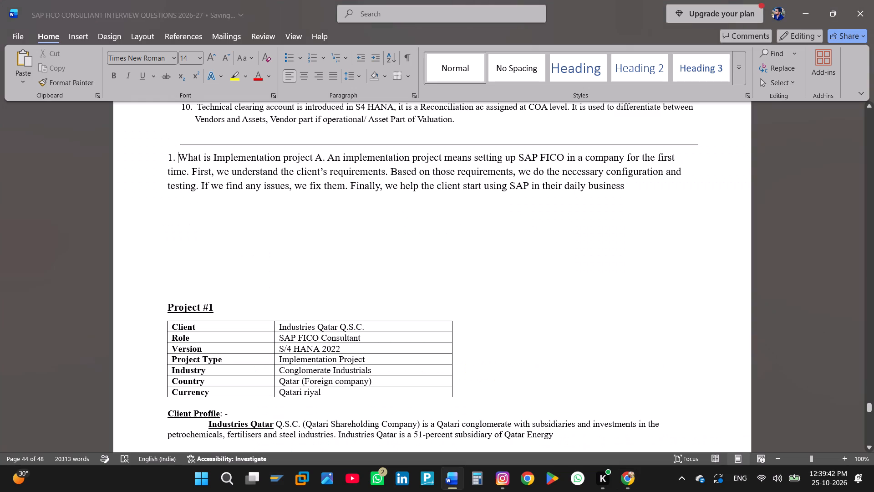
# Put question 1's answer on its own line and make the "1. What is Implementation project" heading bold and underlined.
pyautogui.click(316, 157)
pyautogui.press('Return')
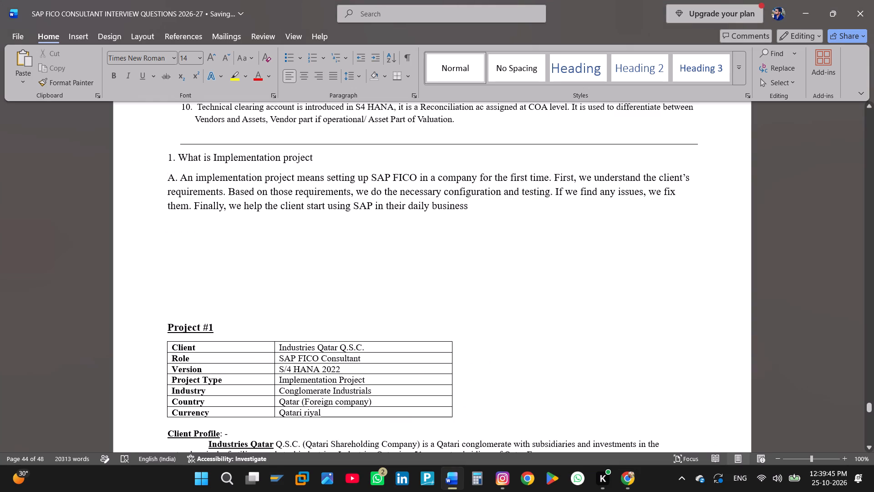
pyautogui.moveTo(168, 158); pyautogui.dragTo(314, 157)
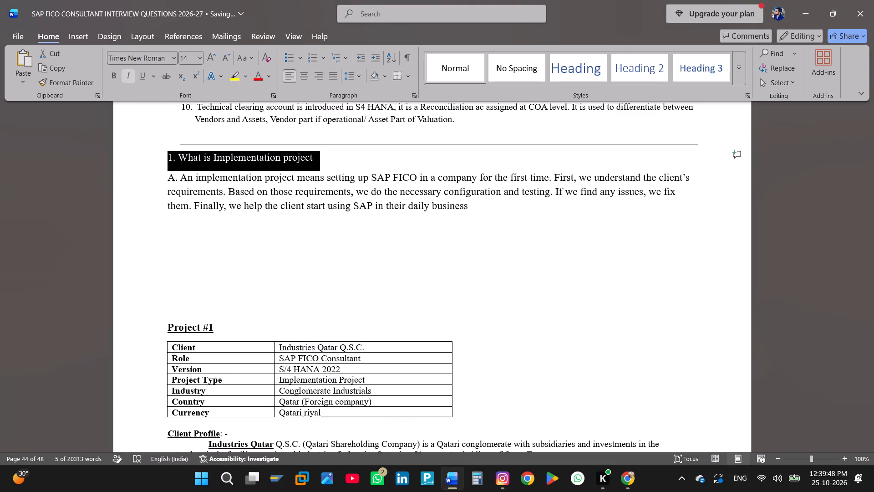
pyautogui.click(117, 76)
pyautogui.click(140, 77)
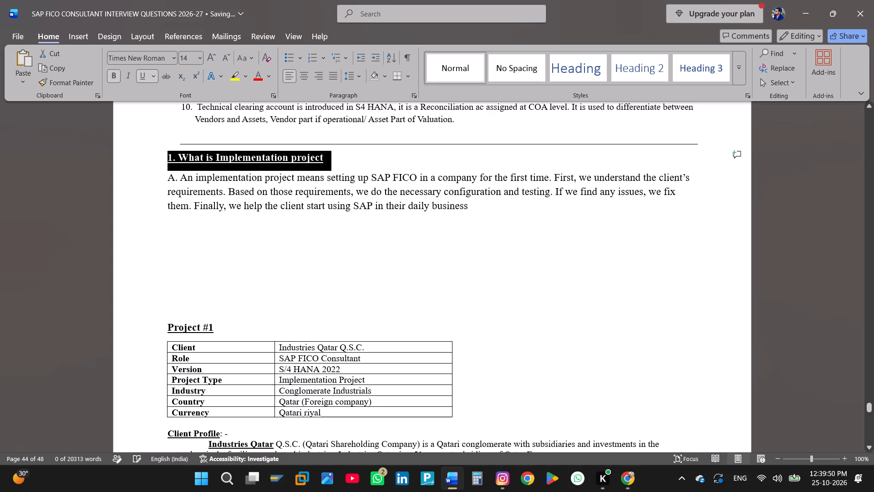
# Reduce the font size of question 1's answer paragraph to 12.
pyautogui.moveTo(168, 178); pyautogui.dragTo(470, 205)
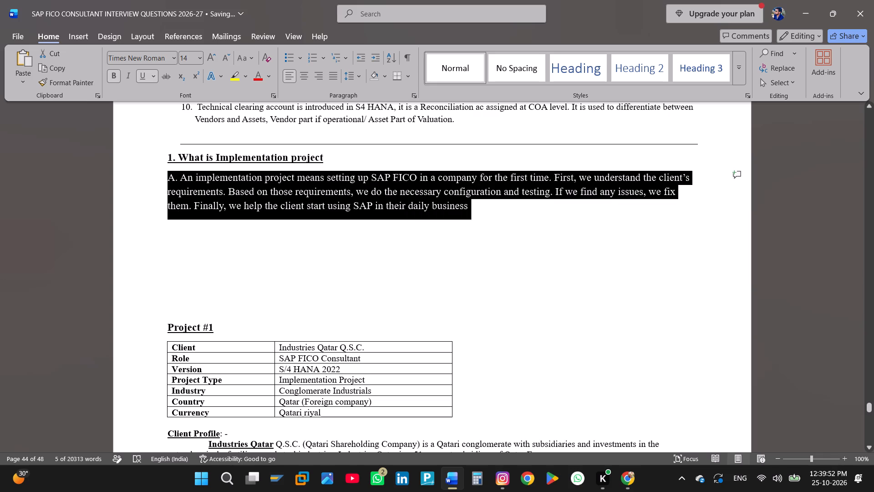
pyautogui.moveTo(470, 205); pyautogui.dragTo(478, 205)
pyautogui.click(230, 61)
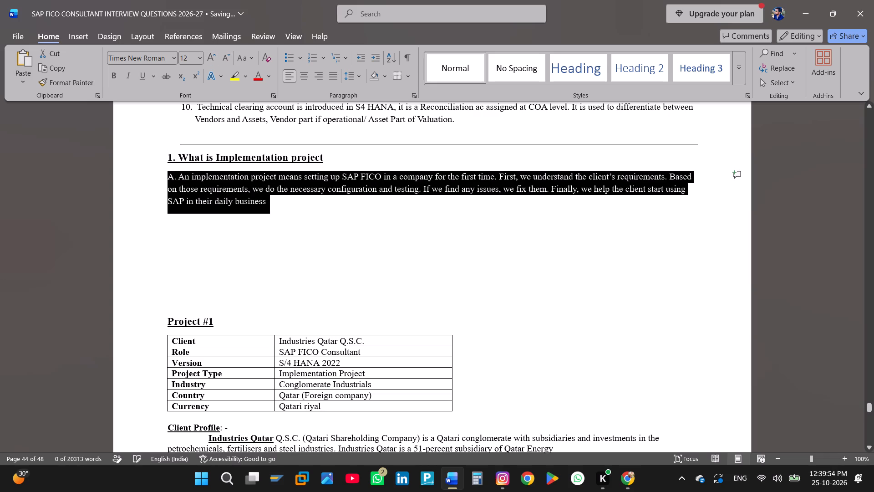
# Add a horizontal divider line below question 1's answer.
pyautogui.click(172, 231)
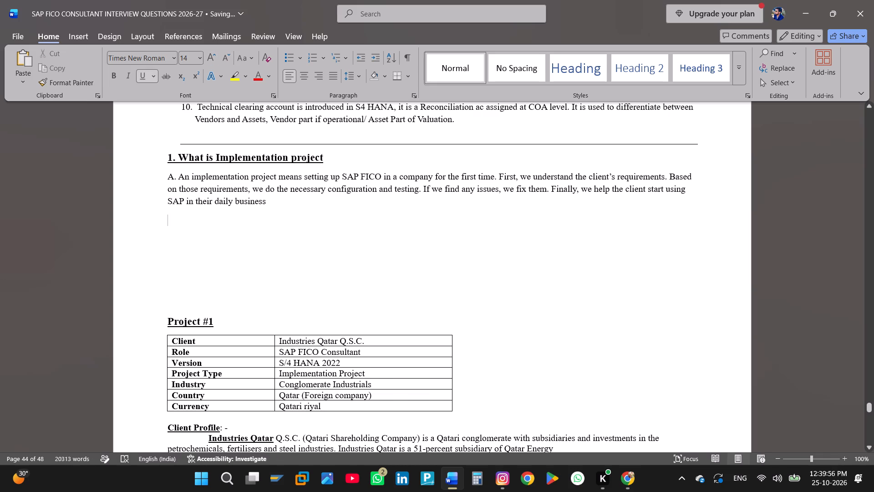
pyautogui.press('Return')
pyautogui.write('-----')
pyautogui.press('Return')
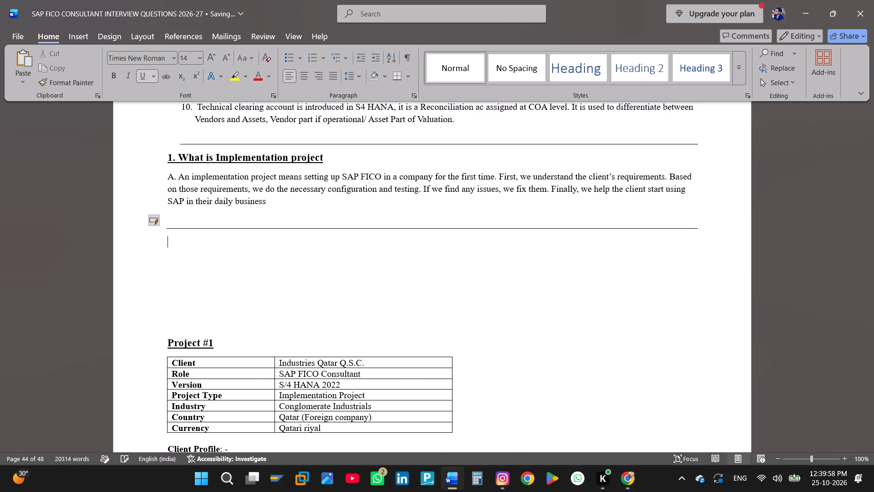
# Copy question 2 "Explain the SAP FICO implementation project you worked on." with its answer from the PDF and paste it below the new divider.
pyautogui.hotkey('alt', 'Tab')
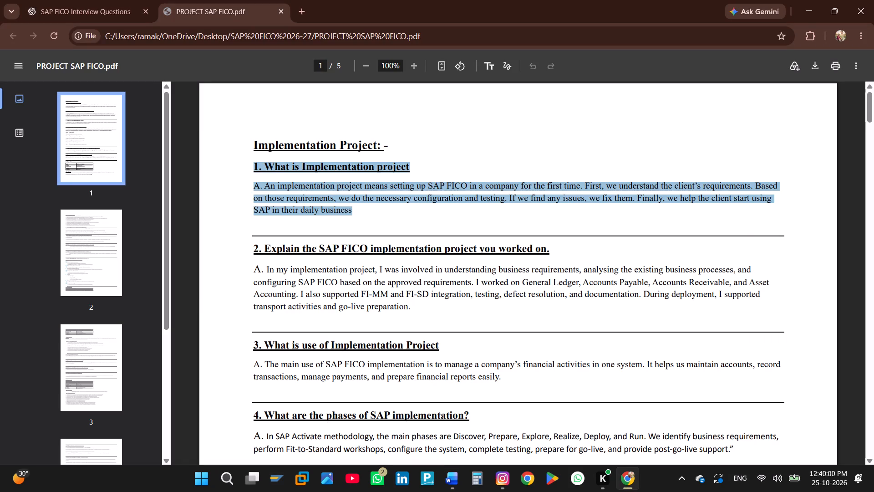
pyautogui.moveTo(253, 249); pyautogui.dragTo(415, 312)
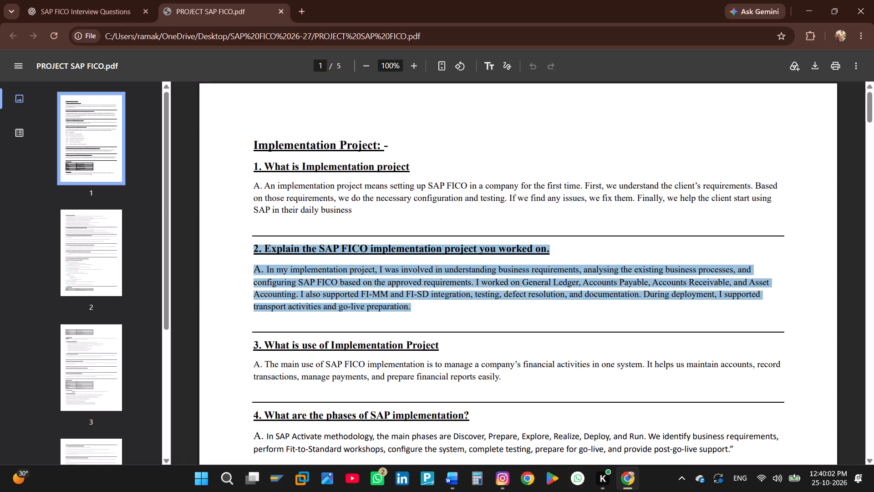
pyautogui.moveTo(415, 312); pyautogui.dragTo(416, 310)
pyautogui.hotkey('ctrl', 'c')
pyautogui.hotkey('alt', 'Tab')
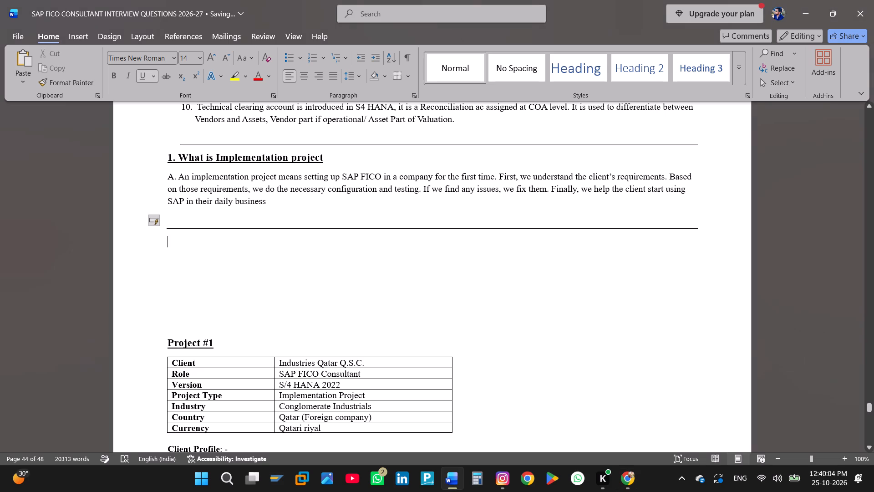
pyautogui.hotkey('ctrl', 'v')
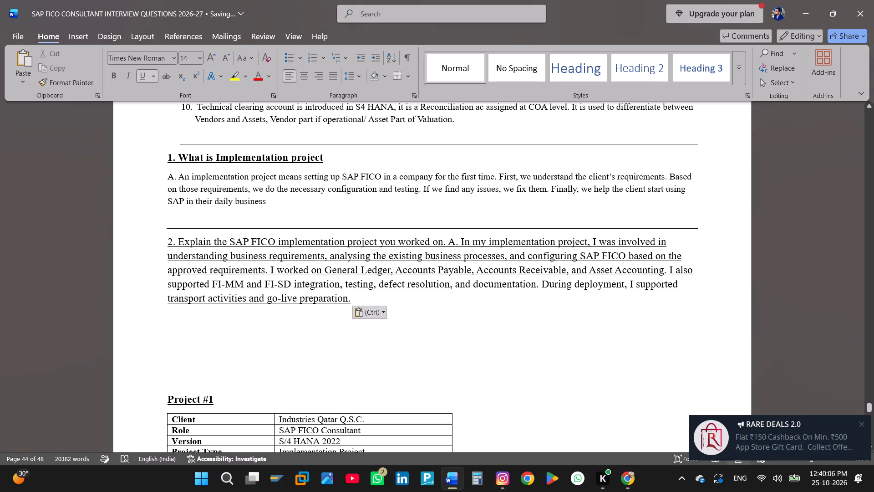
# Bold the "2. Explain the SAP FICO implementation project you worked on." heading and start its answer on a new line.
pyautogui.moveTo(168, 241); pyautogui.dragTo(442, 246)
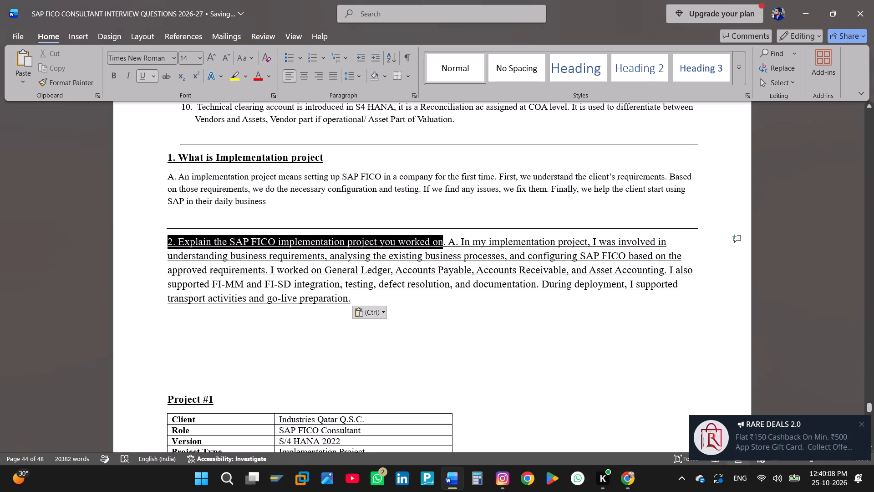
pyautogui.moveTo(442, 246); pyautogui.dragTo(445, 244)
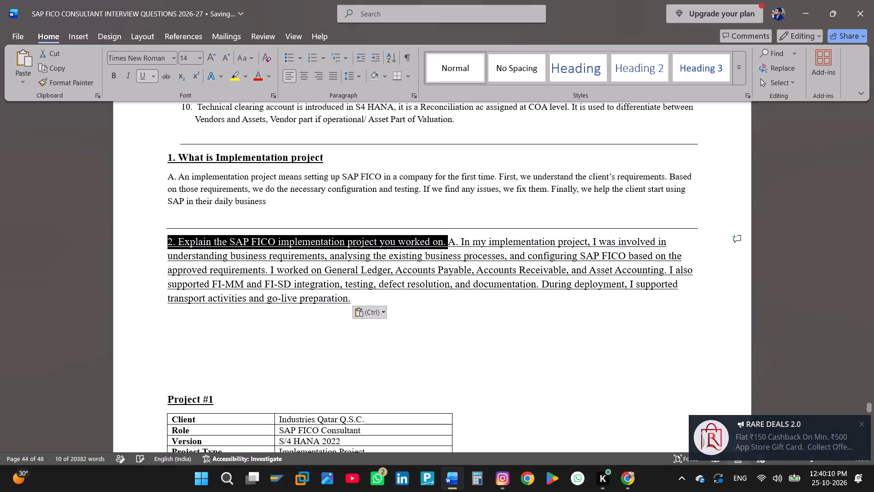
pyautogui.click(112, 76)
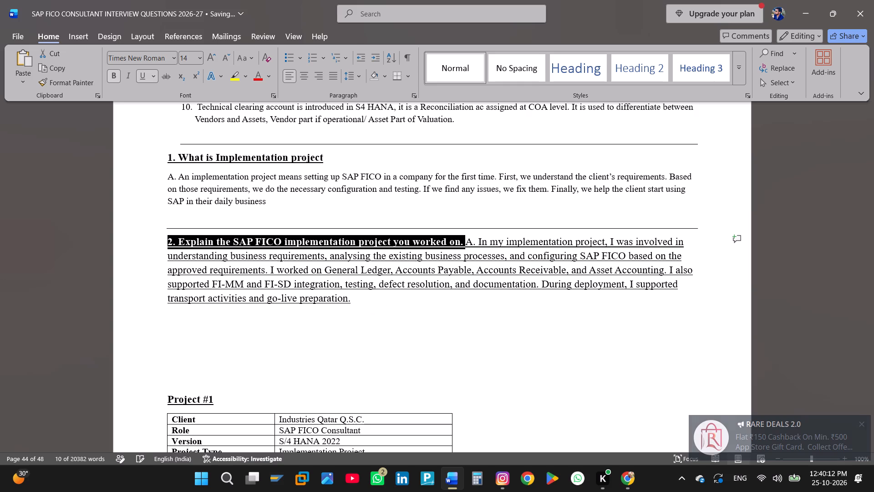
pyautogui.click(465, 240)
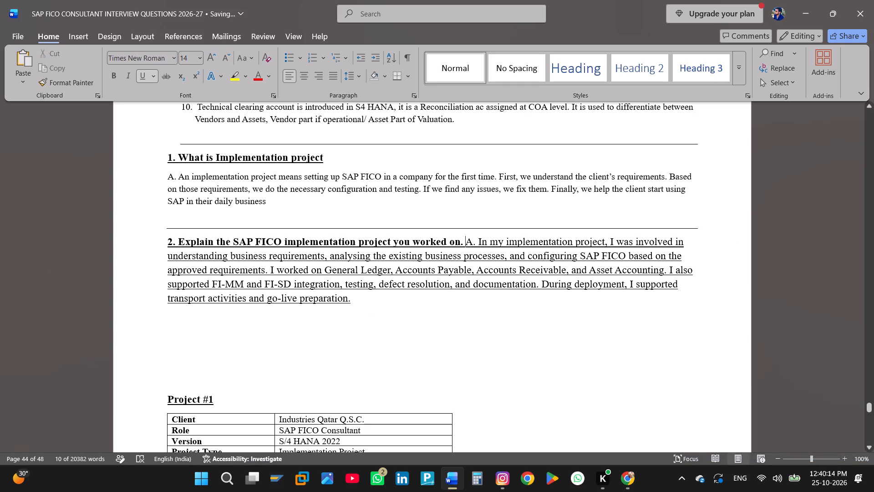
pyautogui.press('Return')
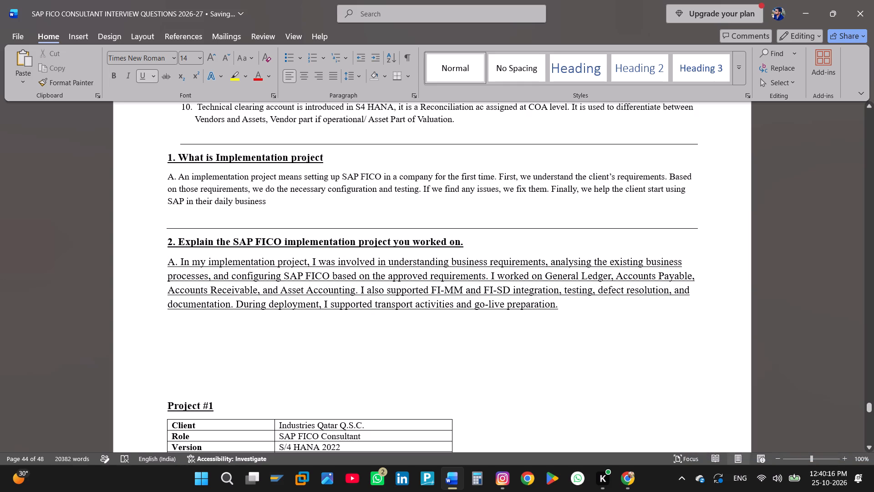
# Remove the underline from question 2's answer paragraph and reduce its font size to 12.
pyautogui.moveTo(165, 262); pyautogui.dragTo(572, 307)
pyautogui.click(141, 76)
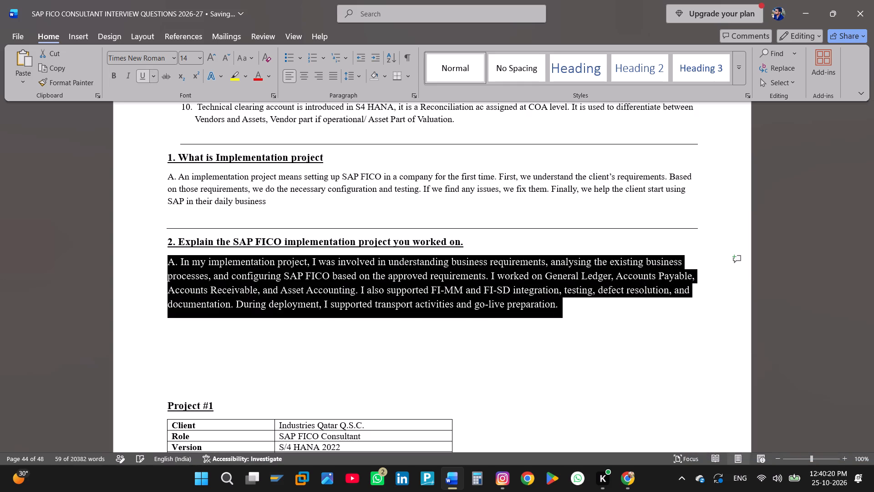
pyautogui.click(223, 59)
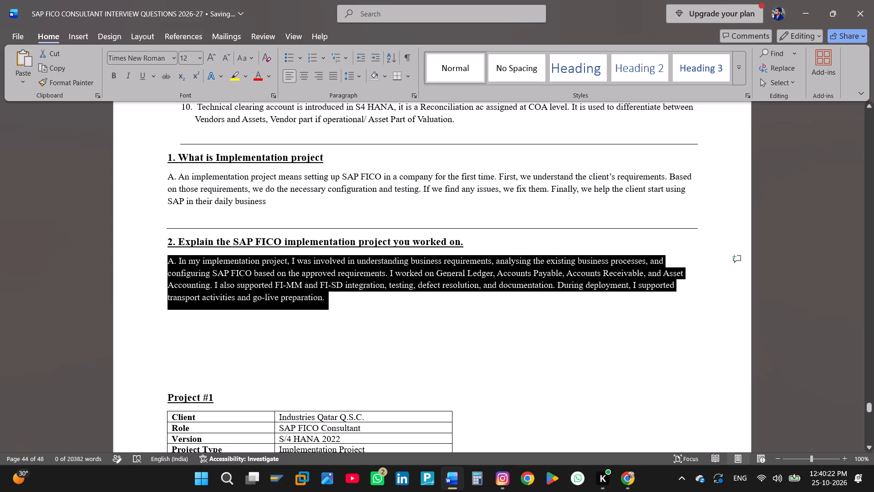
# Add a horizontal divider line below question 2's answer.
pyautogui.click(176, 336)
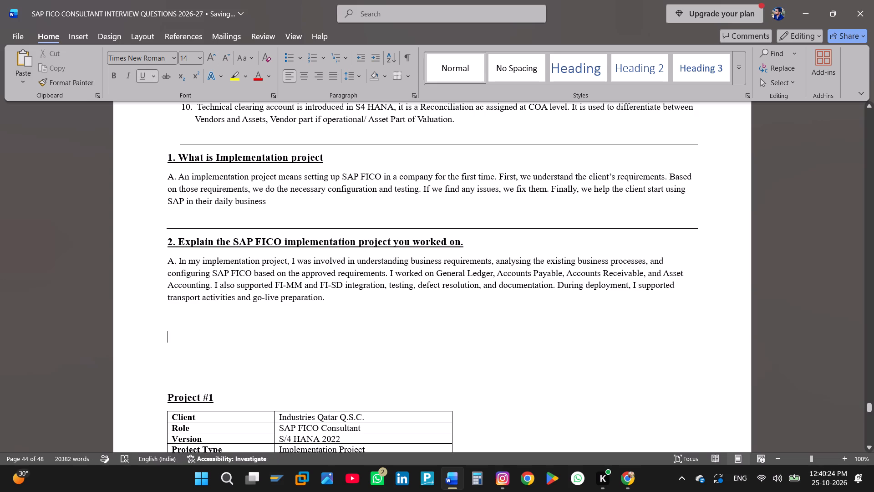
pyautogui.write('-----')
pyautogui.press('Return')
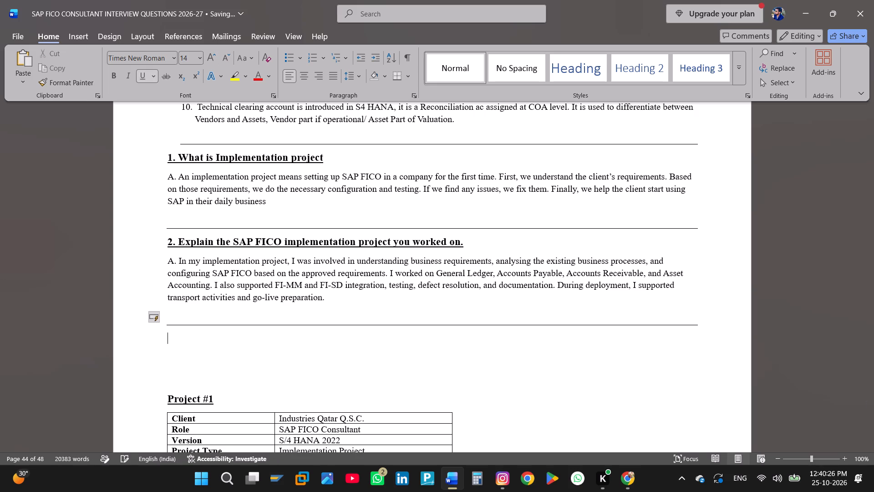
# Copy question 3 "What is use of Implementation Project" with its answer from the PDF and paste it below question 2's divider.
pyautogui.hotkey('alt', 'Tab')
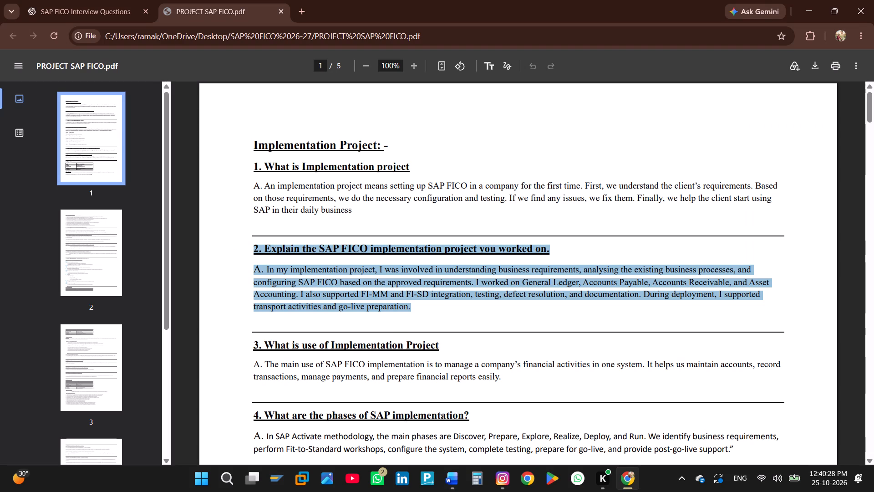
pyautogui.scroll(-1, 343, 341)
pyautogui.moveTo(252, 276); pyautogui.dragTo(503, 310)
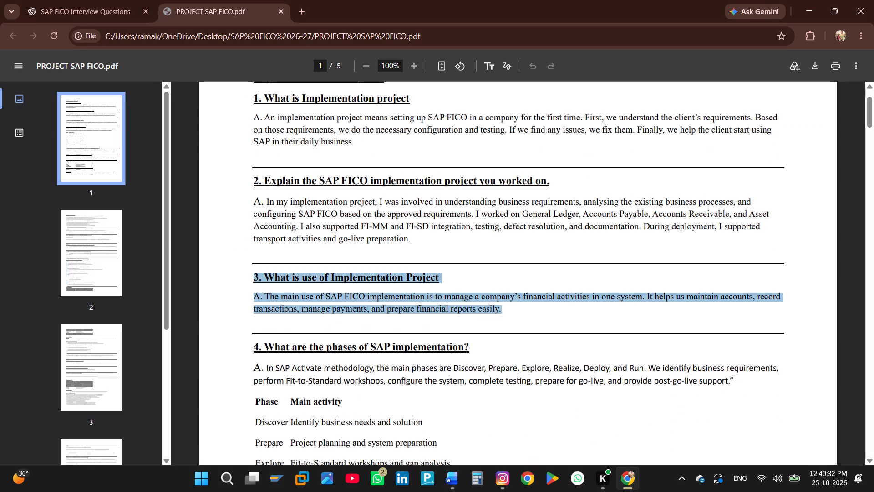
pyautogui.hotkey('ctrl', 'c')
pyautogui.hotkey('alt', 'Tab')
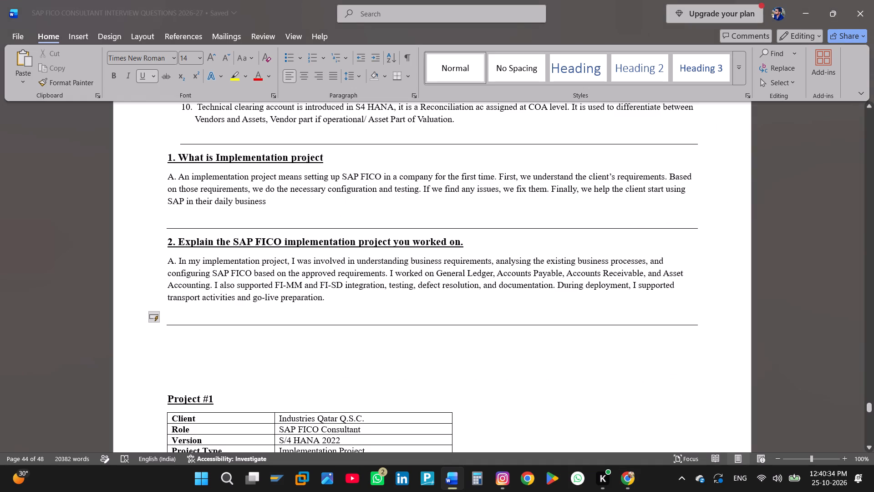
pyautogui.click(166, 338)
pyautogui.hotkey('ctrl', 'v')
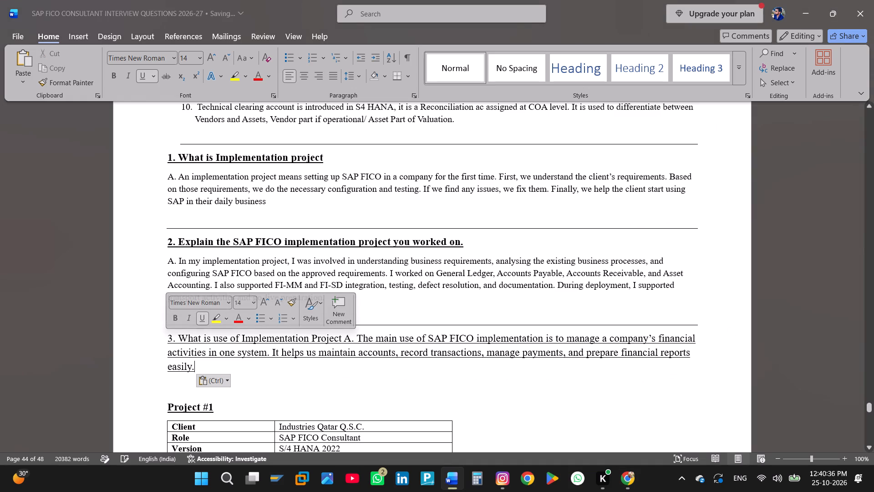
# Start question 3's answer on a new line and bold the "3. What is use of Implementation Project" heading.
pyautogui.click(345, 338)
pyautogui.press('Return')
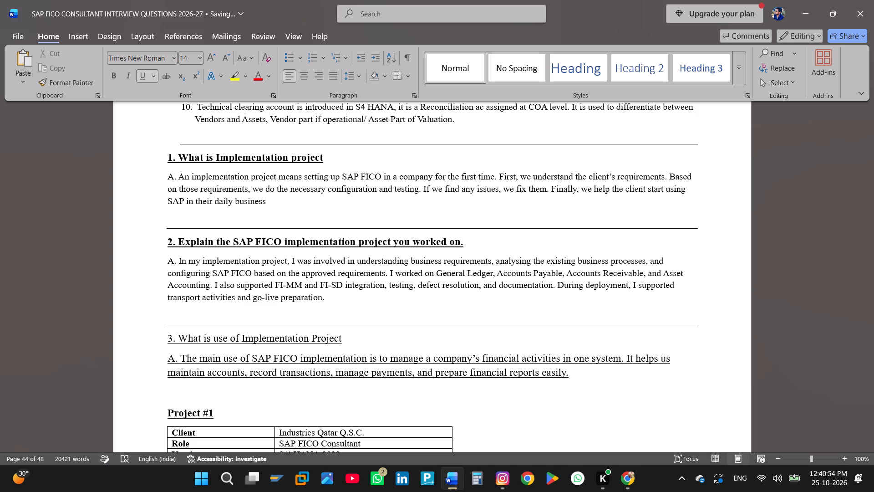
pyautogui.scroll(-1, 337, 328)
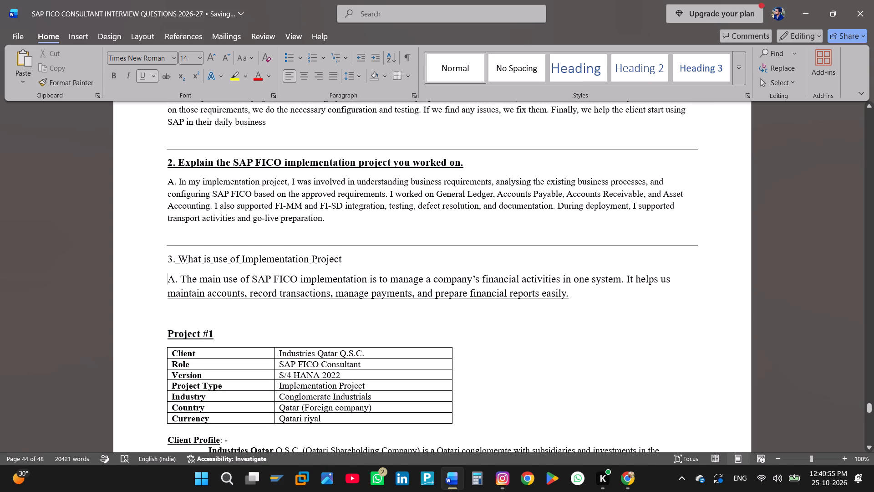
pyautogui.moveTo(167, 261); pyautogui.dragTo(352, 260)
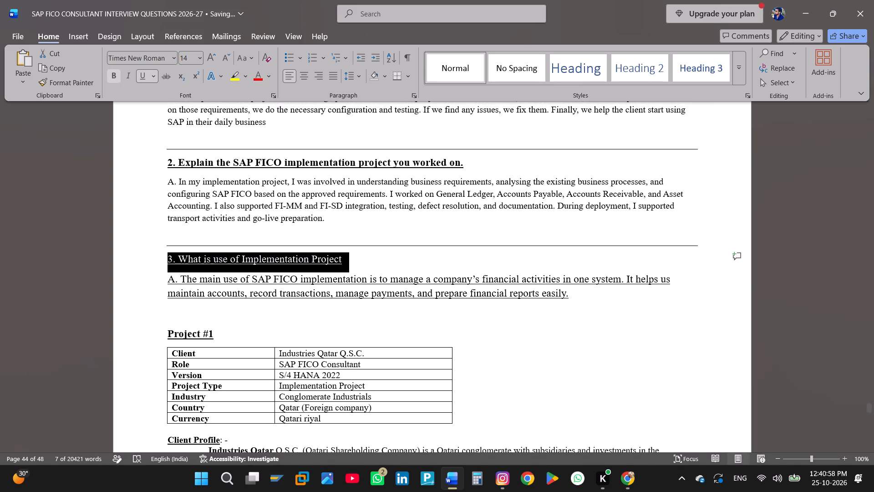
pyautogui.click(113, 75)
# Reduce the font size of question 3's answer paragraph to 12 and remove its underline.
pyautogui.moveTo(168, 280); pyautogui.dragTo(173, 281)
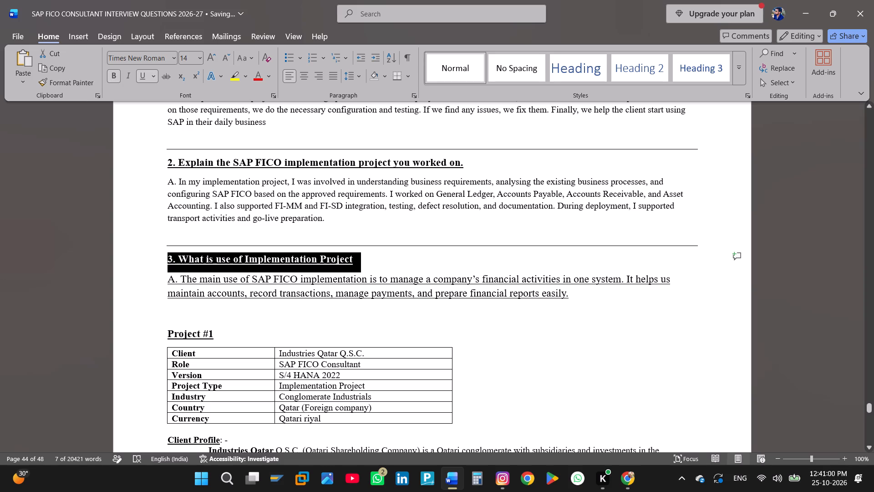
pyautogui.moveTo(173, 281); pyautogui.dragTo(577, 289)
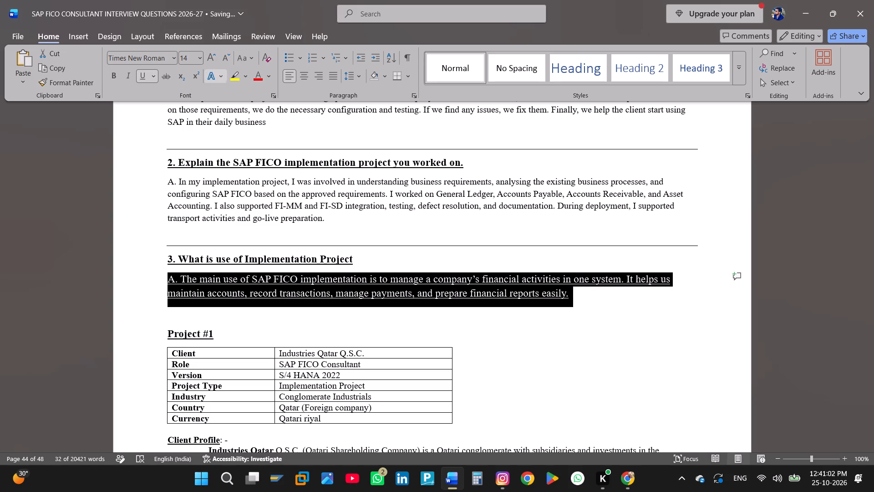
pyautogui.click(227, 54)
pyautogui.click(145, 78)
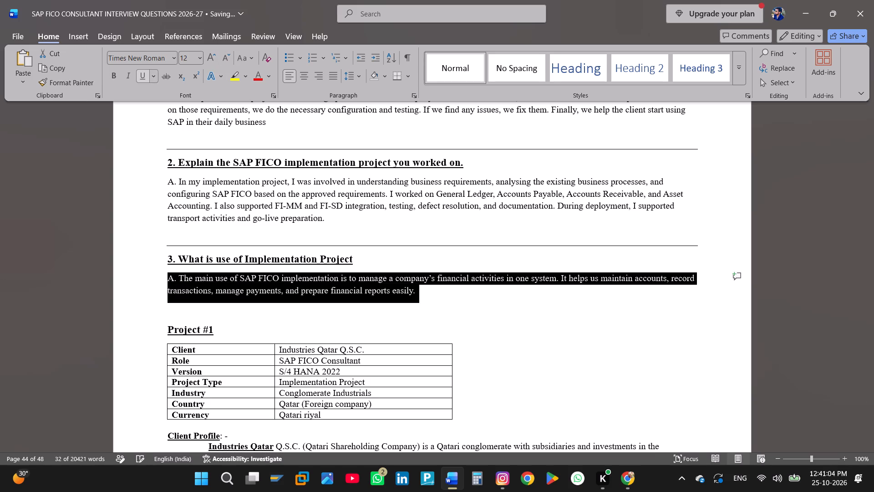
# Add a horizontal divider line below question 3's answer, followed by five extra blank lines before Project #1.
pyautogui.click(174, 317)
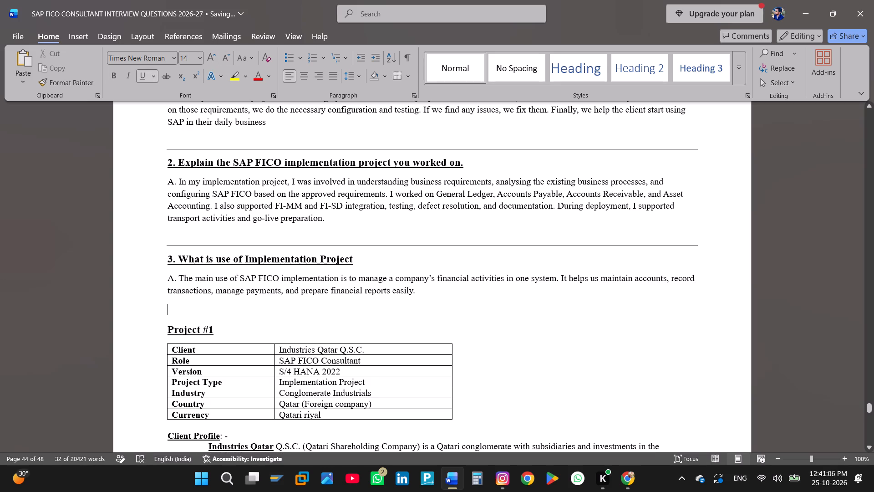
pyautogui.press('Return')
pyautogui.write('----')
pyautogui.press('Return')
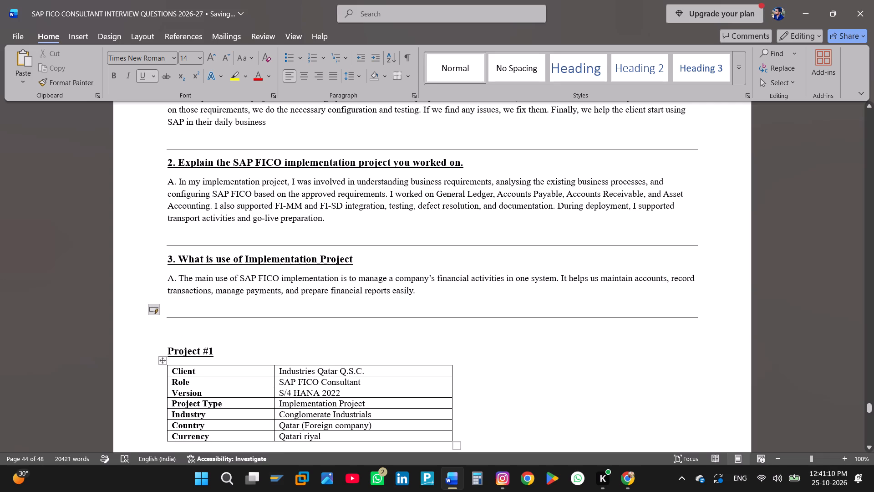
pyautogui.press('Return')
pyautogui.press('Return')
pyautogui.press('Return')
pyautogui.press('Return')
pyautogui.press('Return')
# Copy question 4 "What are the phases of SAP implementation?" with its answer and phase list from the PDF and paste it below the new divider.
pyautogui.hotkey('alt', 'Tab')
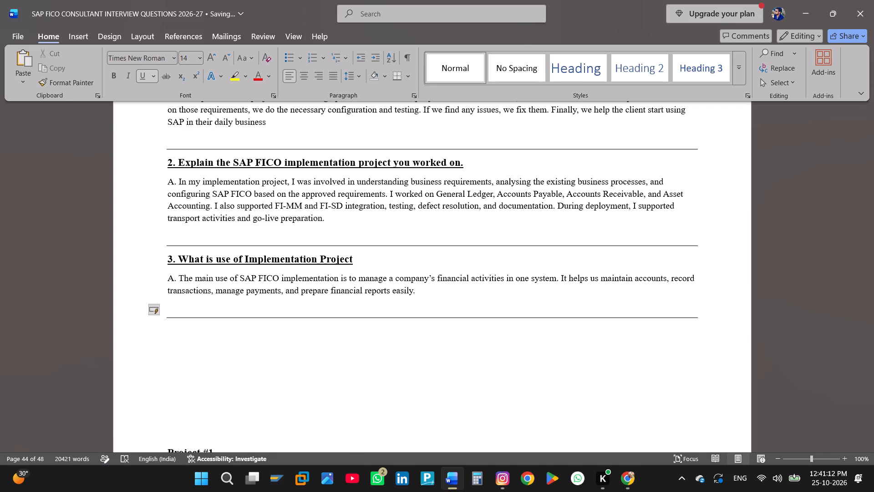
pyautogui.scroll(-1, 390, 362)
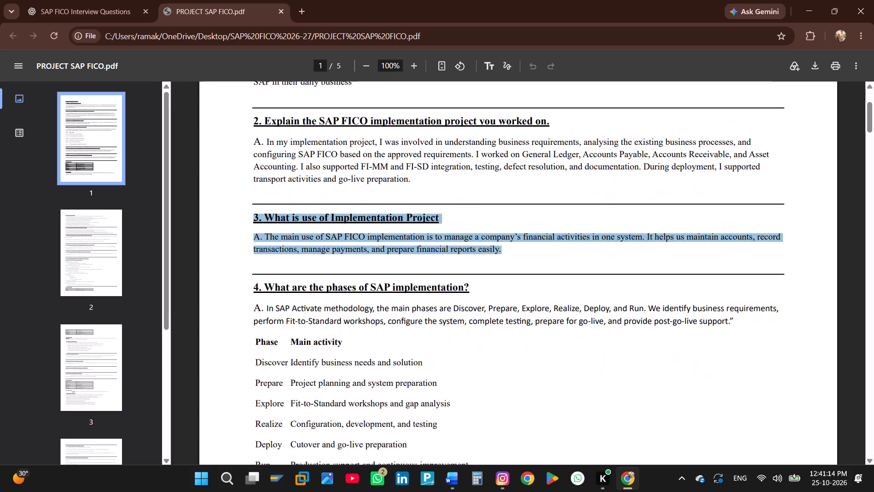
pyautogui.scroll(-2, 390, 362)
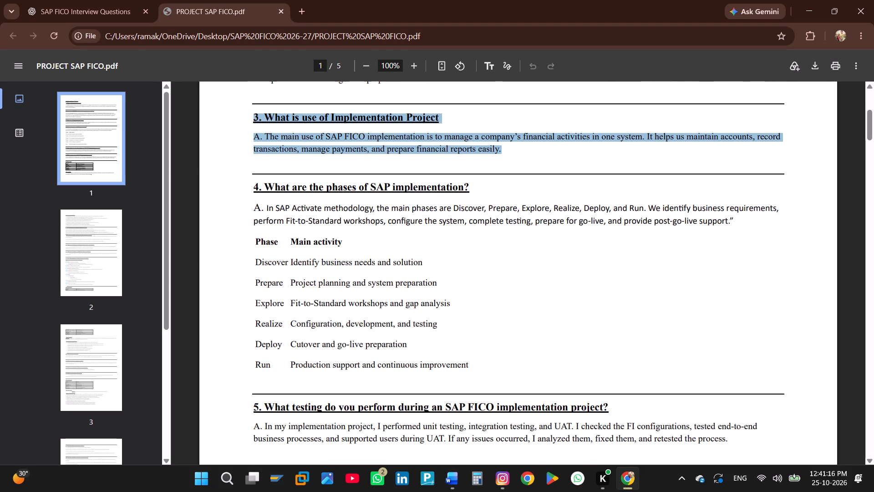
pyautogui.moveTo(254, 187); pyautogui.dragTo(366, 278)
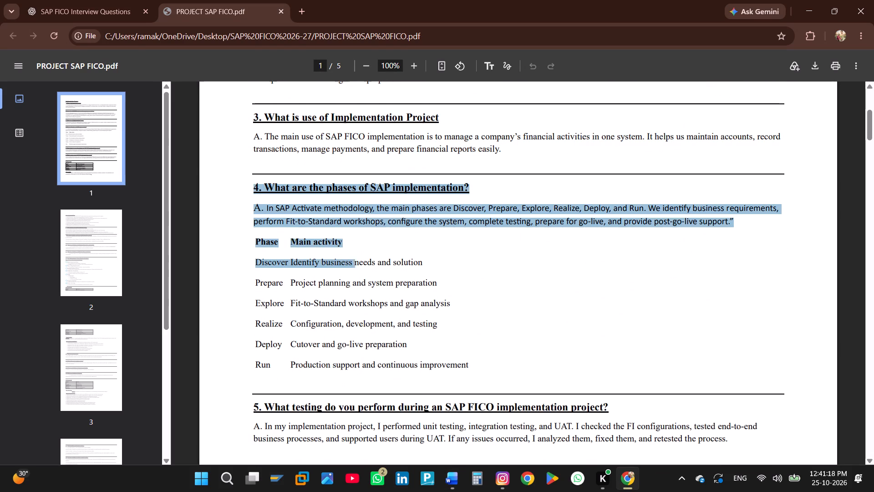
pyautogui.moveTo(366, 278); pyautogui.dragTo(492, 369)
pyautogui.hotkey('ctrl', 'c')
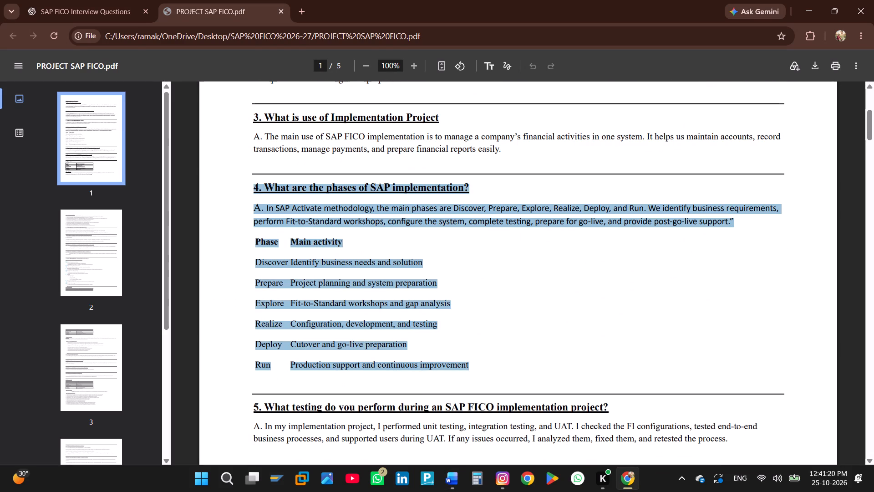
pyautogui.hotkey('ctrl', 'c')
pyautogui.hotkey('alt', 'Tab')
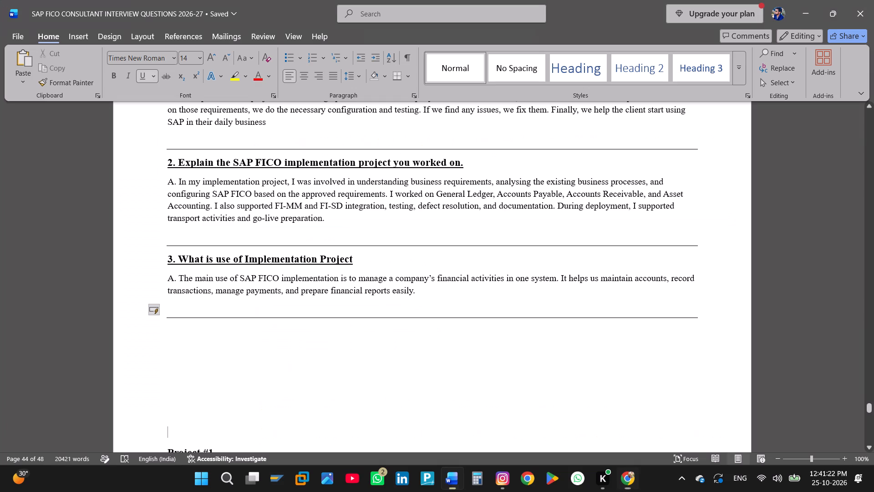
pyautogui.click(172, 334)
pyautogui.hotkey('ctrl', 'v')
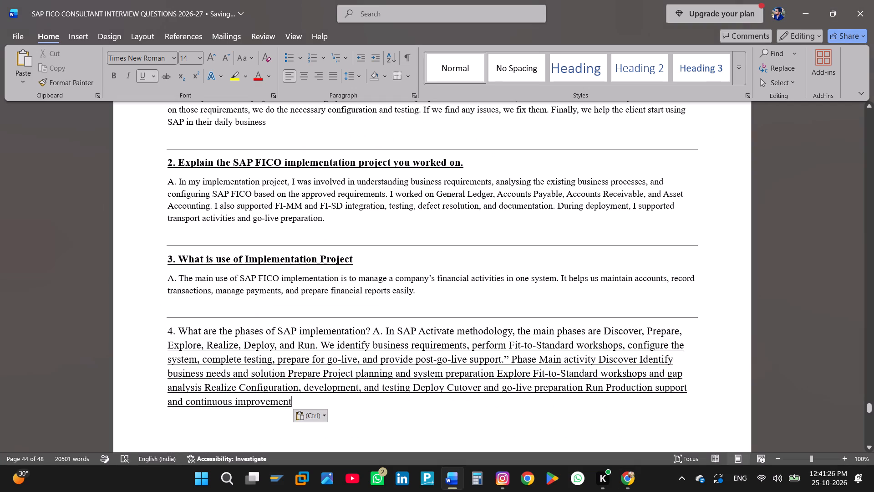
# Bold the "4. What are the phases of SAP implementation?" heading and start its answer on a new line.
pyautogui.moveTo(165, 331); pyautogui.dragTo(370, 329)
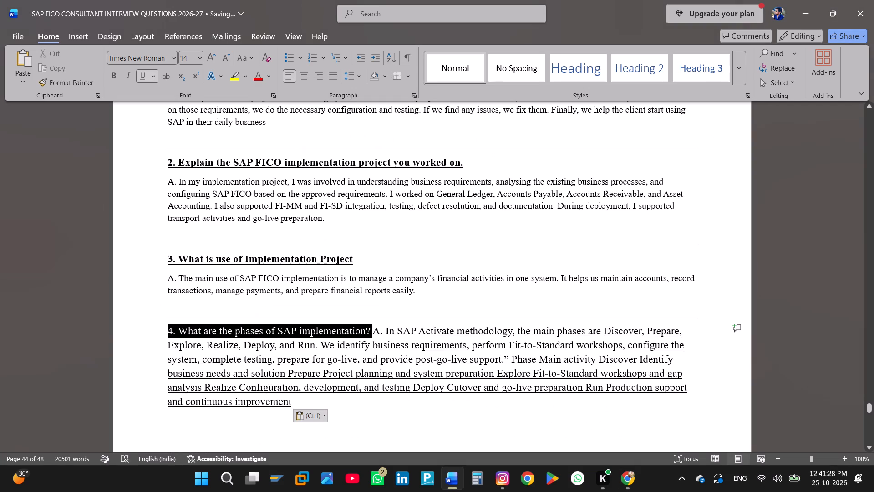
pyautogui.moveTo(370, 329); pyautogui.dragTo(370, 329)
pyautogui.click(113, 77)
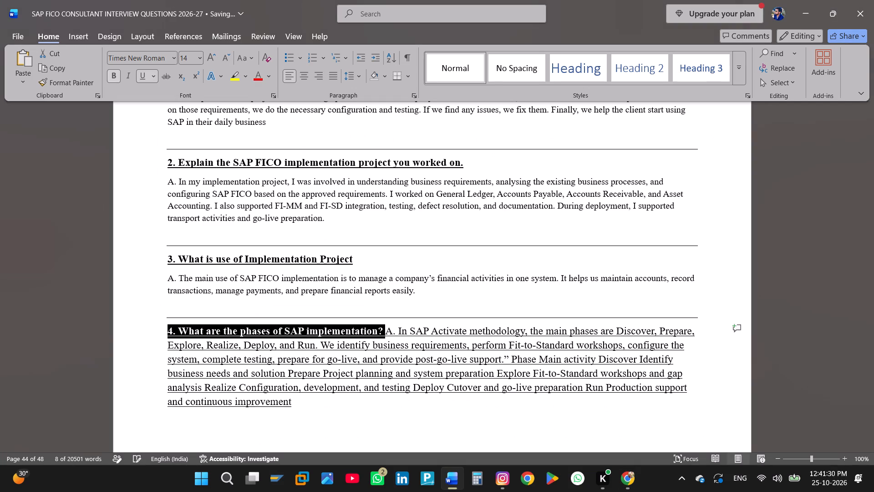
pyautogui.click(387, 334)
pyautogui.press('Return')
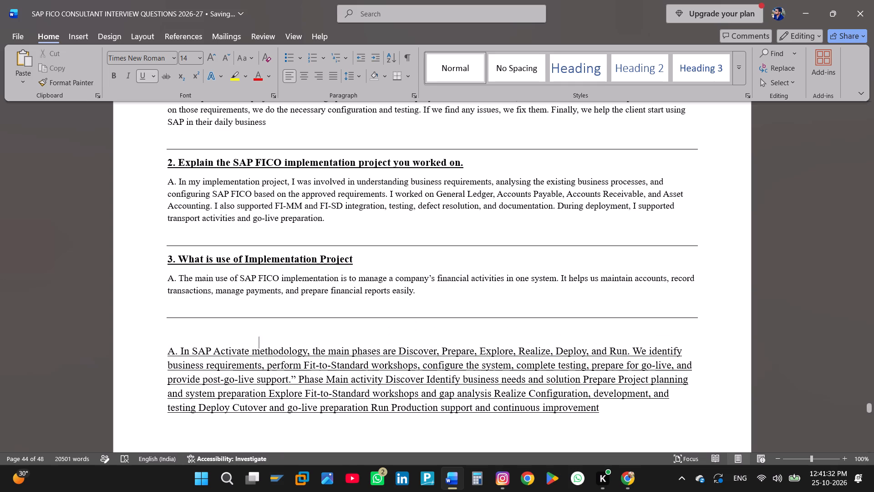
# Remove the underline from question 4's answer text and reduce its font size to 12.
pyautogui.moveTo(166, 350); pyautogui.dragTo(605, 419)
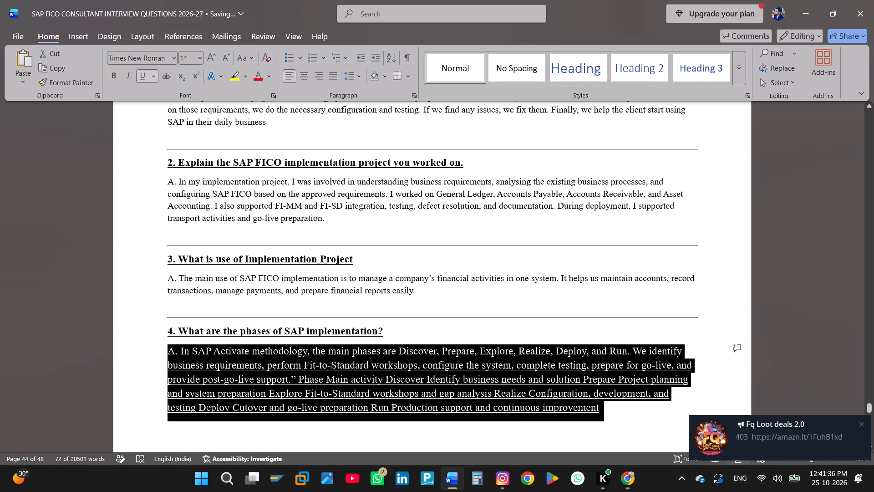
pyautogui.click(141, 76)
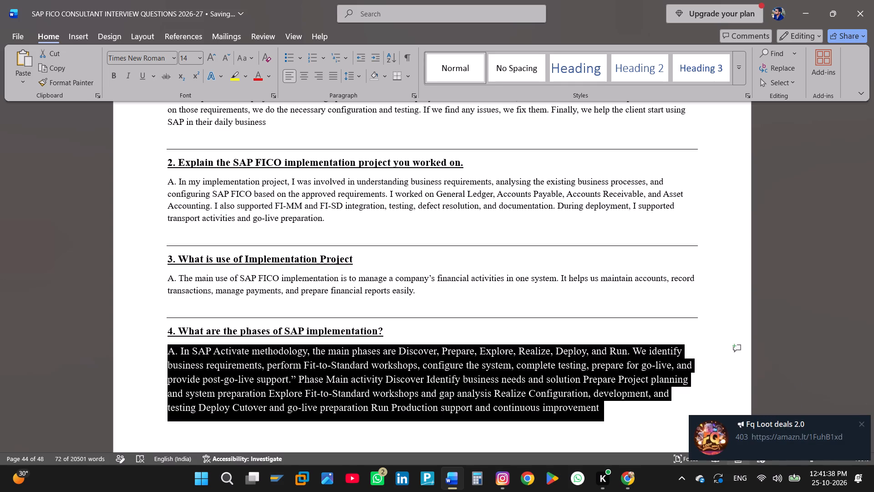
pyautogui.click(223, 61)
pyautogui.click(395, 400)
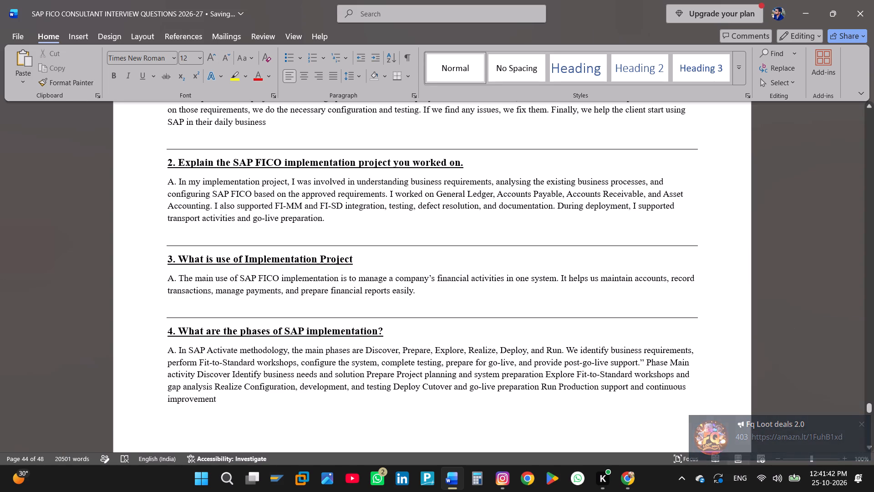
# Split question 4's answer so the phase list starting with "Phase Main activity" begins a new paragraph, as in the PDF.
pyautogui.hotkey('alt', 'Tab')
pyautogui.hotkey('alt', 'Tab')
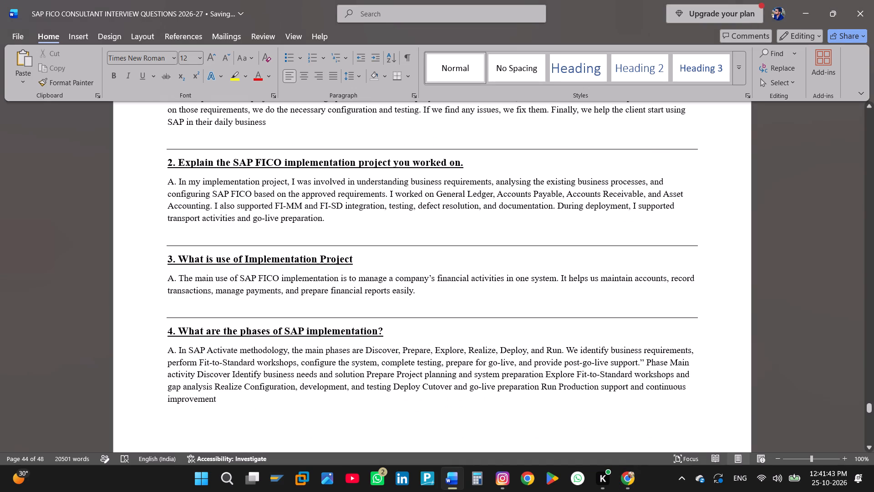
pyautogui.click(646, 361)
pyautogui.press('Return')
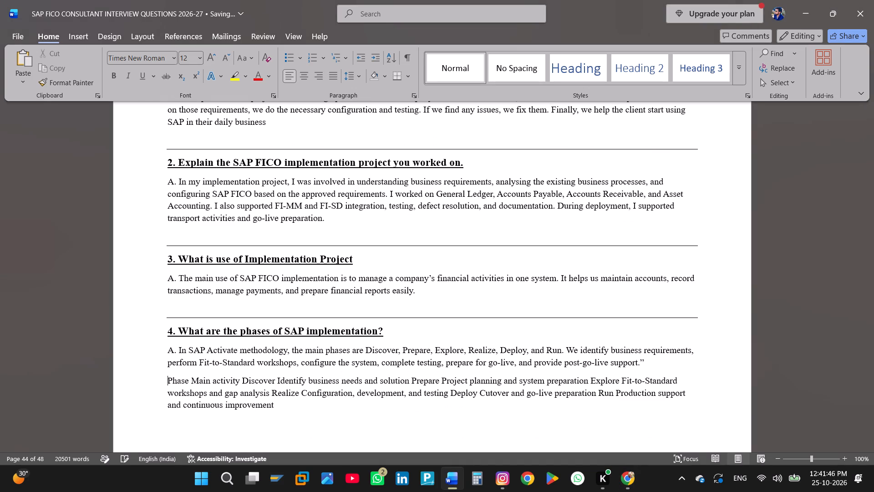
# Space "Phase" and "Main activity" apart with four tabs as column headings on their own line, matching the PDF's phase list.
pyautogui.scroll(-1, 443, 357)
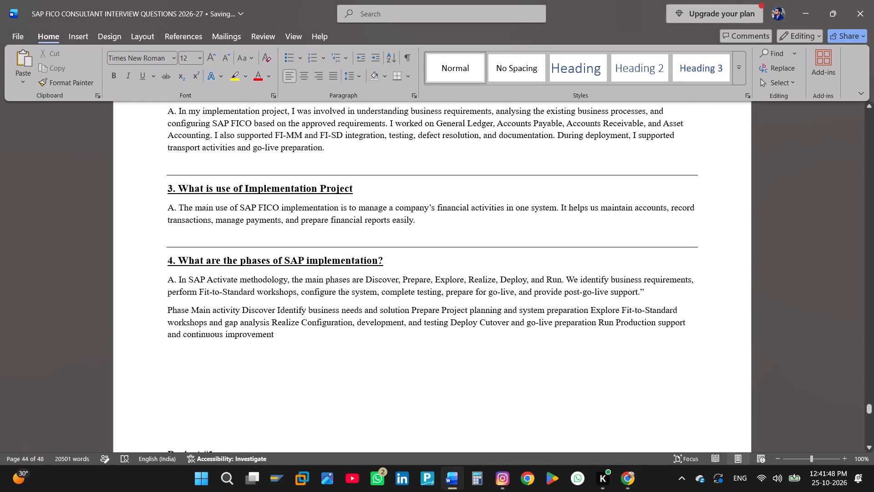
pyautogui.click(192, 308)
pyautogui.hotkey('alt', 'Tab')
pyautogui.hotkey('alt', 'Tab')
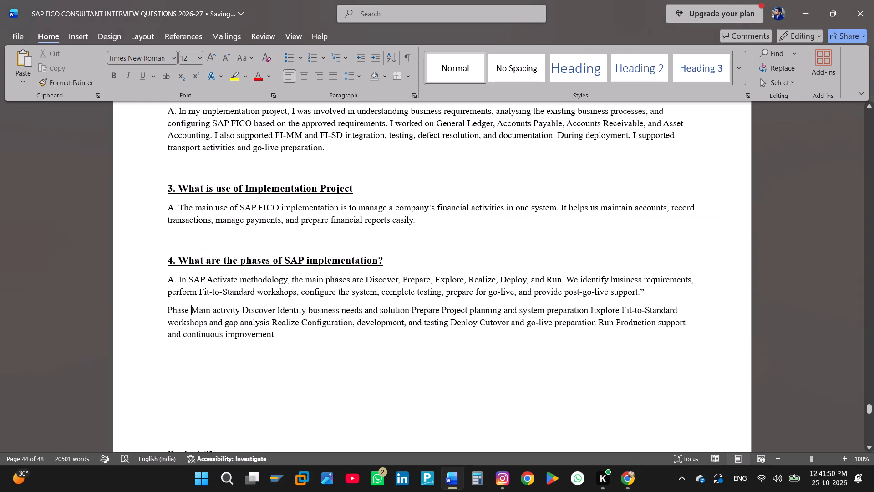
pyautogui.click(192, 308)
pyautogui.press('Tab')
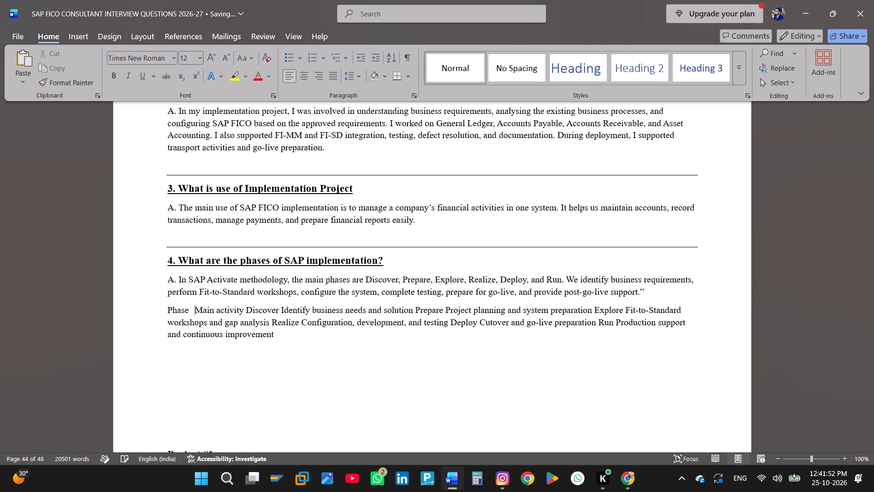
pyautogui.press('Tab')
pyautogui.press('Tab')
pyautogui.press('Tab')
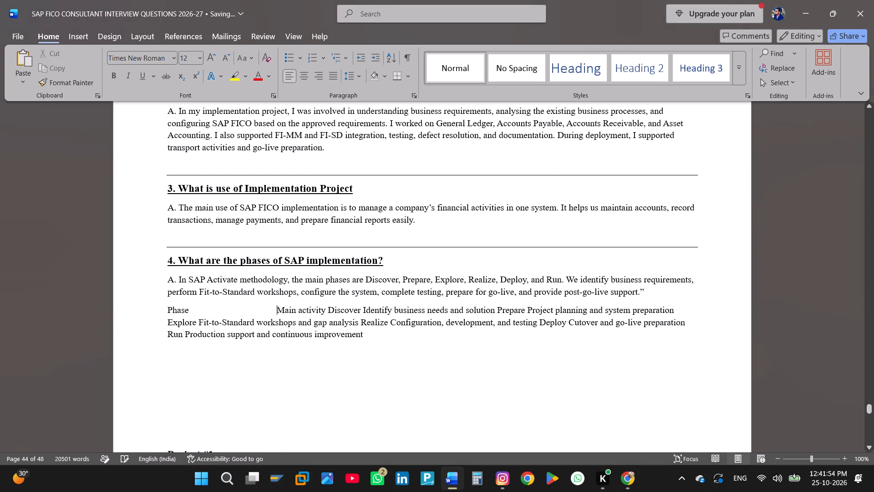
pyautogui.click(328, 309)
pyautogui.press('Return')
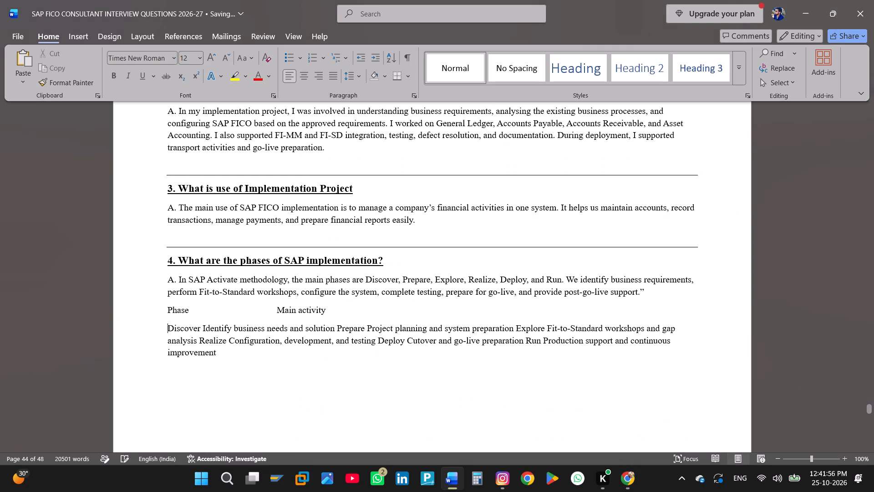
pyautogui.hotkey('alt', 'Tab')
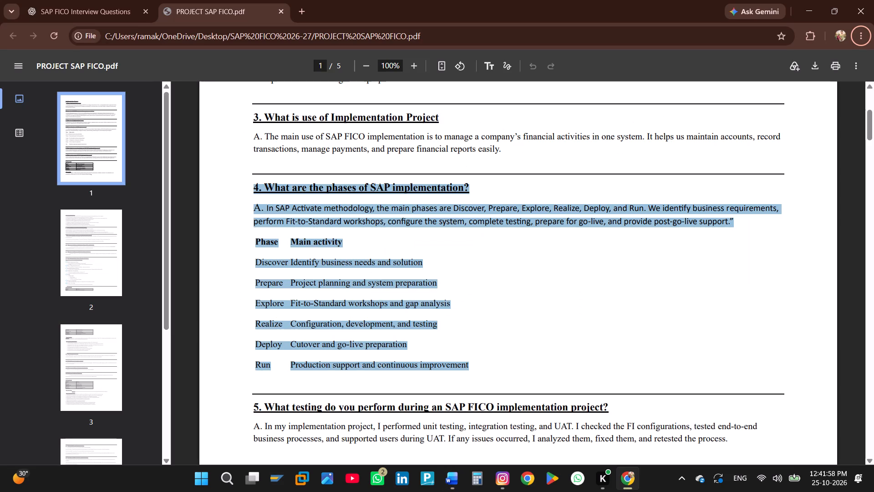
pyautogui.hotkey('alt', 'Tab')
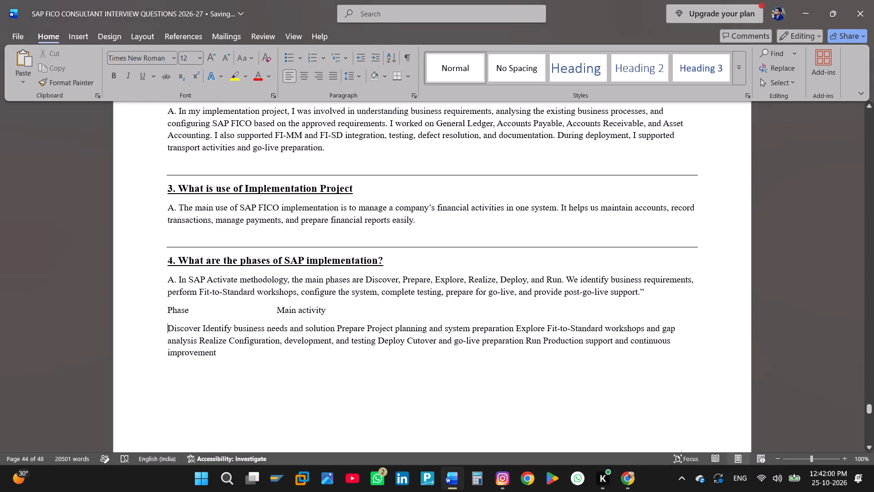
# Insert two tabs after "Discover" and remove one tab before "Main activity" so the two columns line up.
pyautogui.click(202, 327)
pyautogui.press('Tab')
pyautogui.press('Tab')
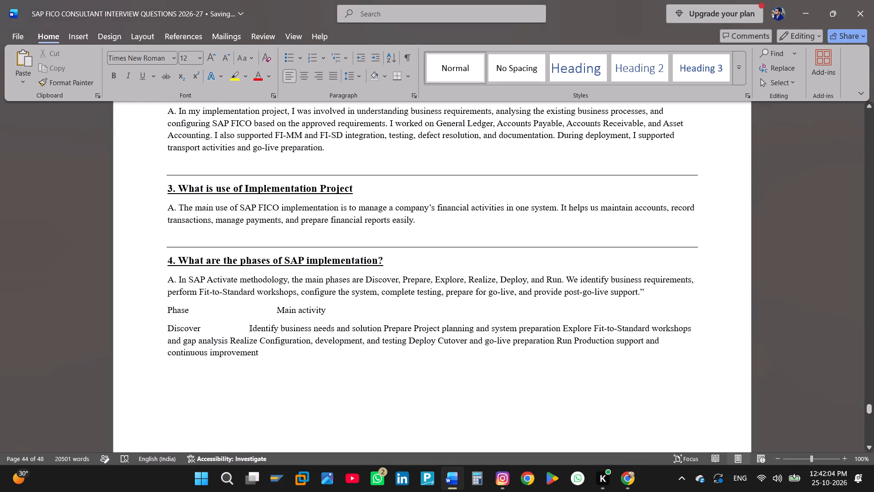
pyautogui.click(275, 309)
pyautogui.press('BackSpace')
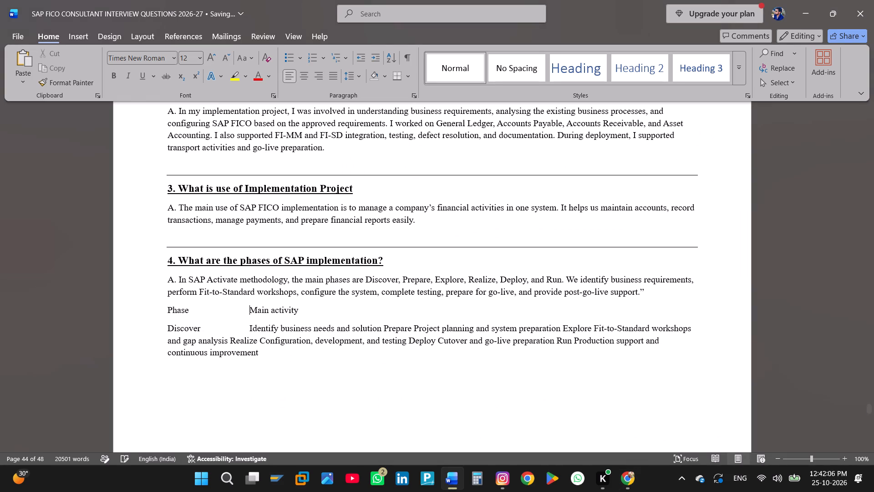
# Put "Prepare" and "Project planning and system preparation" on their own line, separated by two tabs, following the PDF's phase list.
pyautogui.click(385, 328)
pyautogui.hotkey('alt', 'Tab')
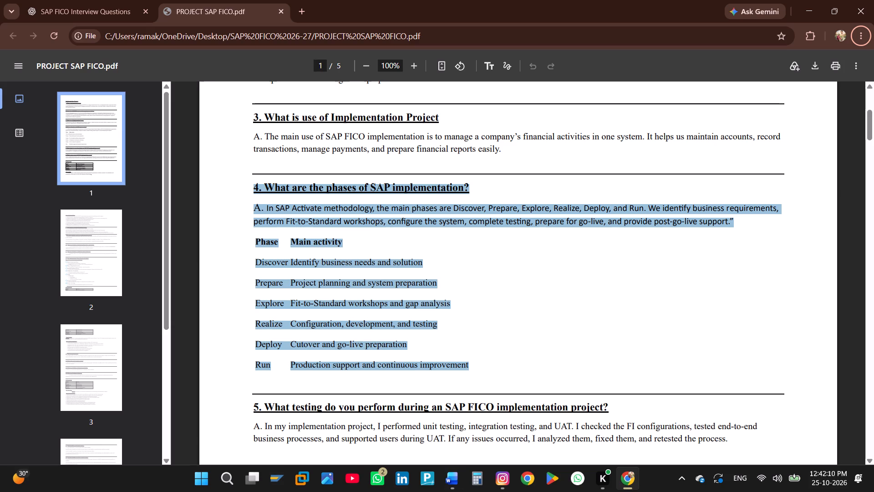
pyautogui.hotkey('alt', 'Tab')
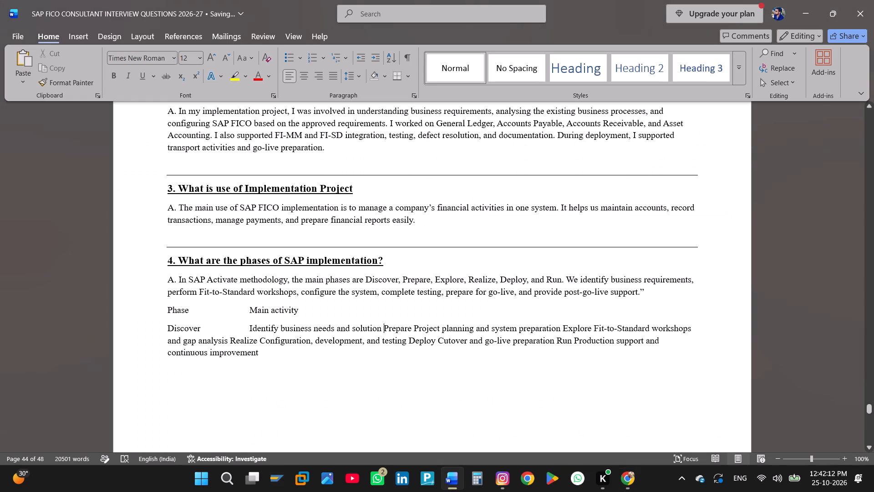
pyautogui.press('Return')
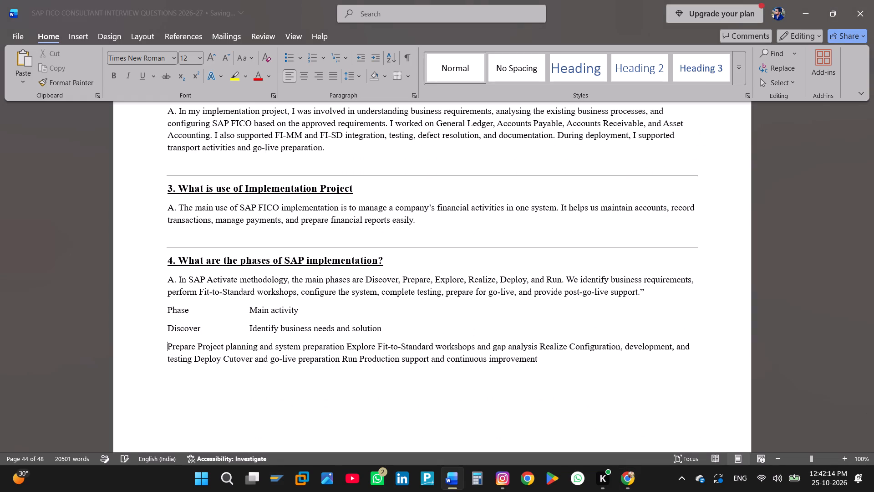
pyautogui.click(199, 346)
pyautogui.press('Tab')
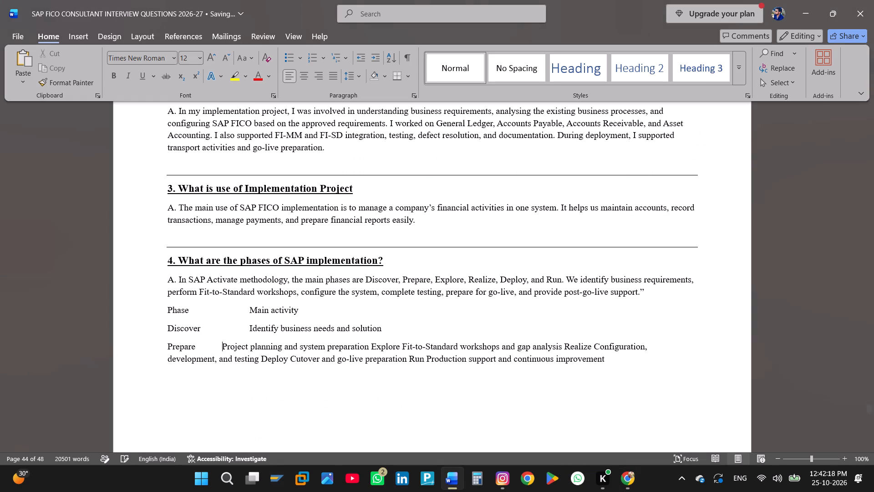
pyautogui.press('Tab')
pyautogui.hotkey('alt', 'Tab')
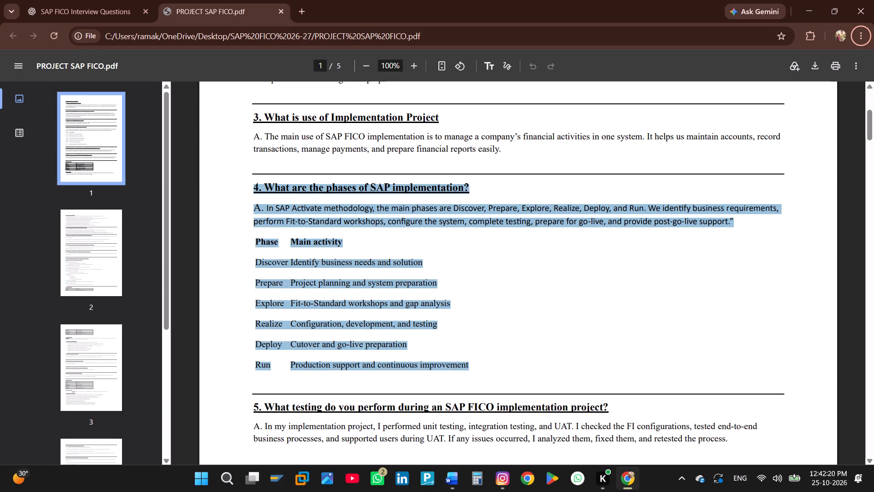
pyautogui.hotkey('alt', 'Tab')
pyautogui.click(399, 347)
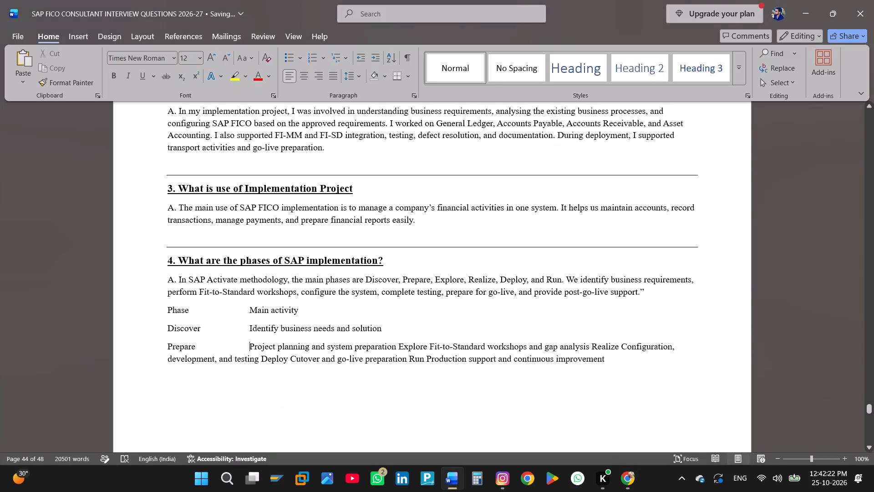
pyautogui.press('Return')
# Separate "Explore" from "Fit-to-Standard workshops and gap analysis" with two tabs and end that row before "Realize", as in the PDF.
pyautogui.hotkey('alt', 'Tab')
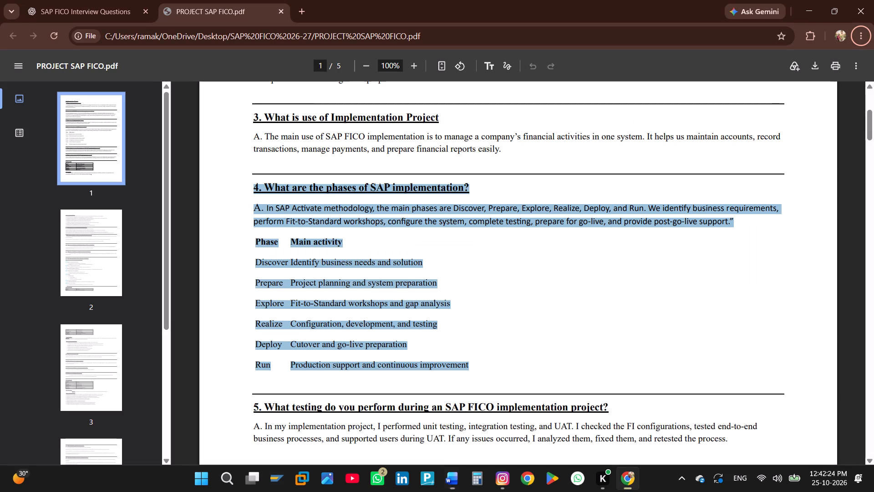
pyautogui.hotkey('alt', 'Tab')
pyautogui.click(198, 364)
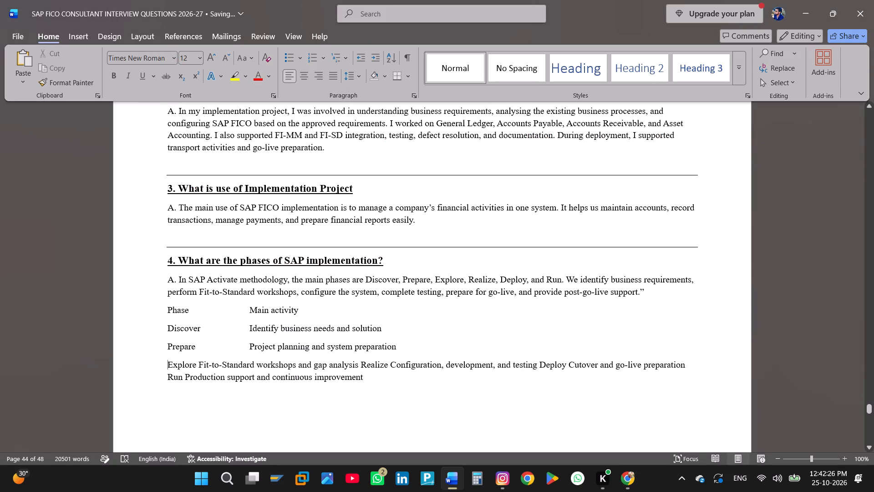
pyautogui.press('Tab')
pyautogui.press('Tab')
pyautogui.hotkey('alt', 'Tab')
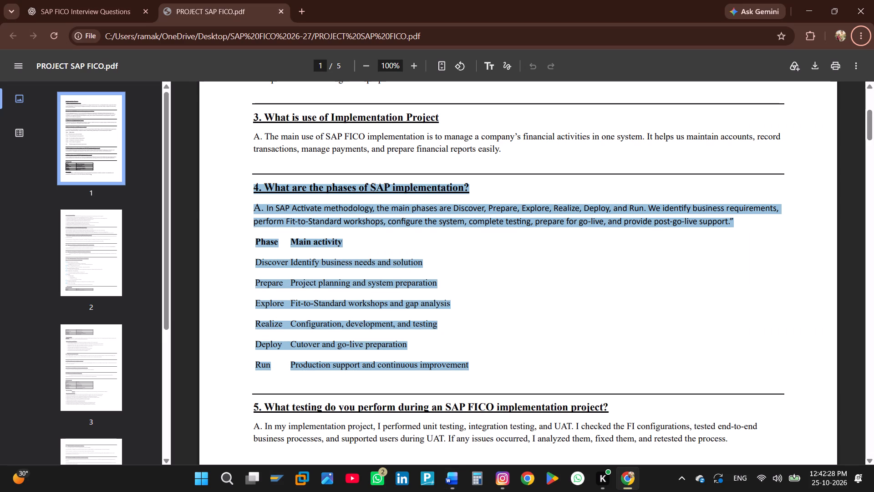
pyautogui.hotkey('alt', 'Tab')
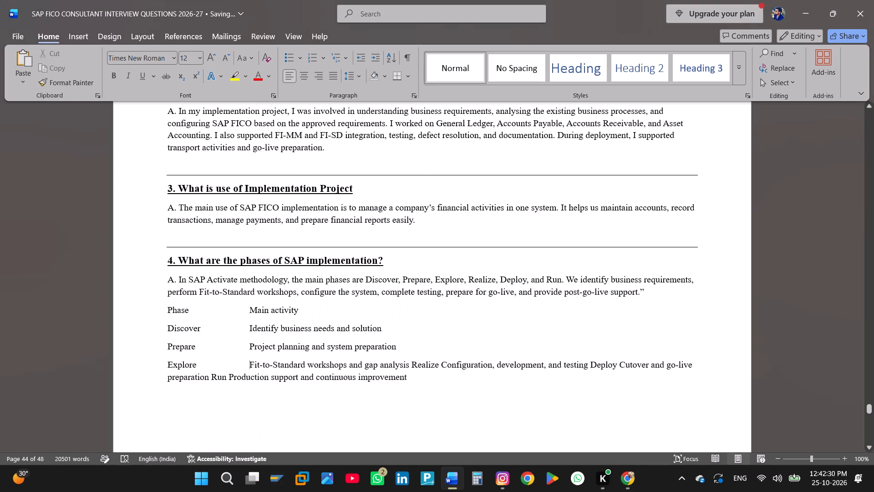
pyautogui.click(413, 365)
pyautogui.press('Return')
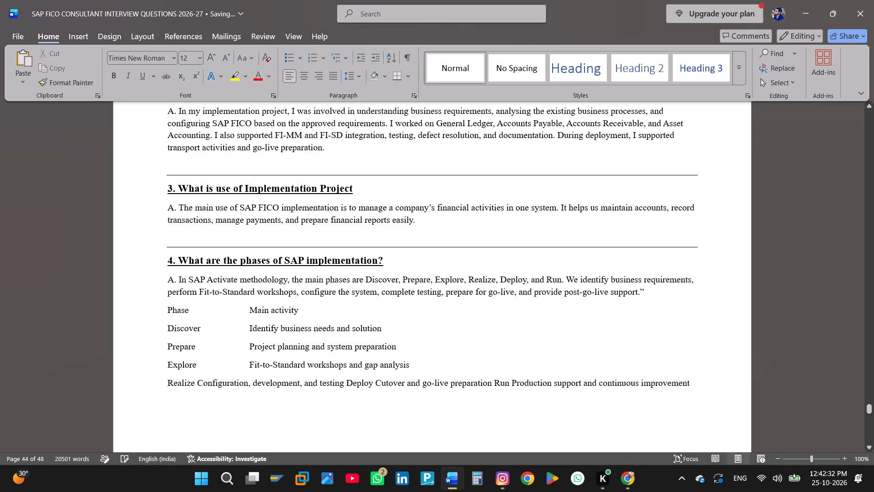
# Separate "Realize" from "Configuration, development, and testing" with two tabs and end that row before "Deploy".
pyautogui.click(198, 383)
pyautogui.press('Tab')
pyautogui.press('Tab')
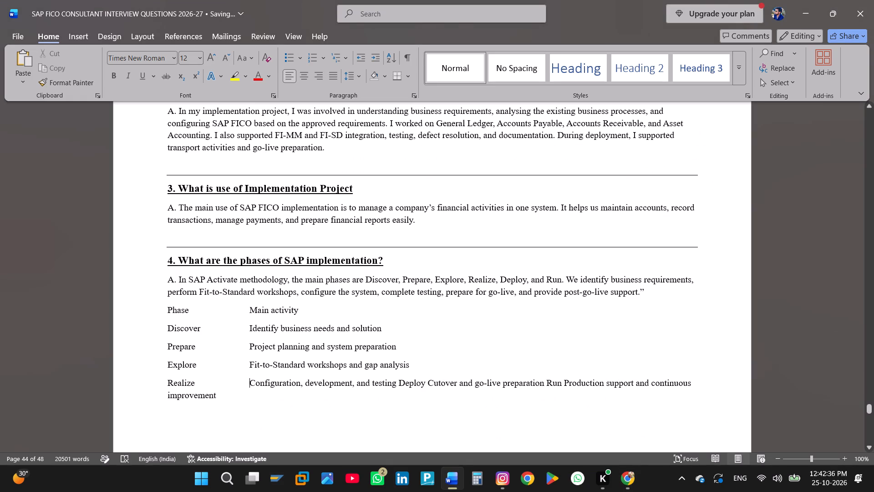
pyautogui.click(397, 382)
pyautogui.press('Right')
pyautogui.press('Return')
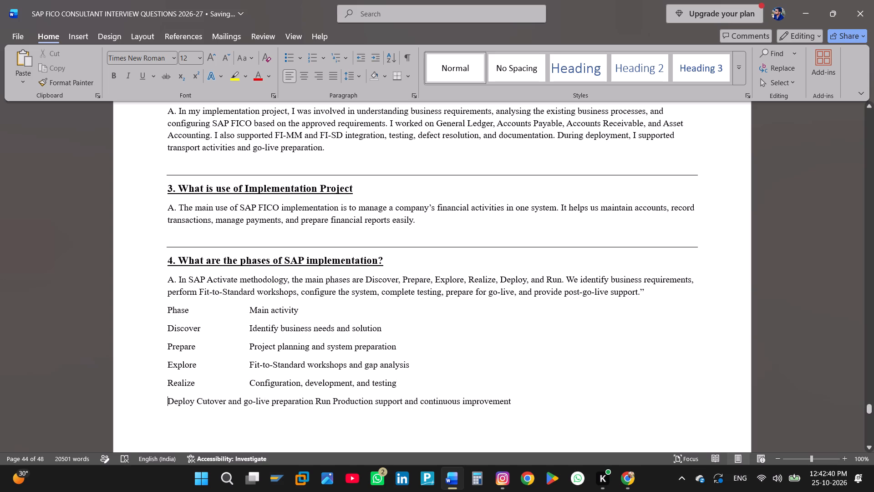
# Separate "Deploy" from "Cutover and go-live preparation" with two tabs to match the rows above.
pyautogui.click(199, 400)
pyautogui.press('Tab')
pyautogui.press('Tab')
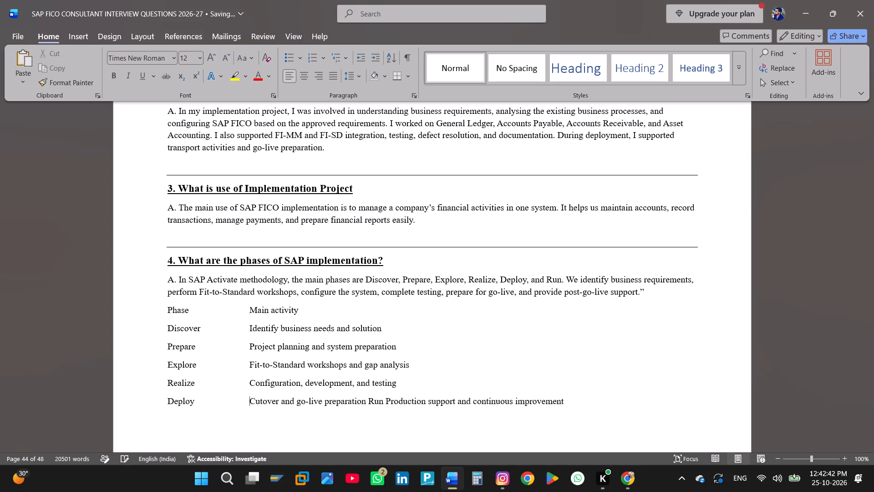
# Move "Run" and "Production support and continuous improvement" to their own line below "Deploy", separated by three tabs to align the columns.
pyautogui.hotkey('alt', 'Tab')
pyautogui.hotkey('alt', 'Tab')
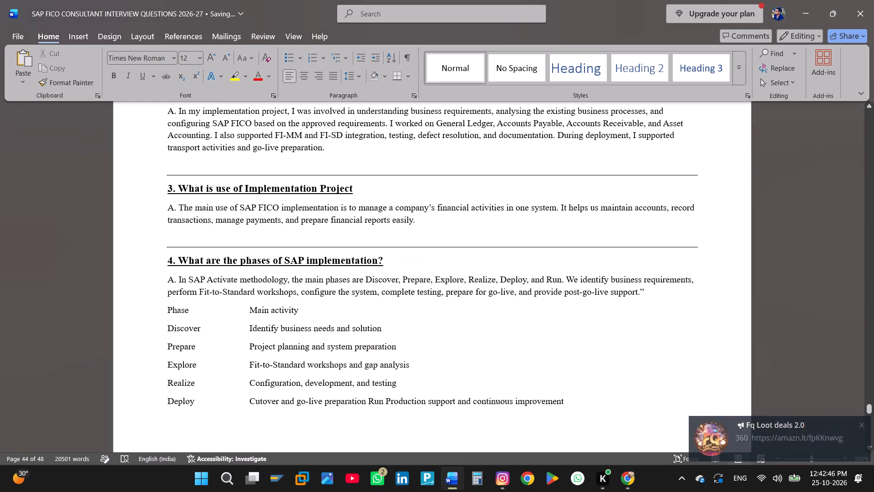
pyautogui.click(367, 401)
pyautogui.press('Return')
pyautogui.press('Right')
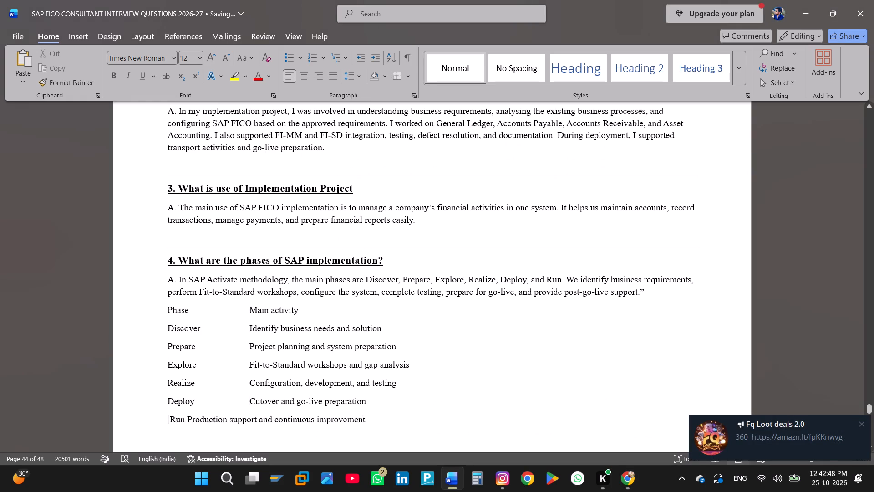
pyautogui.press('BackSpace')
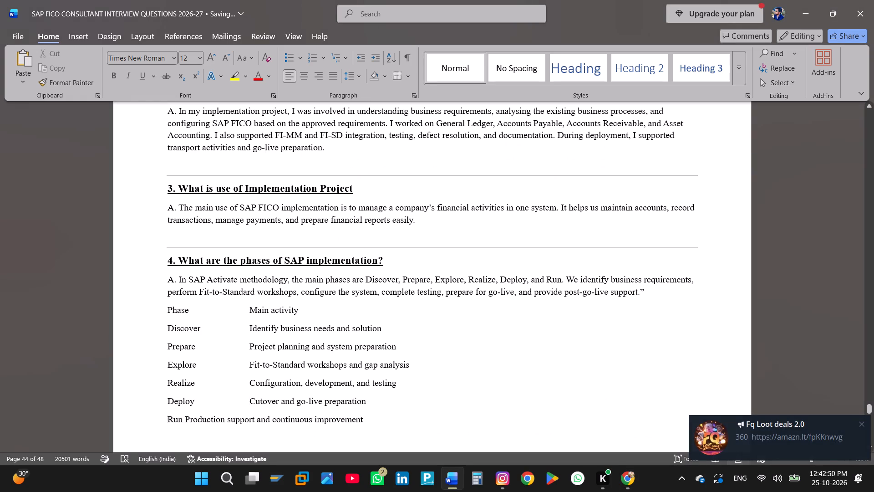
pyautogui.click(185, 420)
pyautogui.press('Tab')
pyautogui.press('Tab')
pyautogui.press('Tab')
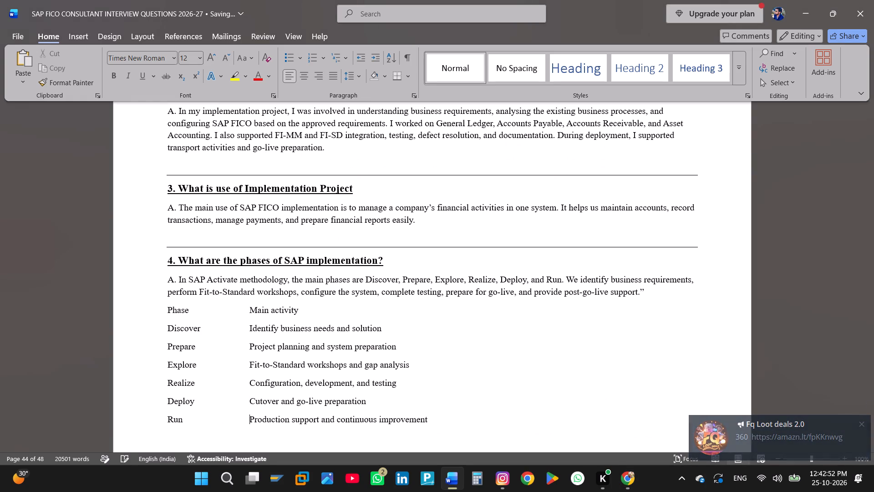
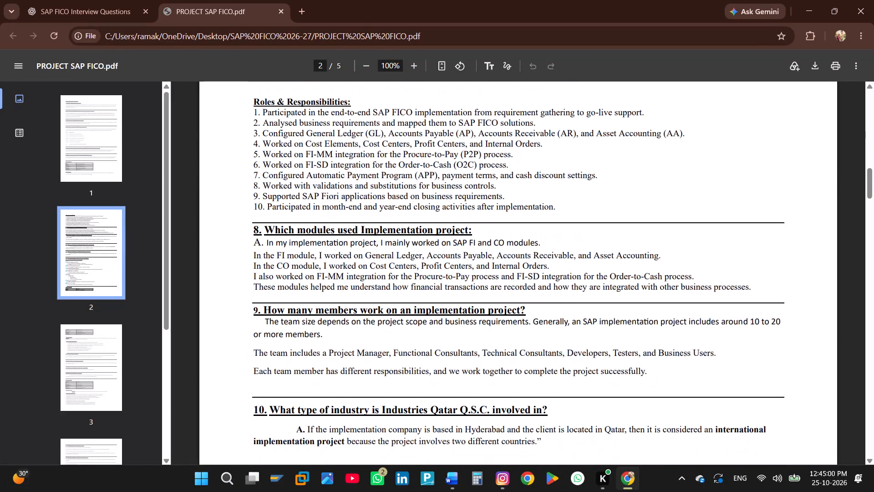
# Copy question 13's text "What is support project." with its full answer from the project PDF, and switch back to the Word interview document.
pyautogui.scroll(-1, 376, 272)
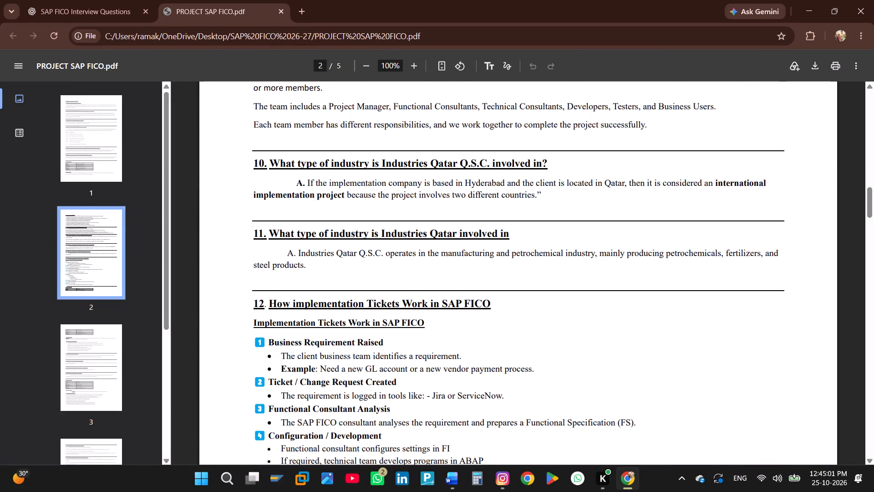
pyautogui.scroll(-7, 376, 272)
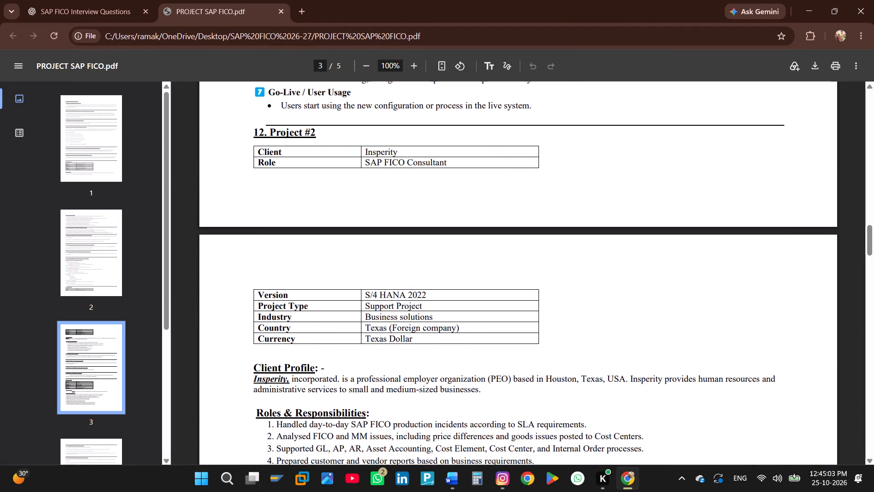
pyautogui.scroll(-1, 376, 272)
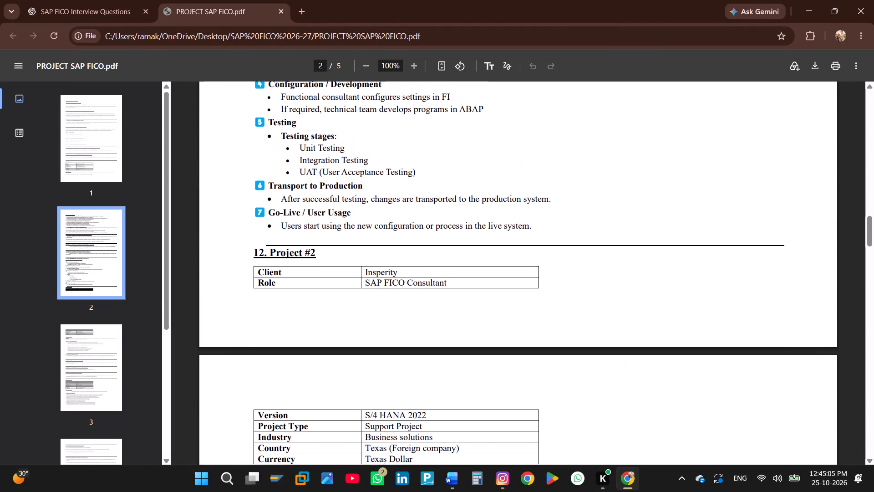
pyautogui.scroll(-2, 376, 272)
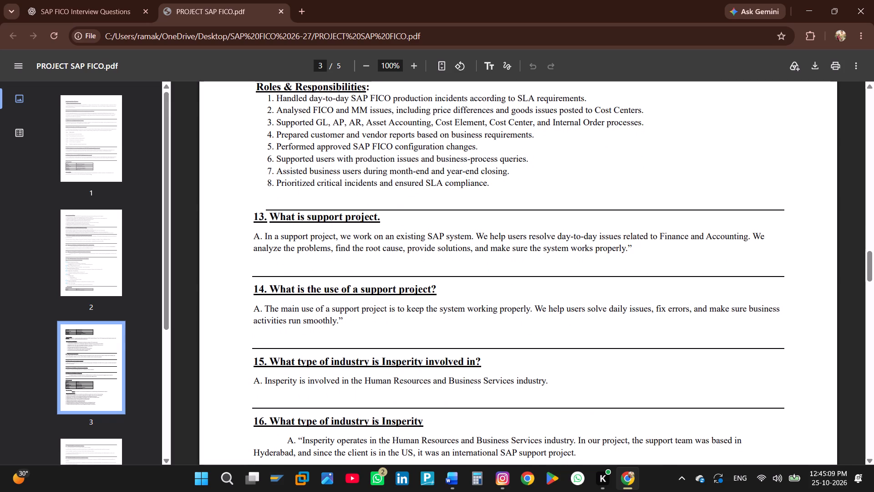
pyautogui.moveTo(271, 216); pyautogui.dragTo(343, 235)
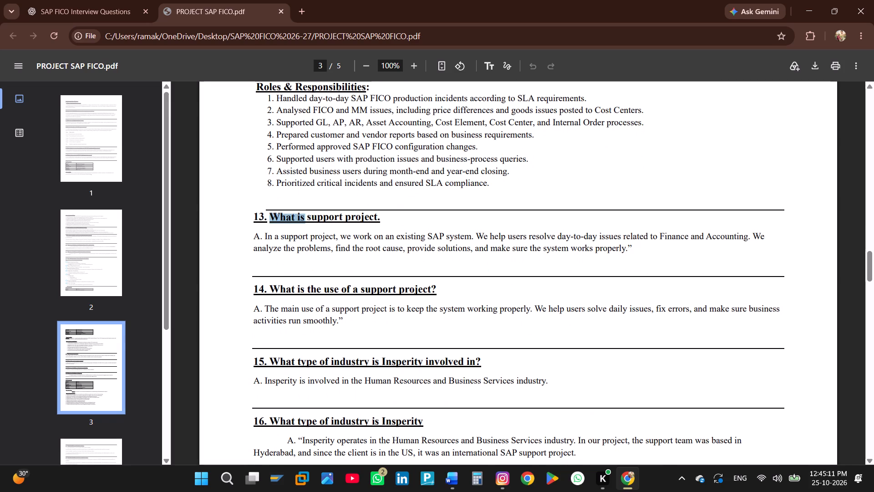
pyautogui.moveTo(343, 235); pyautogui.dragTo(640, 252)
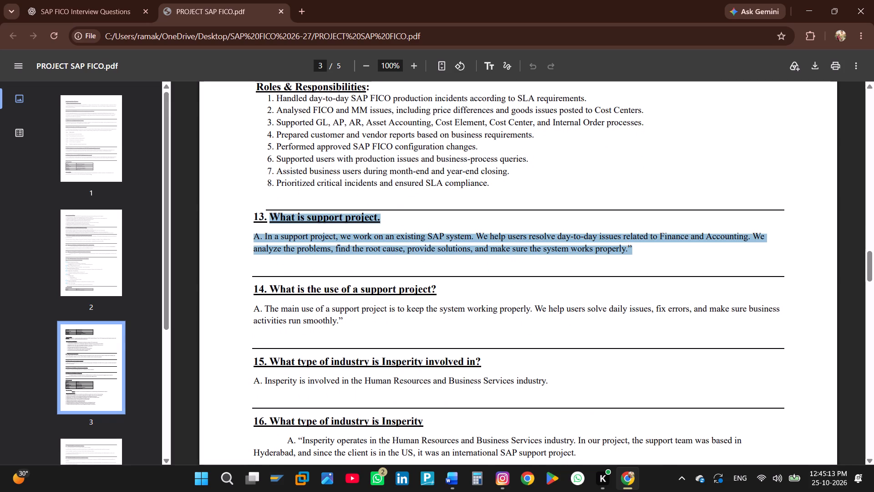
pyautogui.hotkey('ctrl', 'c')
pyautogui.hotkey('alt', 'Tab')
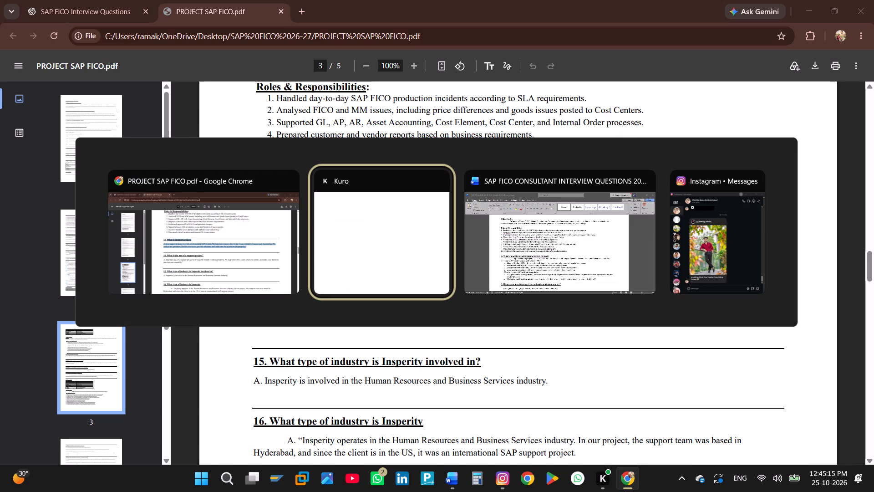
# Switch from the PROJECT SAP FICO PDF back to the SAP FICO CONSULTANT INTERVIEW QUESTIONS 2026-27 document in Word.
pyautogui.hotkey('alt', 'Tab')
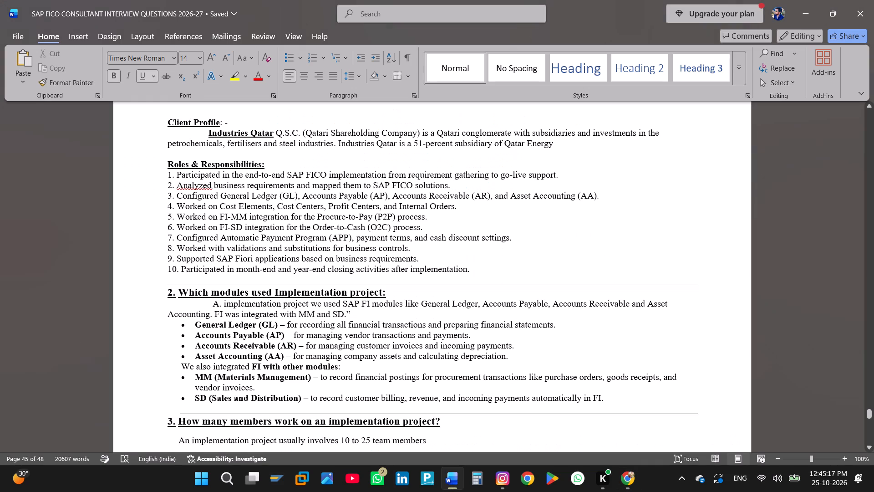
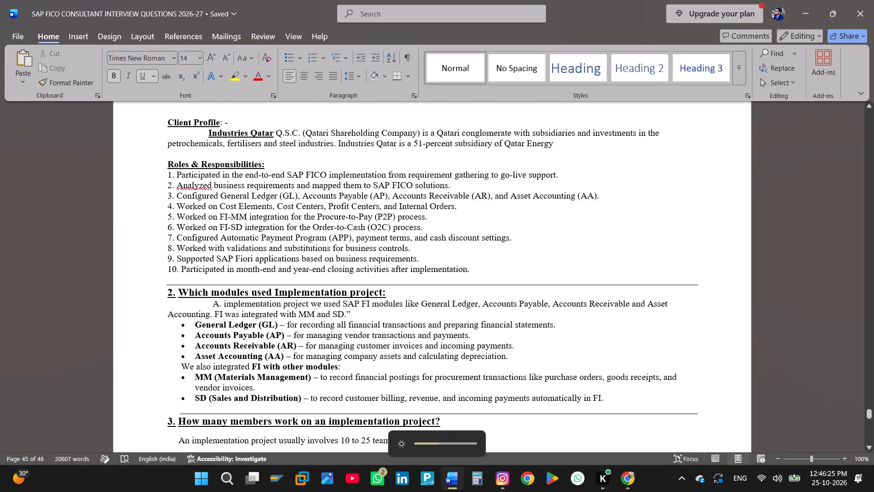
# Copy the "What is support project." question and answer from the PROJECT SAP FICO PDF and return to the Word document.
pyautogui.hotkey('alt', 'Tab')
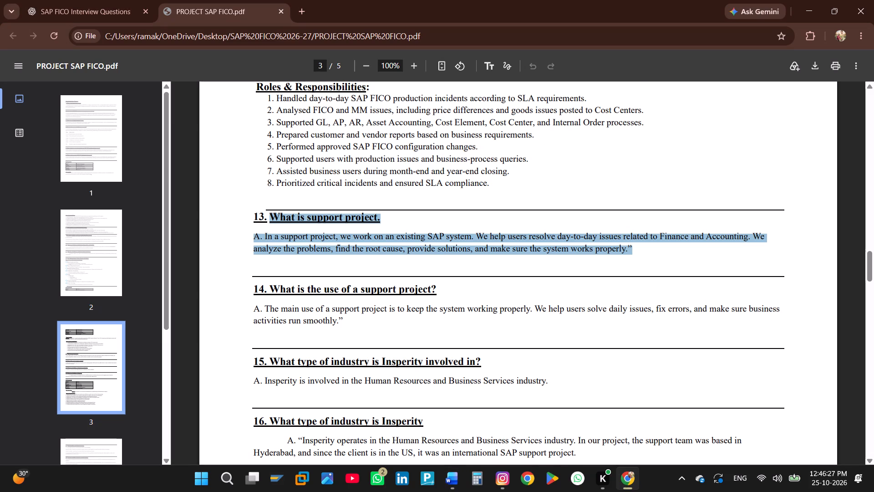
pyautogui.hotkey('ctrl', 'c')
pyautogui.hotkey('alt', 'Tab')
# Insert seven blank lines above the Project #2 heading and paste the copied support project question and answer directly below the divider.
pyautogui.scroll(1, 283, 208)
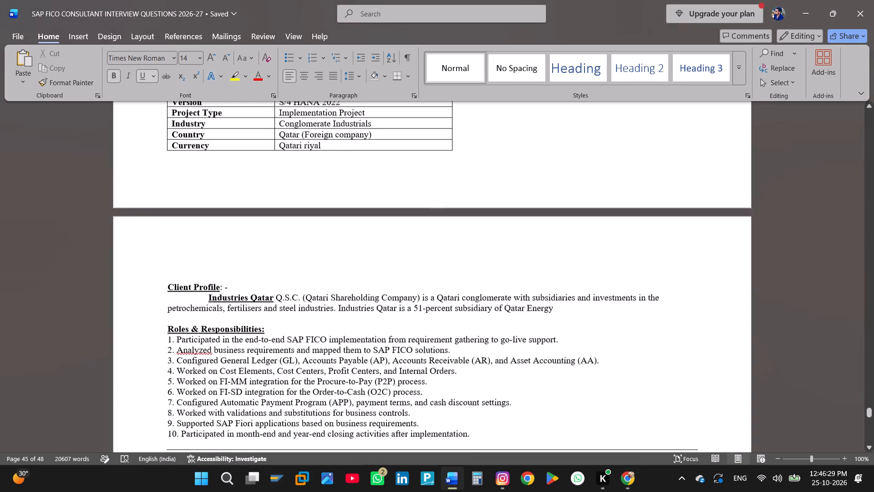
pyautogui.scroll(2, 283, 208)
pyautogui.scroll(-3, 283, 208)
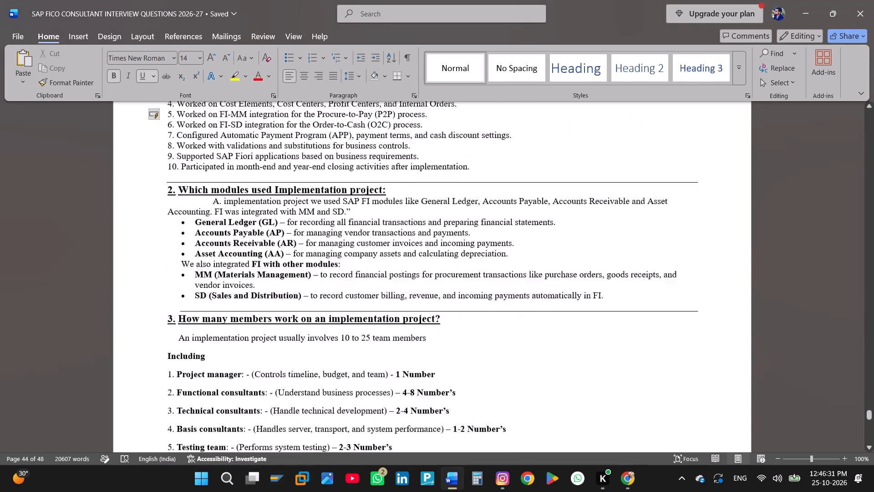
pyautogui.scroll(-6, 283, 208)
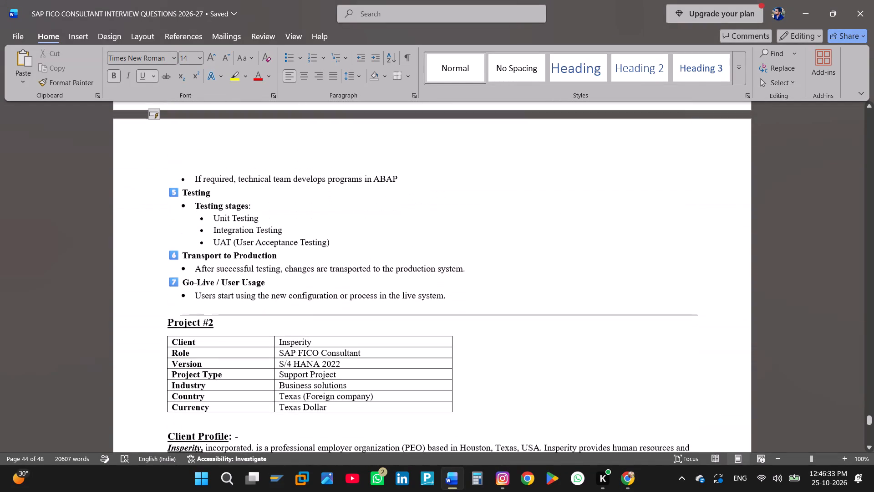
pyautogui.click(164, 323)
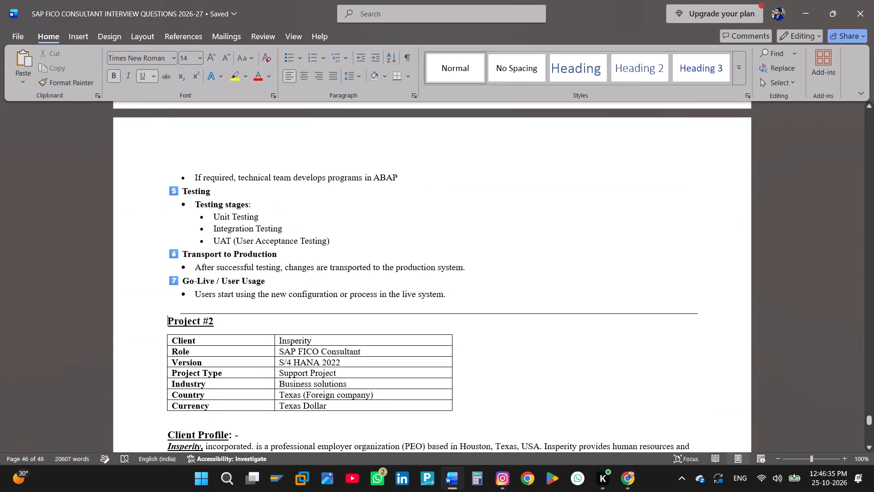
pyautogui.press('Return')
pyautogui.press('Return')
pyautogui.press('Return')
pyautogui.press('Return')
pyautogui.press('Return')
pyautogui.press('Return')
pyautogui.press('Return')
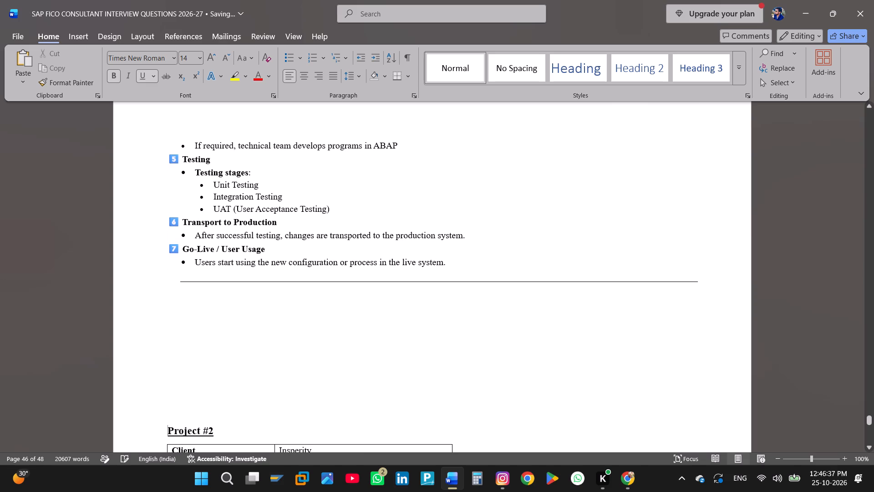
pyautogui.click(175, 291)
pyautogui.hotkey('ctrl', 'v')
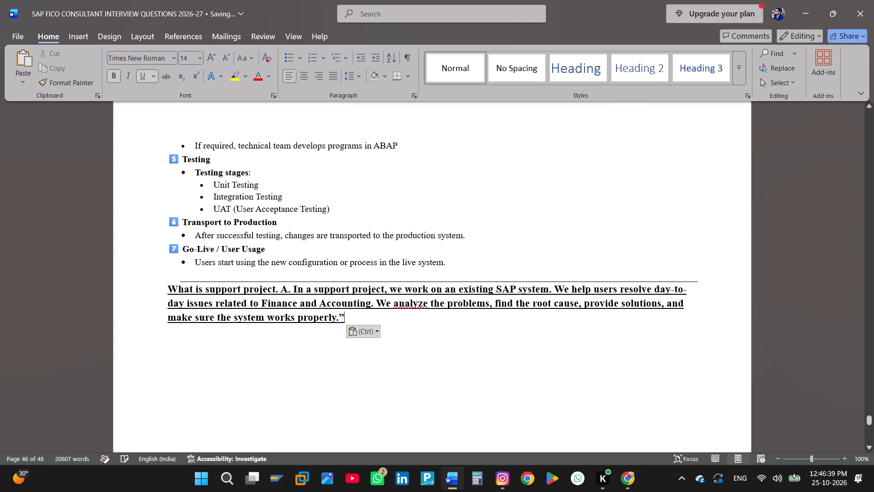
# Renumber the "Which modules used Implementation project" heading as 8 and the "How many members work on an implementation project?" heading as 9.
pyautogui.scroll(3, 193, 280)
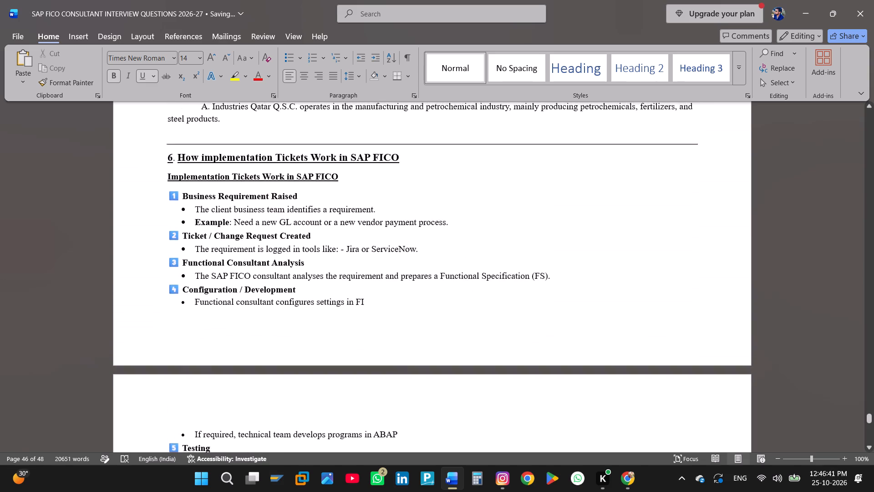
pyautogui.scroll(6, 193, 280)
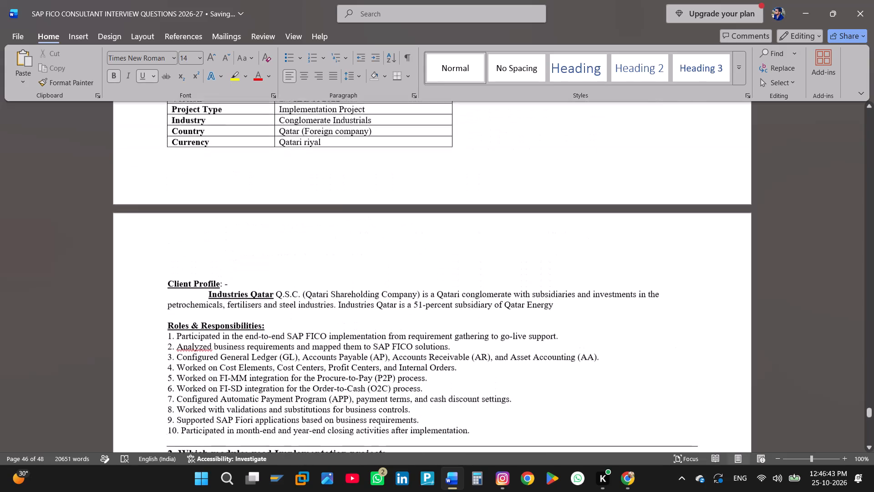
pyautogui.scroll(2, 193, 280)
pyautogui.scroll(-2, 193, 280)
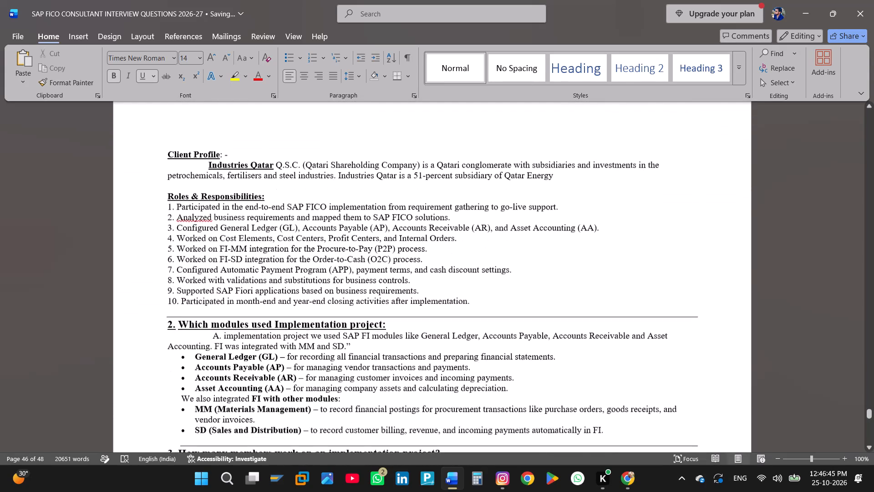
pyautogui.scroll(-1, 193, 280)
pyautogui.click(173, 287)
pyautogui.press('BackSpace')
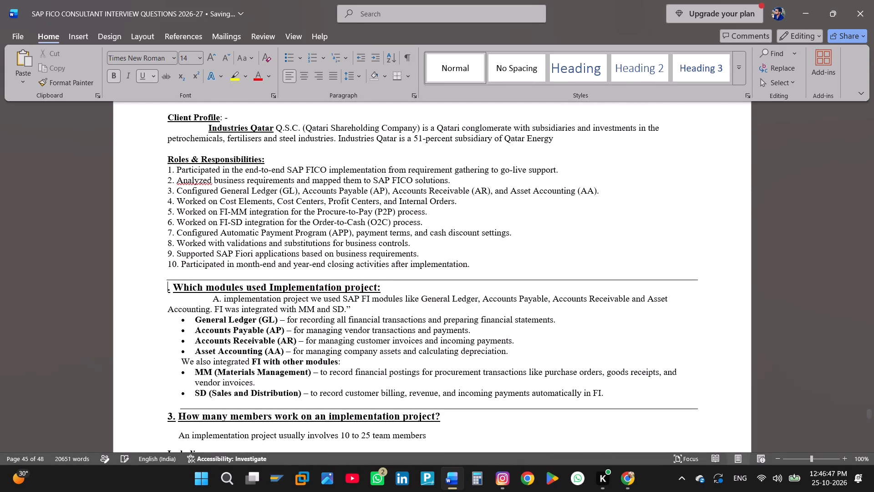
pyautogui.press('8')
pyautogui.scroll(-1, 190, 336)
pyautogui.click(172, 329)
pyautogui.press('BackSpace')
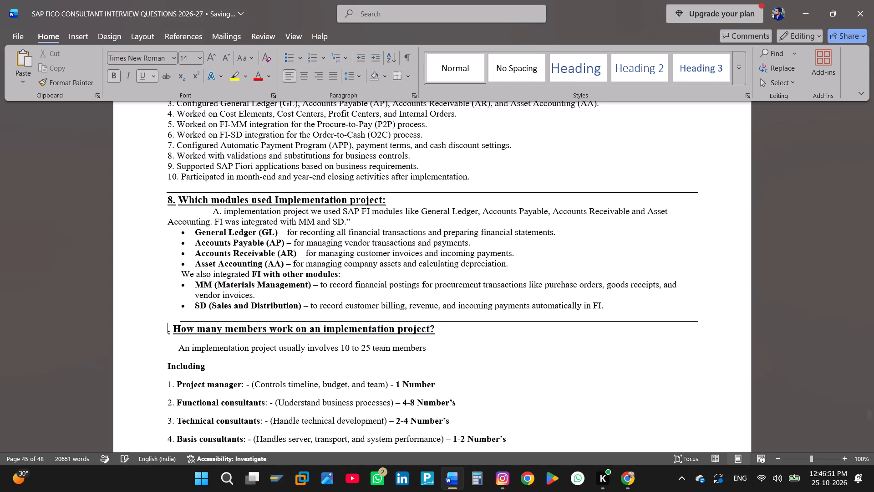
pyautogui.press('9')
# Renumber the two Industries Qatar industry-type headings as 10 and 11, and the "How implementation Tickets Work in SAP FICO" heading as 12.
pyautogui.scroll(-3, 190, 334)
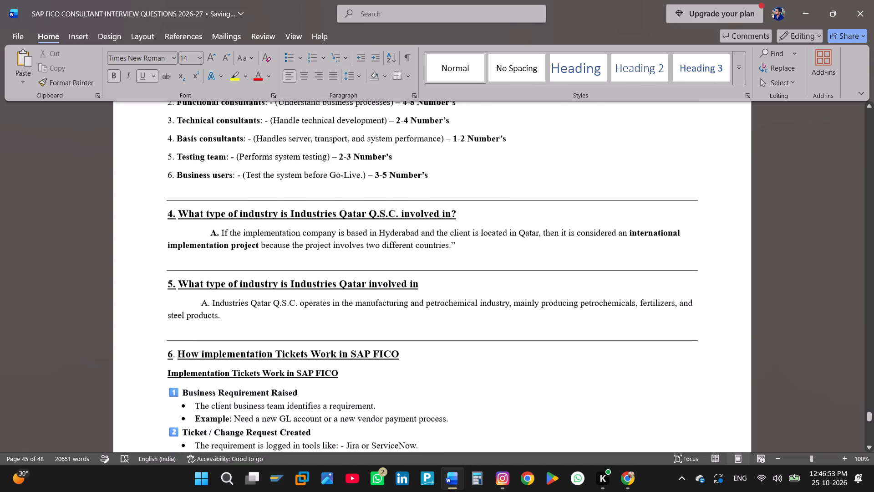
pyautogui.click(172, 214)
pyautogui.press('BackSpace')
pyautogui.write('10')
pyautogui.click(171, 284)
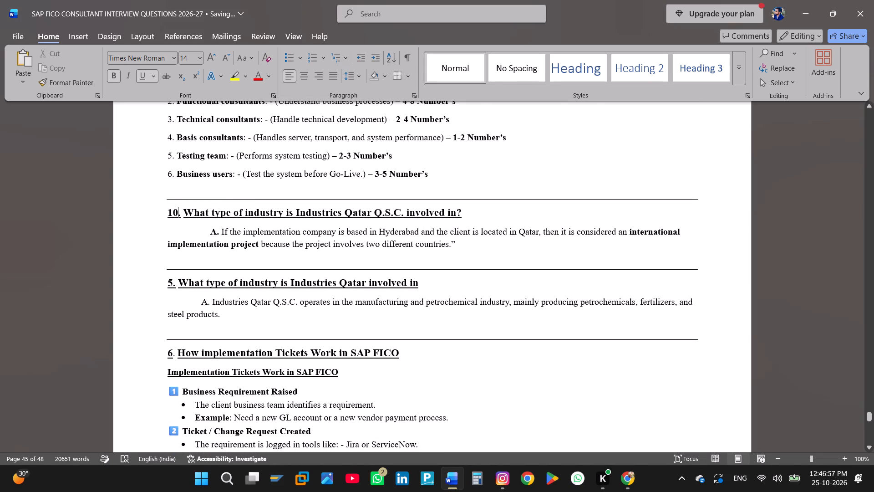
pyautogui.press('BackSpace')
pyautogui.write('11')
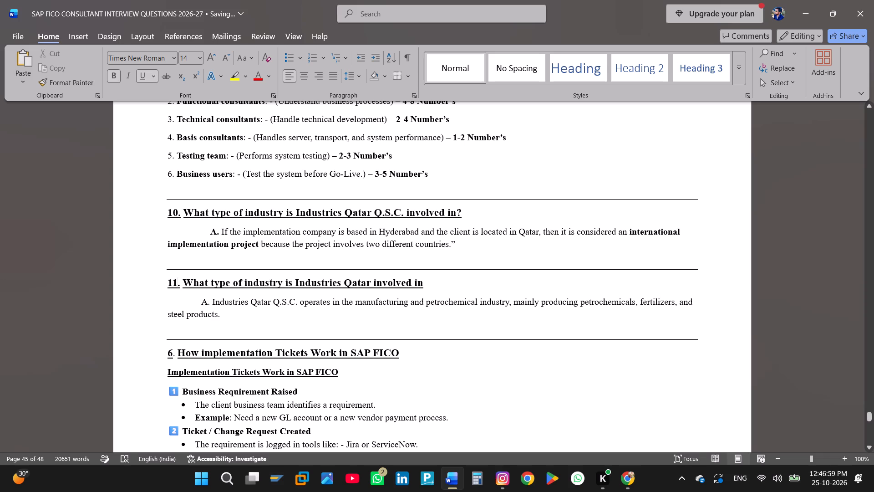
pyautogui.click(171, 353)
pyautogui.press('BackSpace')
pyautogui.write('12')
# Number the pasted "What is support project." question as "13. ".
pyautogui.scroll(-3, 171, 353)
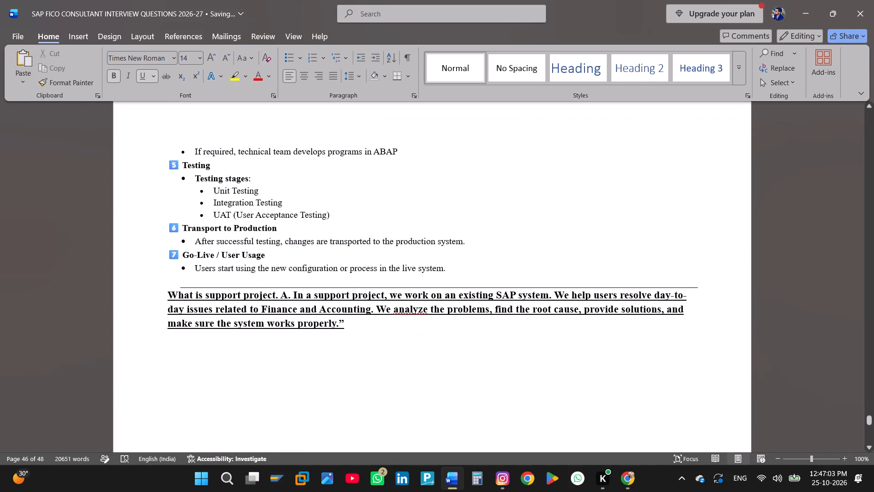
pyautogui.click(166, 297)
pyautogui.press('1')
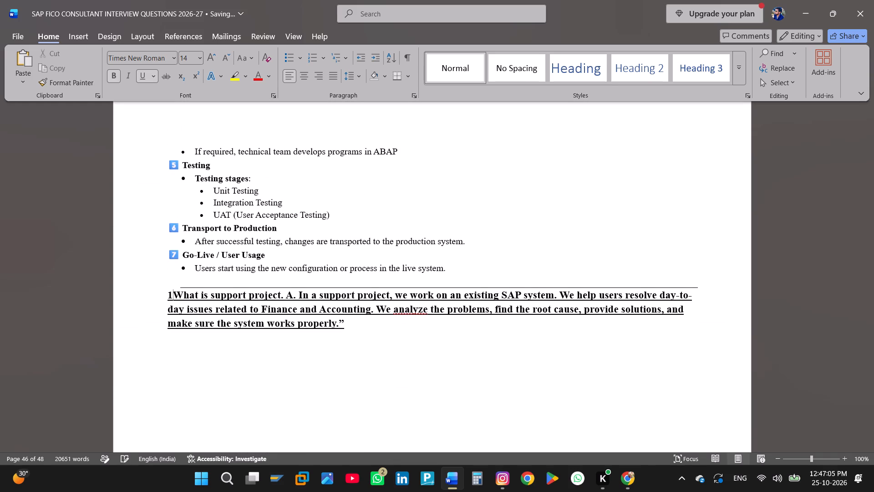
pyautogui.press('3')
pyautogui.scroll(3, 166, 297)
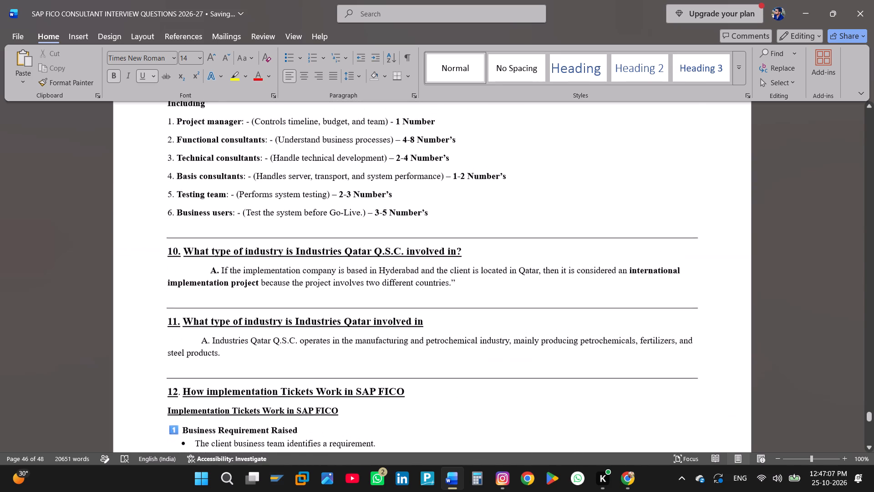
pyautogui.scroll(-2, 166, 297)
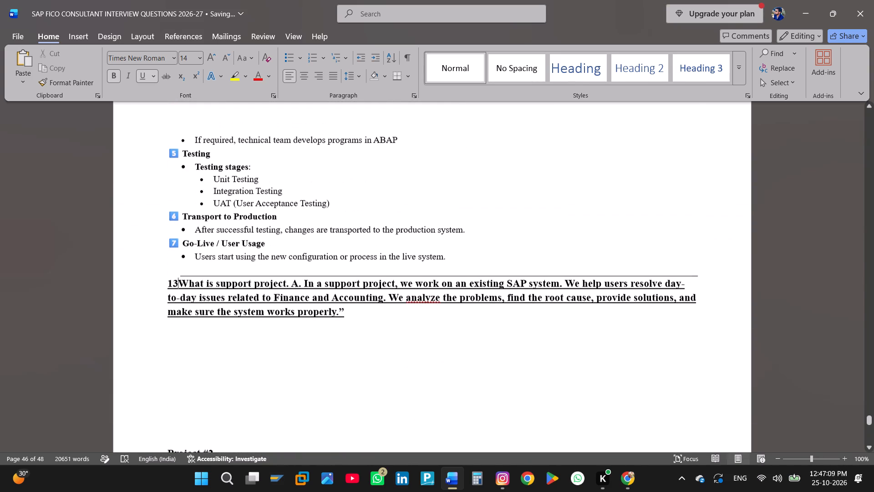
pyautogui.write('.')
pyautogui.press('space')
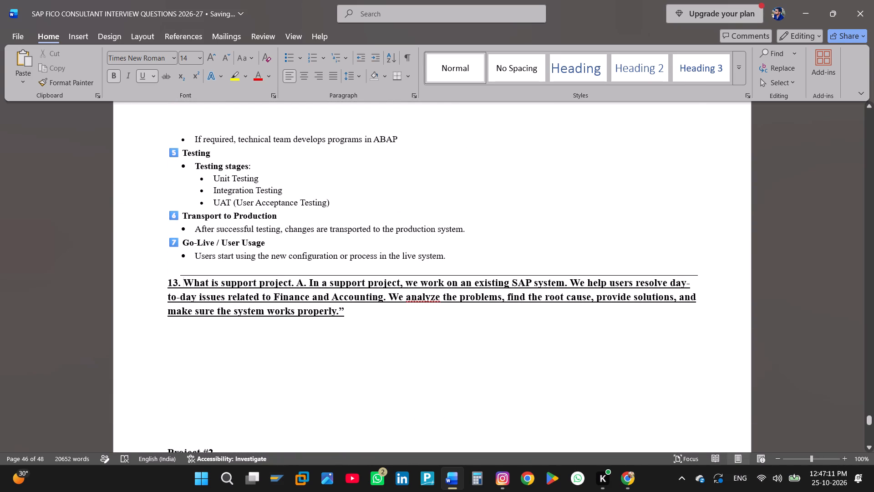
# Move question 13's answer into its own paragraph and make it plain 12 pt text without underline or bold.
pyautogui.click(299, 283)
pyautogui.press('Return')
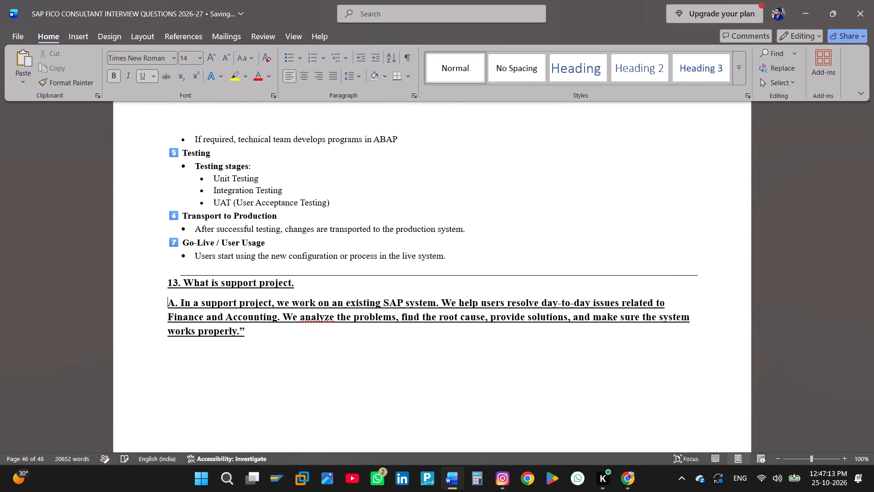
pyautogui.moveTo(168, 304); pyautogui.dragTo(246, 337)
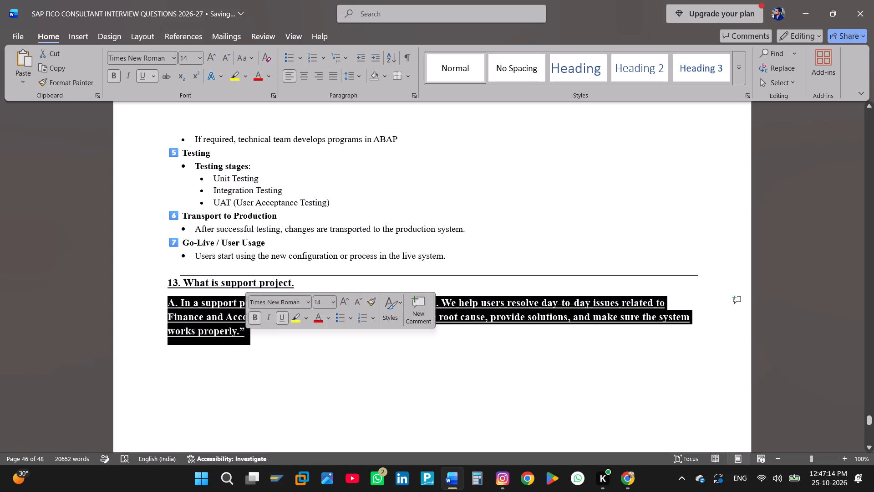
pyautogui.click(141, 77)
pyautogui.click(114, 77)
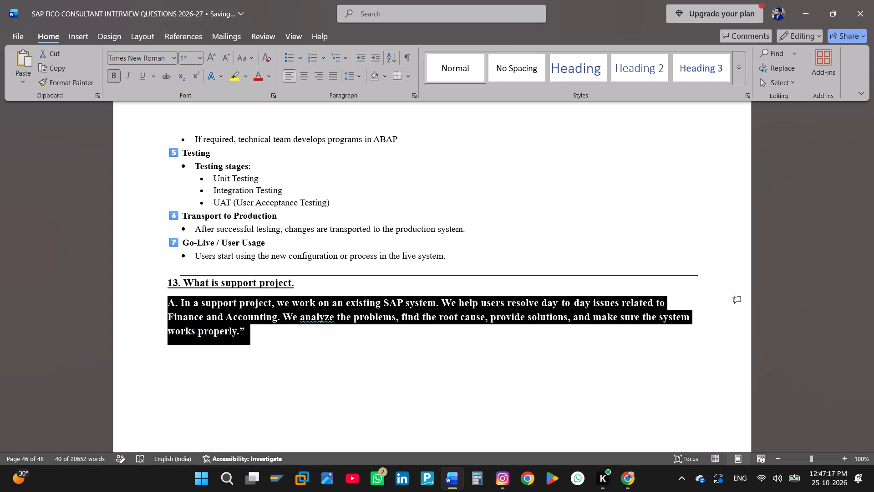
pyautogui.click(227, 62)
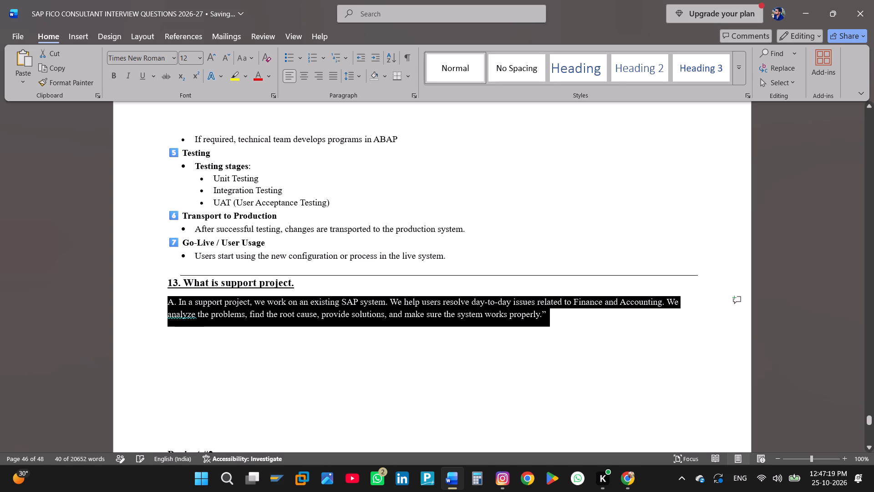
# Ignore all spelling flags for the word "analyze" in question 13's answer.
pyautogui.click(253, 362)
pyautogui.rightClick(179, 315)
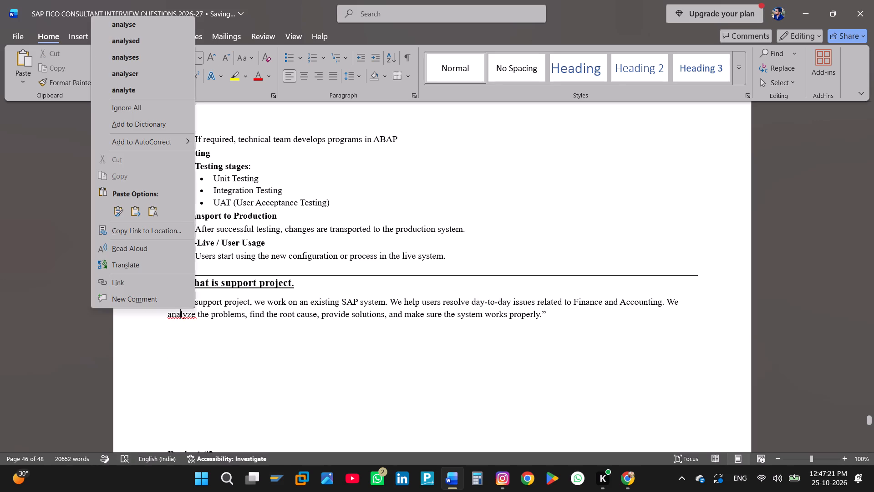
pyautogui.click(131, 111)
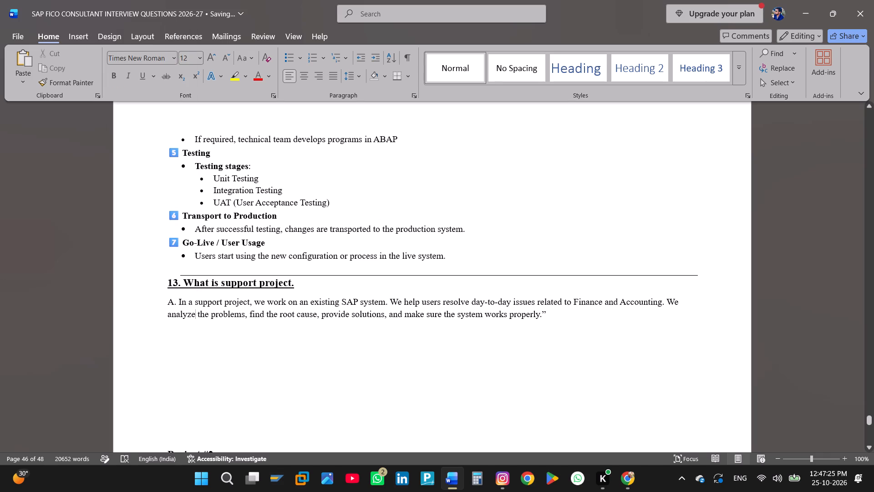
# Insert a horizontal divider line below question 13's answer.
pyautogui.click(174, 337)
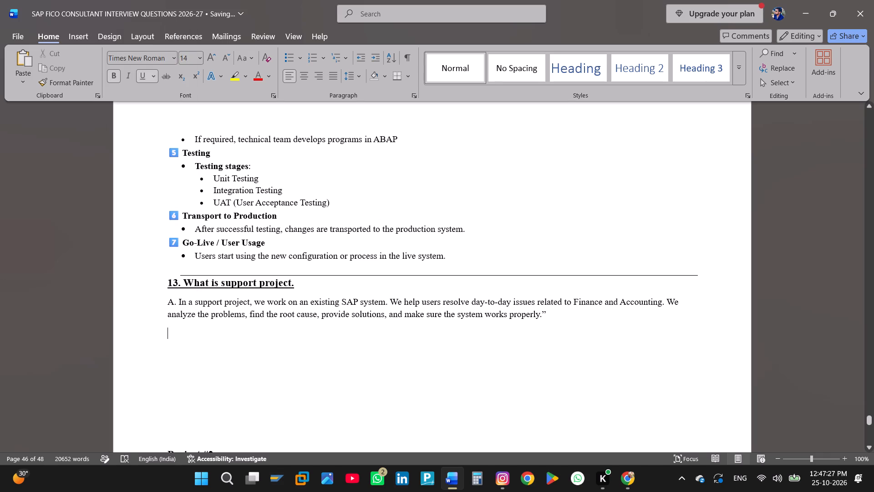
pyautogui.click(170, 347)
pyautogui.write('---')
pyautogui.press('Return')
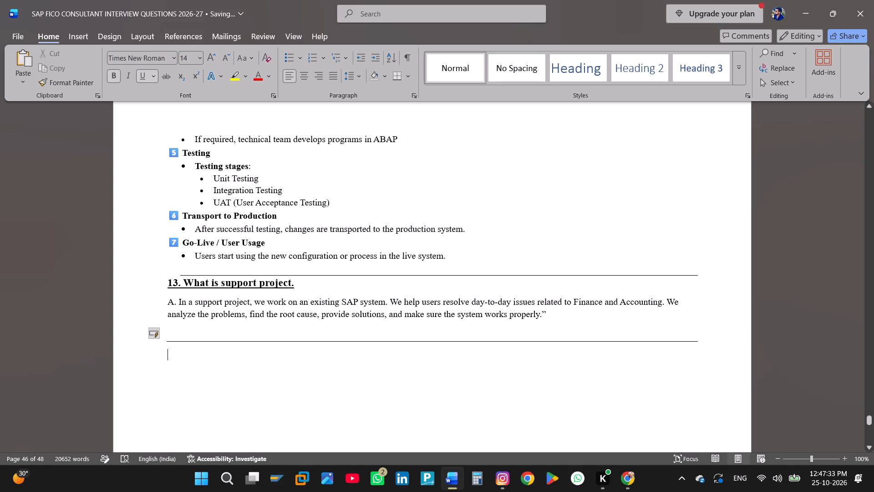
# Start the heading below the new divider with the number "14. ".
pyautogui.press('1')
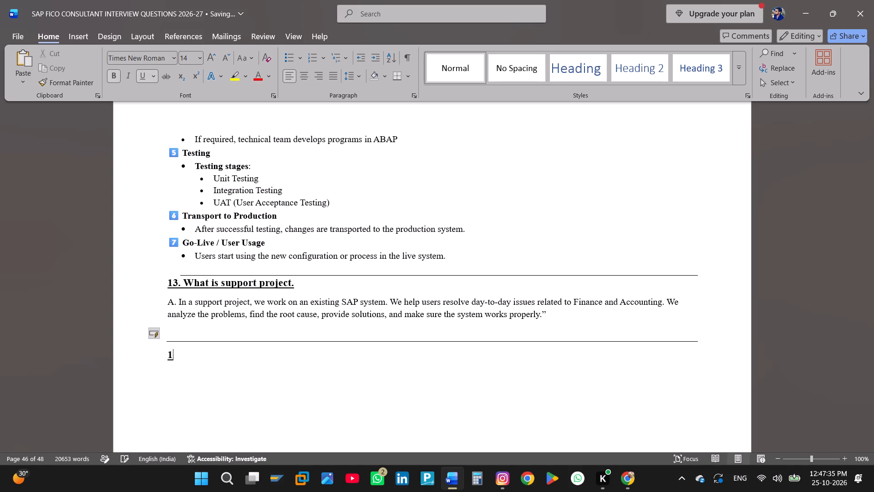
pyautogui.write('4.')
pyautogui.press('space')
# Copy "14. What is the use of a support project?" with its answer from the PROJECT SAP FICO PDF and return to the Word document.
pyautogui.hotkey('alt', 'Tab')
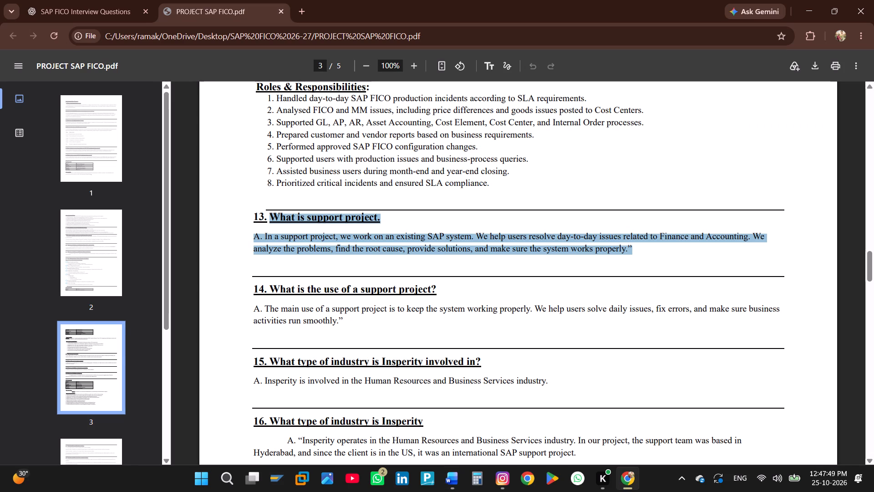
pyautogui.hotkey('alt', 'Tab')
pyautogui.hotkey('alt', 'Tab')
pyautogui.moveTo(255, 290); pyautogui.dragTo(348, 320)
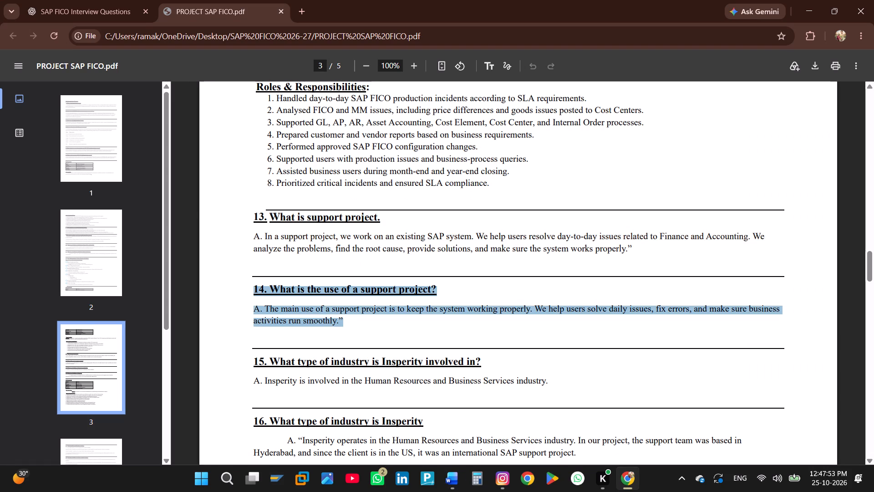
pyautogui.moveTo(348, 320); pyautogui.dragTo(349, 321)
pyautogui.hotkey('ctrl', 'c')
pyautogui.hotkey('alt', 'Tab')
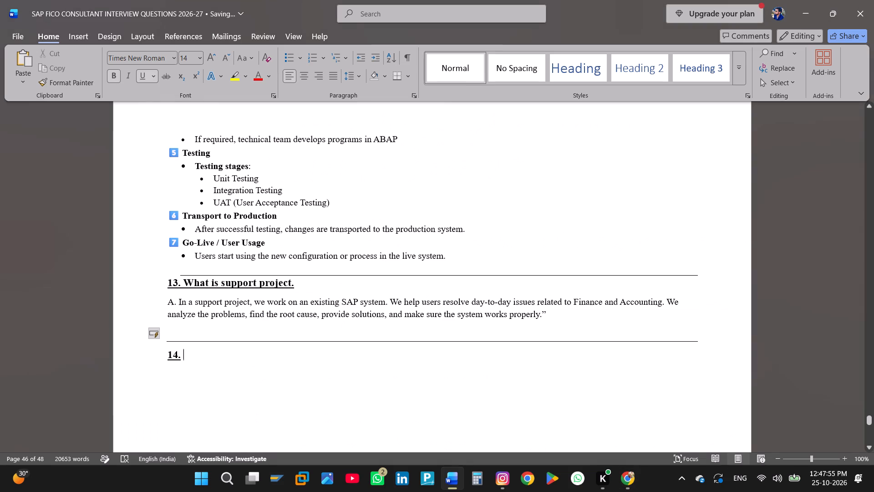
# Replace the started "14. " heading with the copied question 14 and split its answer onto a separate line.
pyautogui.press('BackSpace')
pyautogui.press('BackSpace')
pyautogui.press('BackSpace')
pyautogui.press('BackSpace')
pyautogui.hotkey('ctrl', 'v')
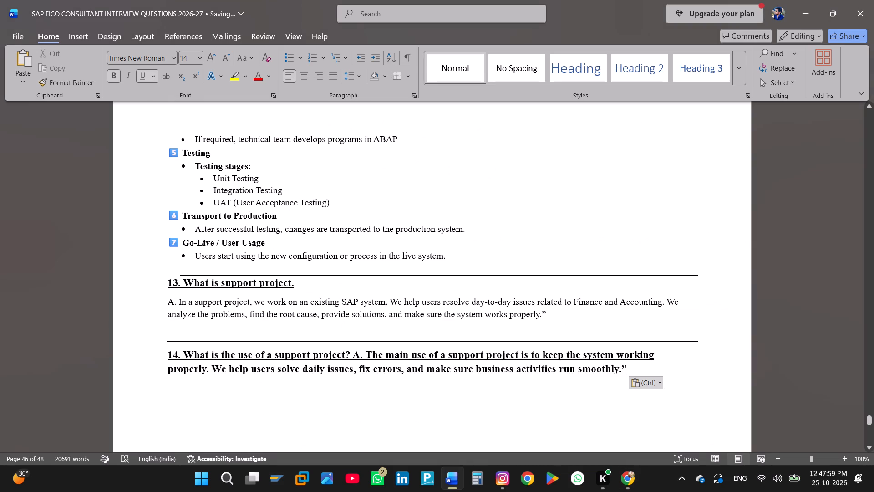
pyautogui.click(354, 355)
pyautogui.press('Return')
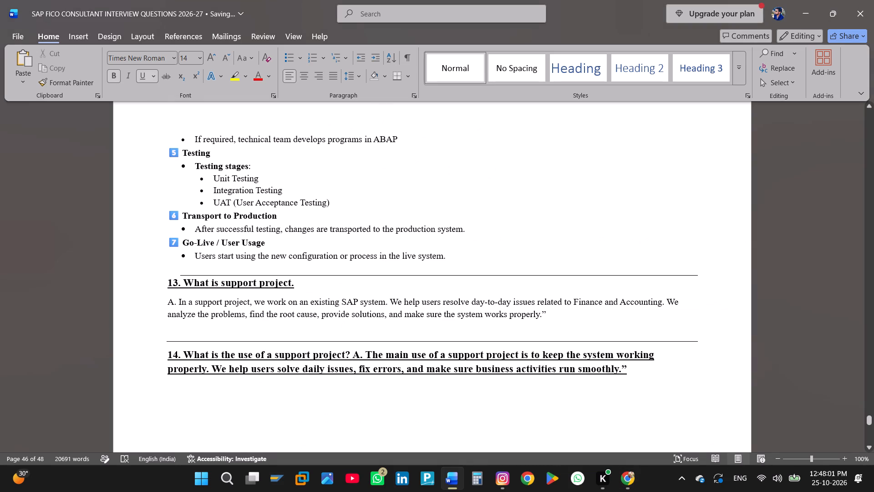
pyautogui.scroll(-2, 346, 357)
pyautogui.press('Return')
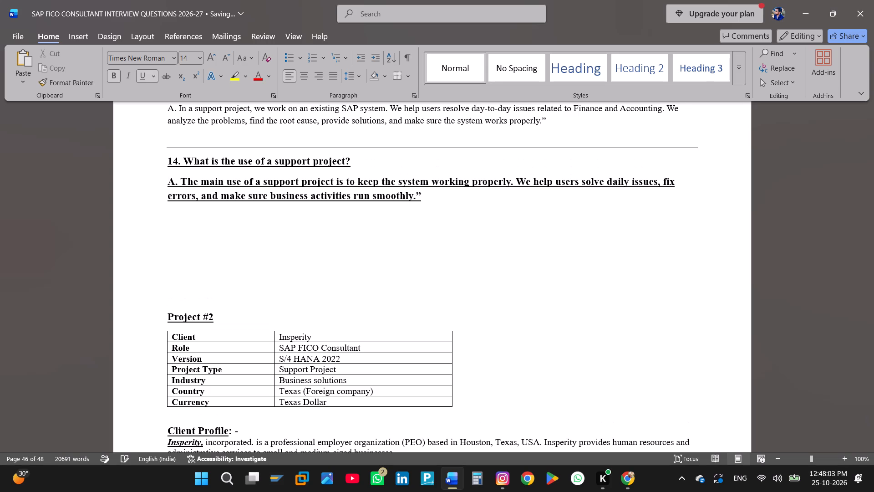
# Remove underline and bold from question 14's answer and reduce its font size by one step.
pyautogui.moveTo(168, 183); pyautogui.dragTo(426, 196)
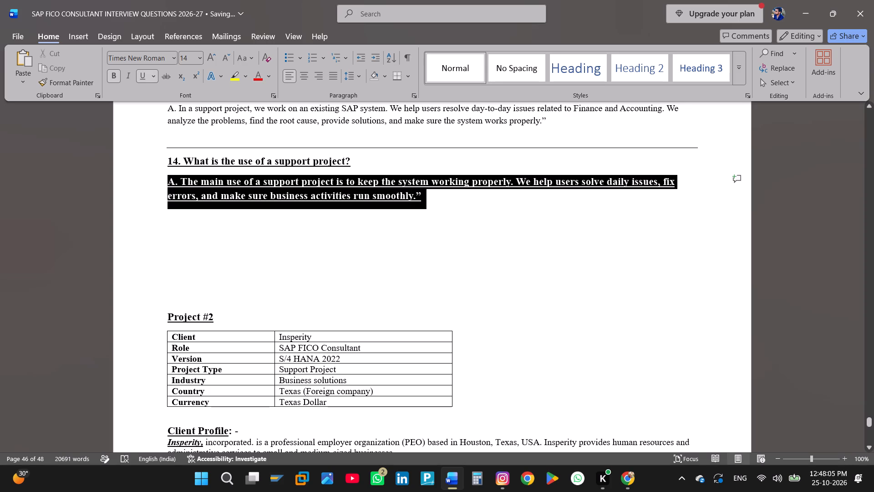
pyautogui.moveTo(426, 196); pyautogui.dragTo(434, 196)
pyautogui.click(142, 77)
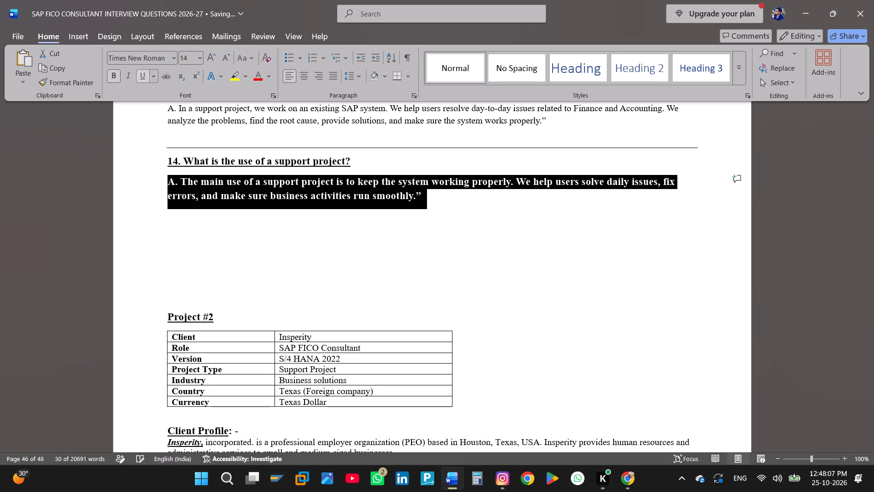
pyautogui.click(113, 77)
pyautogui.click(223, 60)
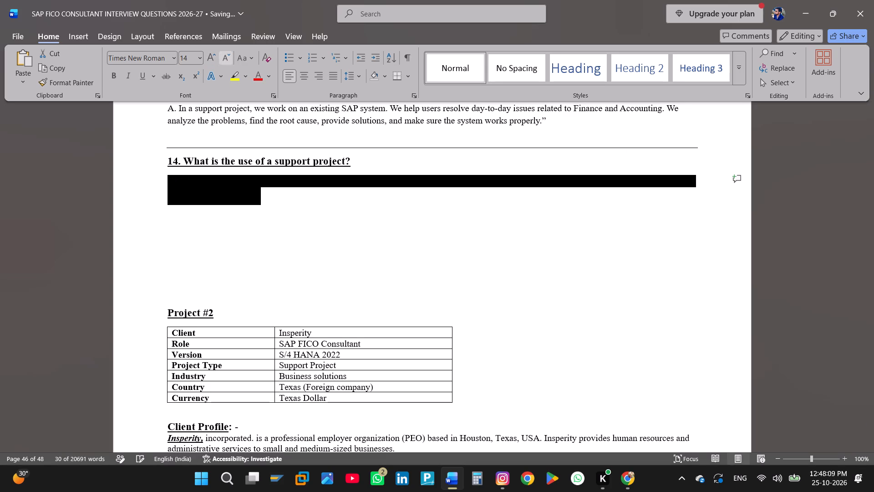
# Insert a horizontal divider line below question 14's answer.
pyautogui.click(173, 224)
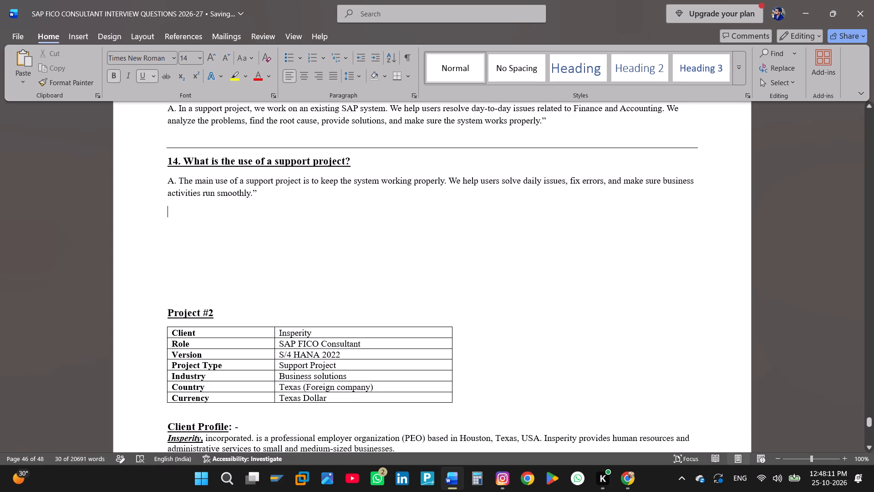
pyautogui.click(170, 232)
pyautogui.write('-----')
pyautogui.press('Return')
# Check the PDF's following questions, return to Word, remove the blank lines above the Project #2 heading and number it "15. ".
pyautogui.hotkey('alt', 'Tab')
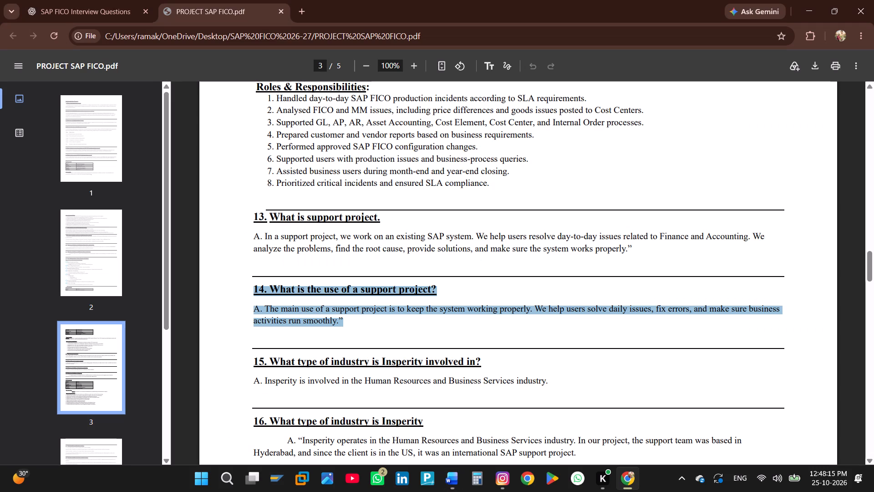
pyautogui.scroll(-2, 333, 331)
pyautogui.scroll(-1, 388, 300)
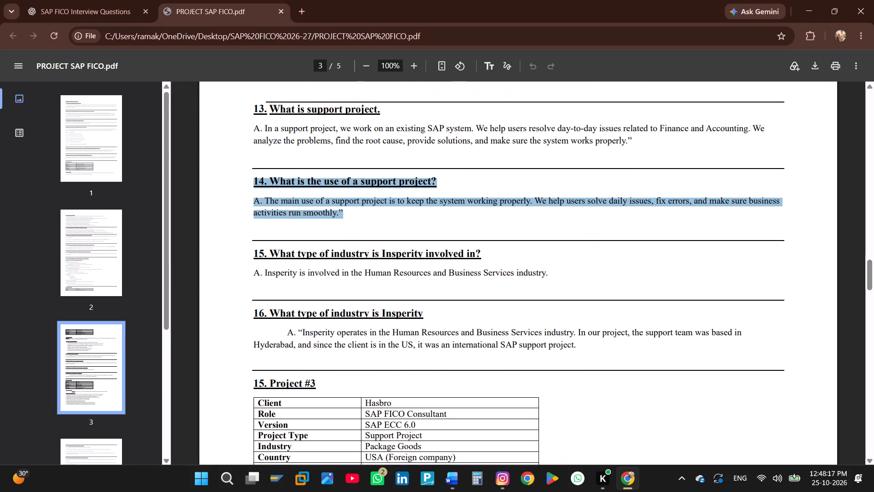
pyautogui.hotkey('alt', 'Tab')
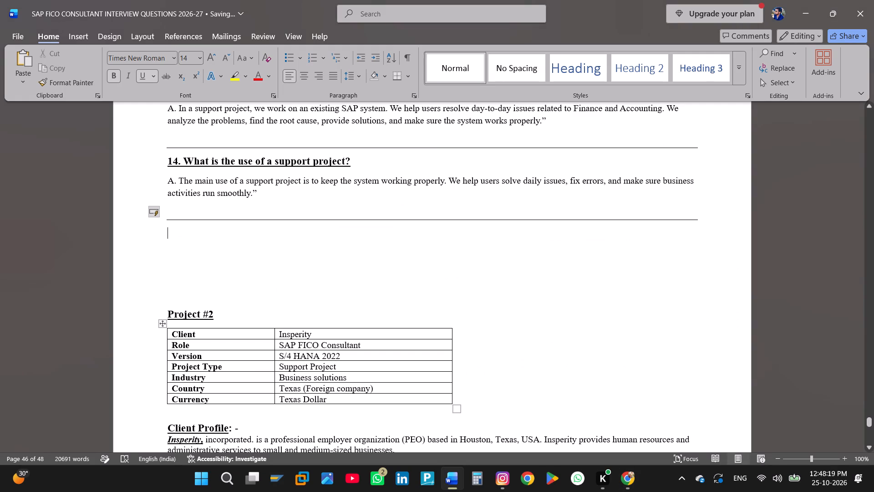
pyautogui.click(166, 314)
pyautogui.press('BackSpace')
pyautogui.press('BackSpace')
pyautogui.press('BackSpace')
pyautogui.press('BackSpace')
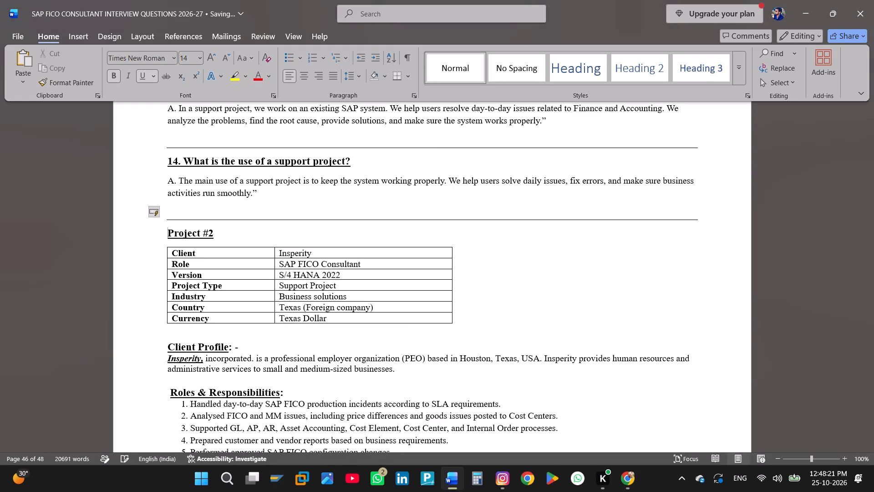
pyautogui.write('15')
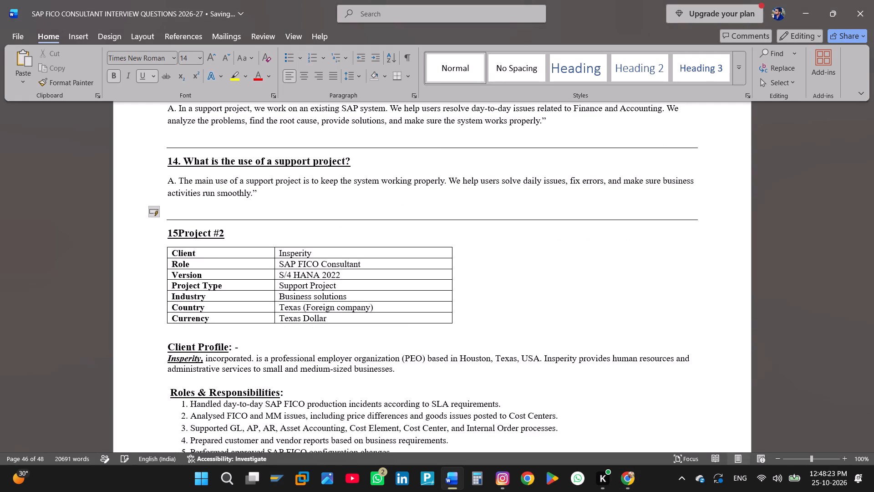
pyautogui.write('.')
pyautogui.press('space')
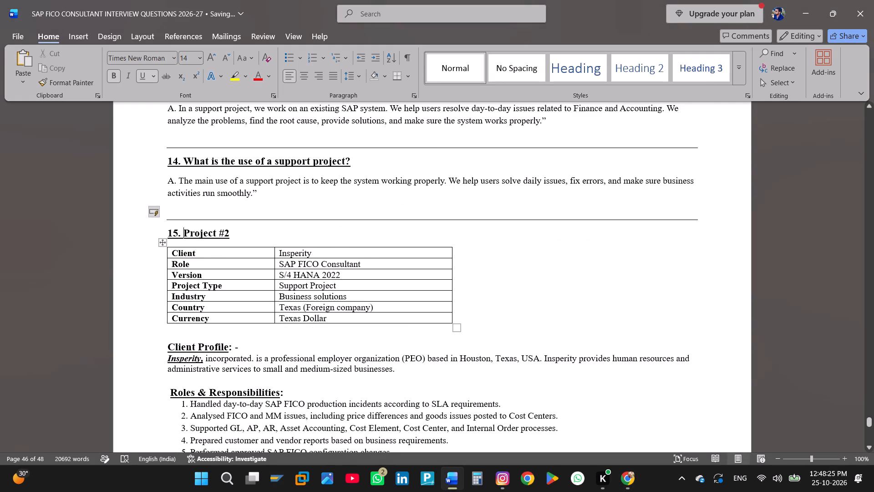
# Renumber the heading "What type of industry is Insperity involved in?" as 16.
pyautogui.scroll(-2, 285, 327)
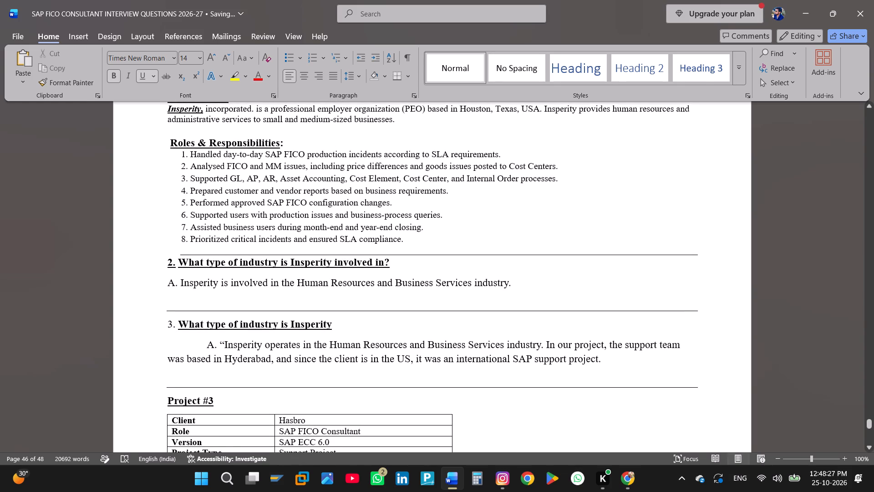
pyautogui.click(172, 262)
pyautogui.press('BackSpace')
pyautogui.write('16')
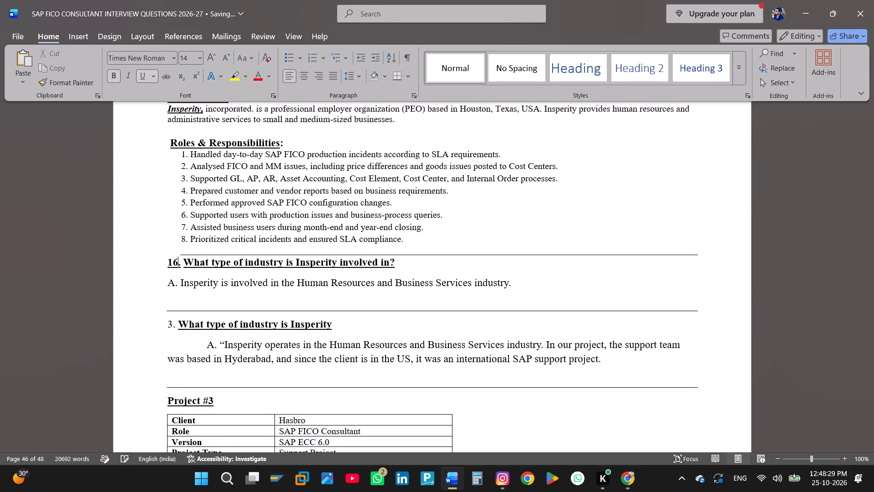
# Renumber the heading "What type of industry is Insperity" as 17 and make the number bold and underlined.
pyautogui.click(172, 325)
pyautogui.press('BackSpace')
pyautogui.write('17')
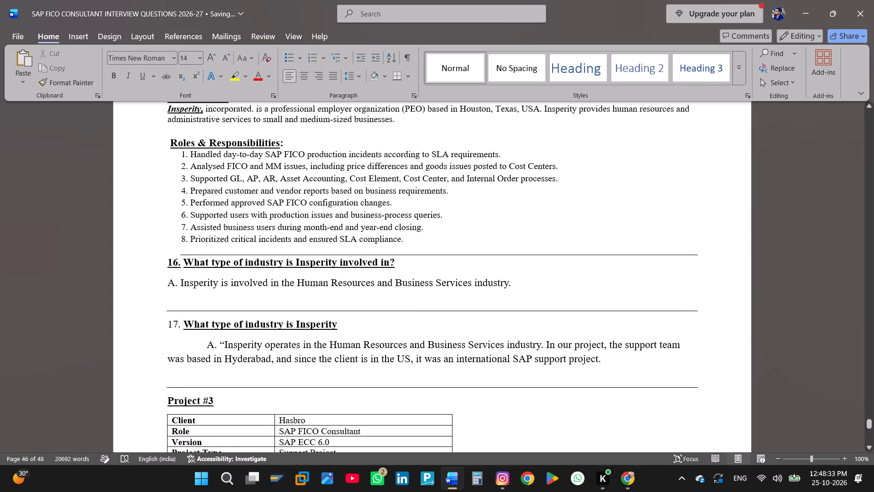
pyautogui.doubleClick(173, 325)
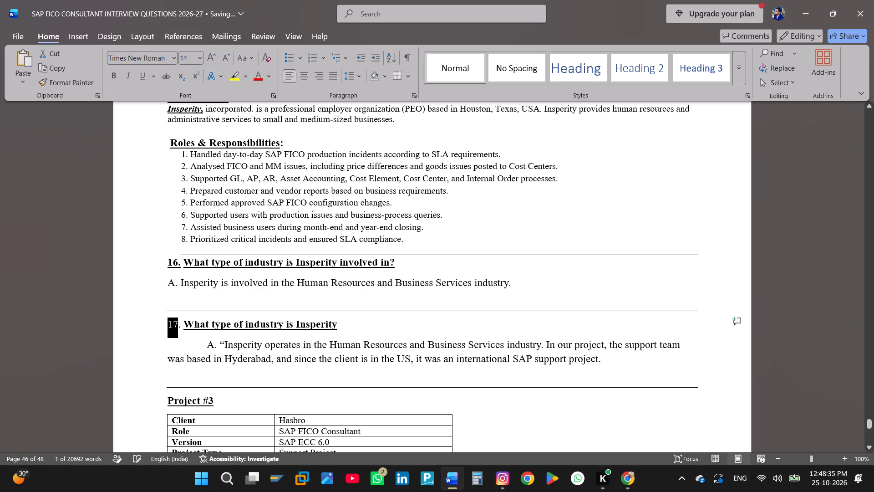
pyautogui.click(114, 76)
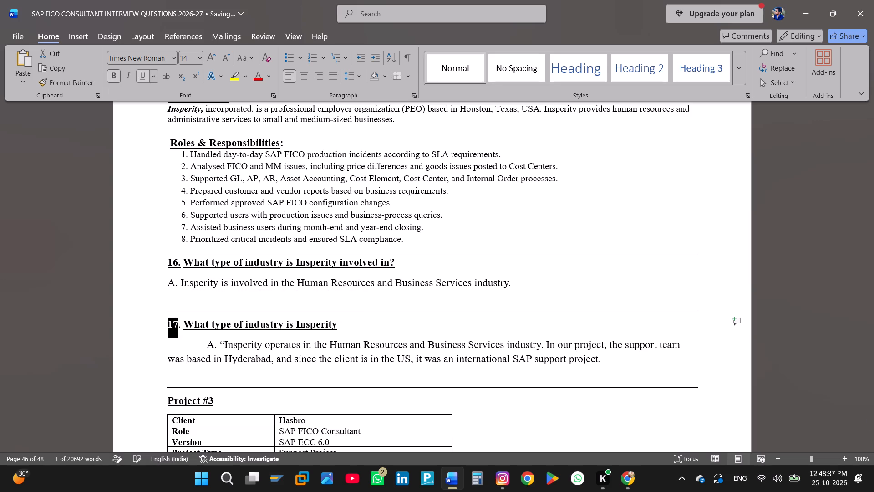
pyautogui.click(145, 76)
# Remove the blank line above the Project #3 heading, prefix it with "16. " and make the number bold and underlined.
pyautogui.scroll(-1, 222, 320)
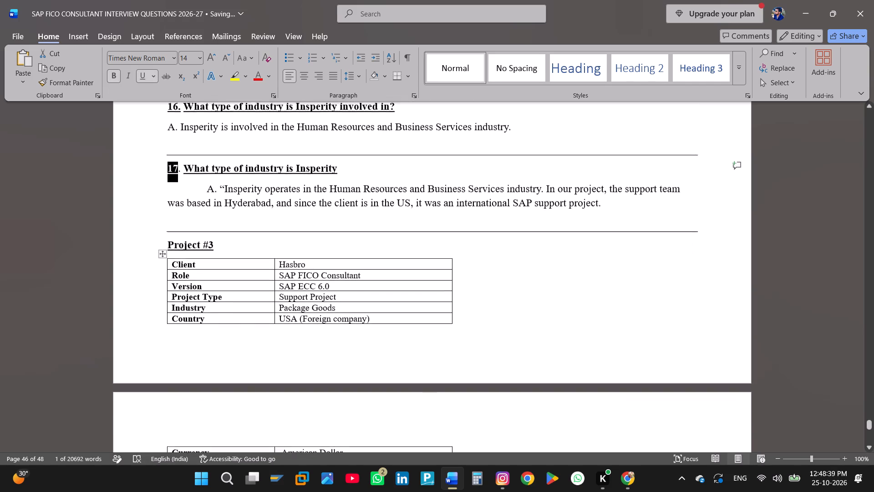
pyautogui.click(168, 242)
pyautogui.press('BackSpace')
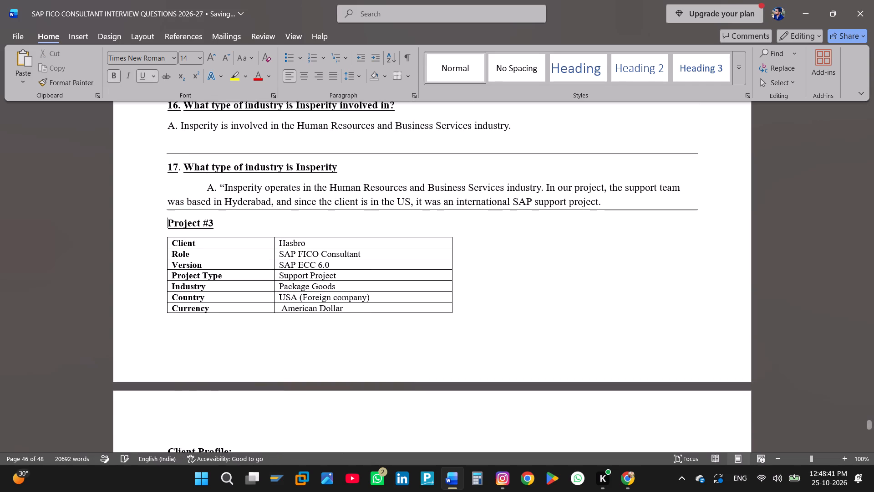
pyautogui.press('1')
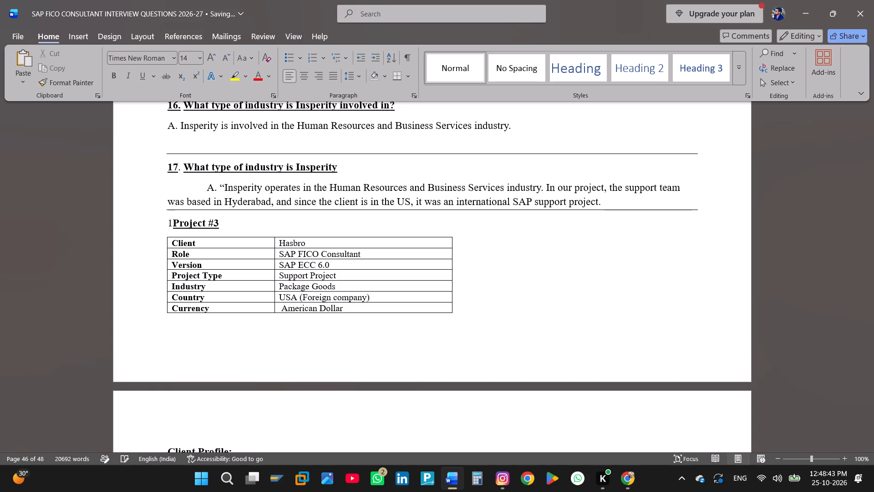
pyautogui.press('6')
pyautogui.write('.')
pyautogui.press('space')
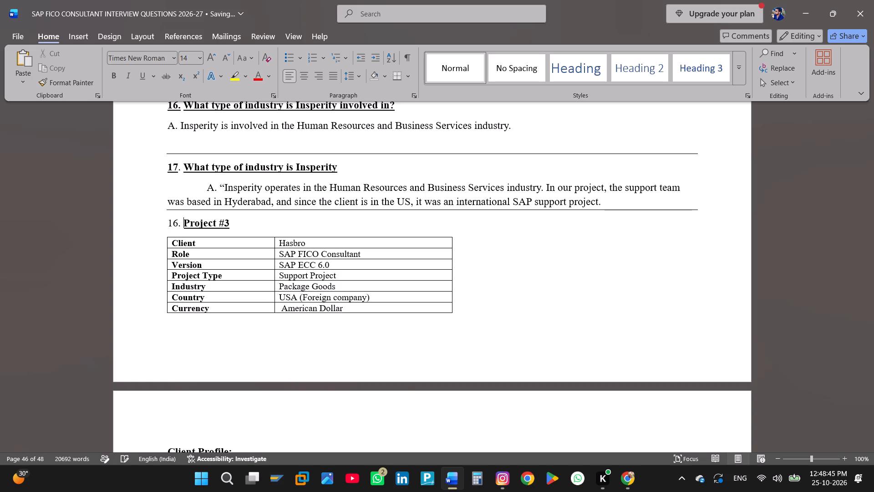
pyautogui.doubleClick(172, 223)
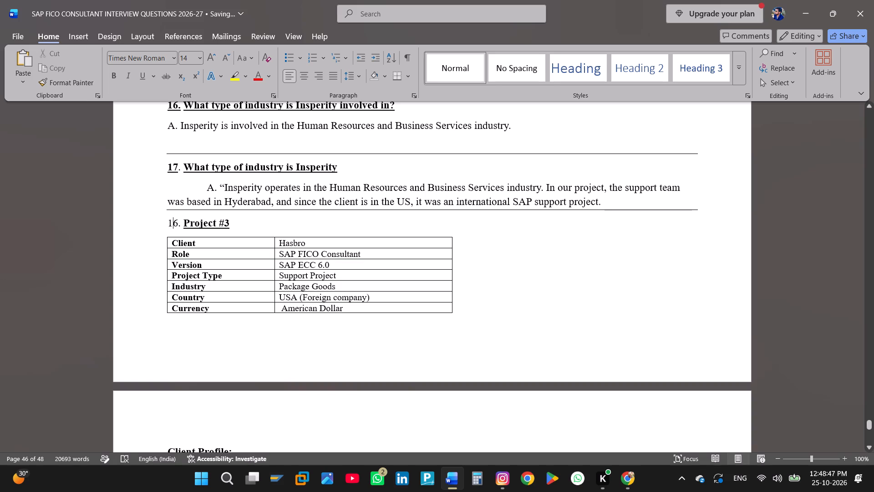
pyautogui.click(114, 72)
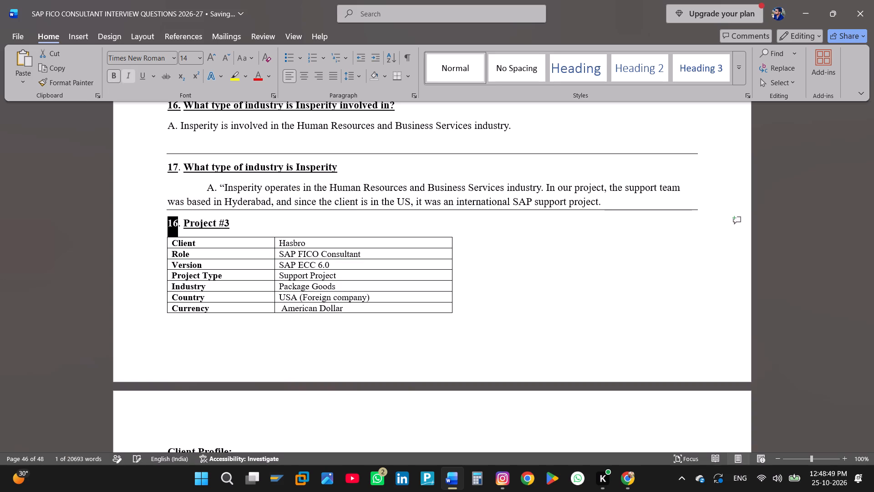
pyautogui.click(139, 76)
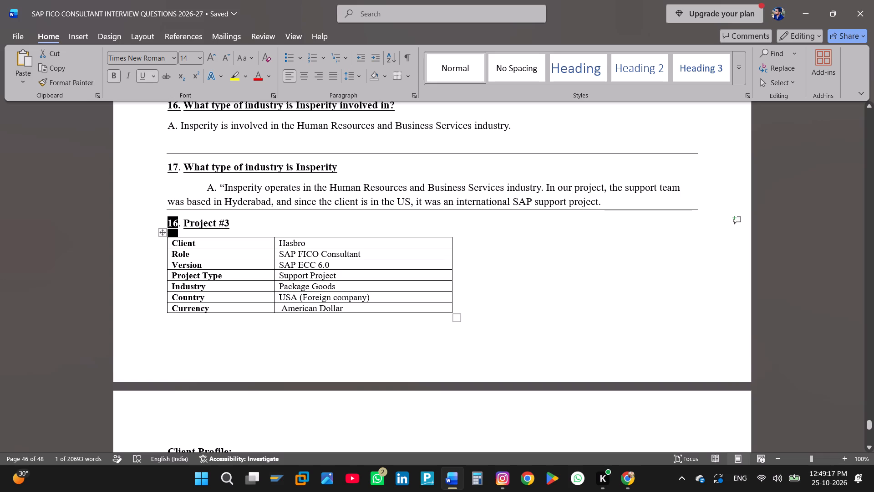
# Replace the number of the heading "Which modules used Support project" with "17. ".
pyautogui.scroll(-1, 259, 277)
pyautogui.scroll(1, 259, 277)
pyautogui.scroll(-1, 259, 277)
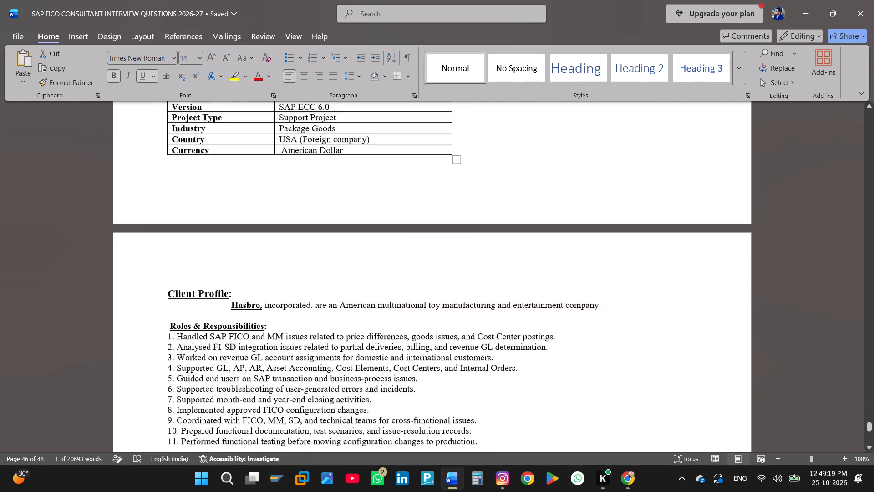
pyautogui.scroll(-2, 259, 277)
pyautogui.click(171, 221)
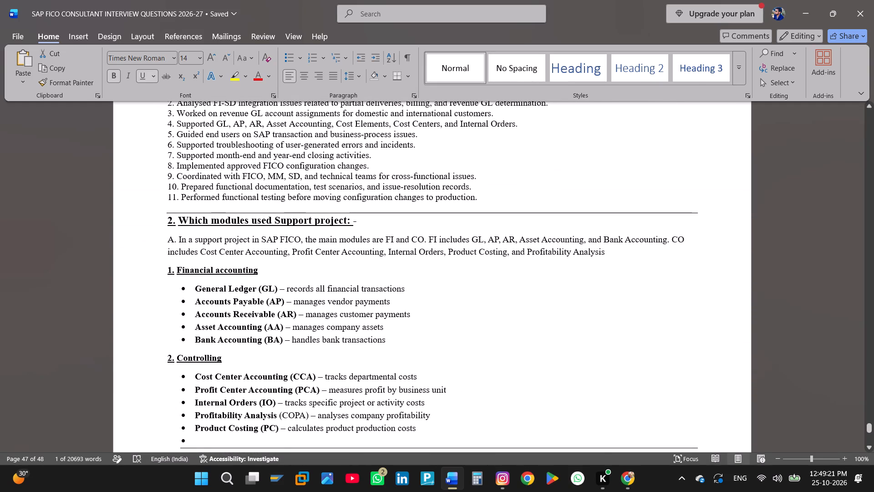
pyautogui.press('BackSpace')
pyautogui.write('17.')
pyautogui.press('space')
# Review the remaining support project questions through the end of the PROJECT SAP FICO PDF and close the browser.
pyautogui.hotkey('alt', 'Tab')
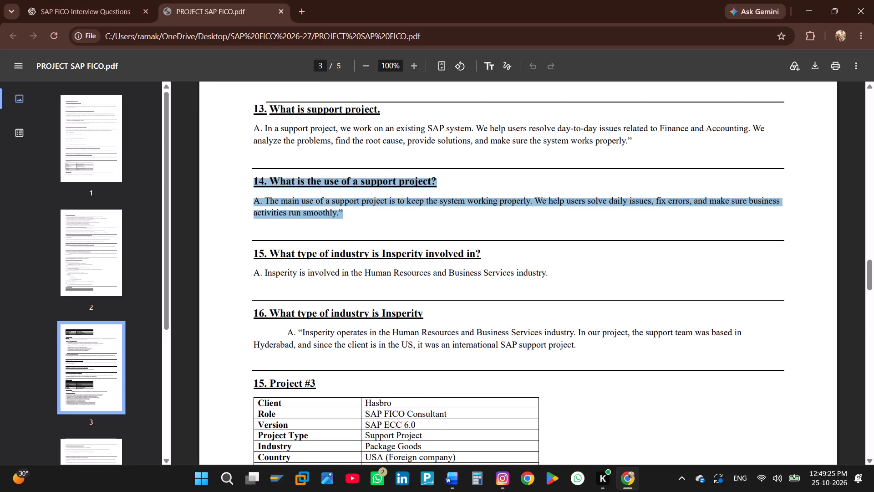
pyautogui.scroll(-9, 339, 367)
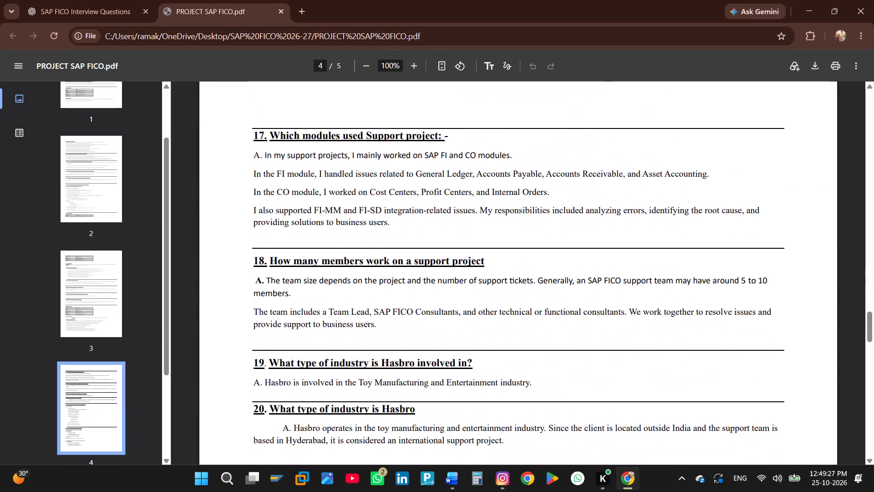
pyautogui.scroll(-5, 339, 367)
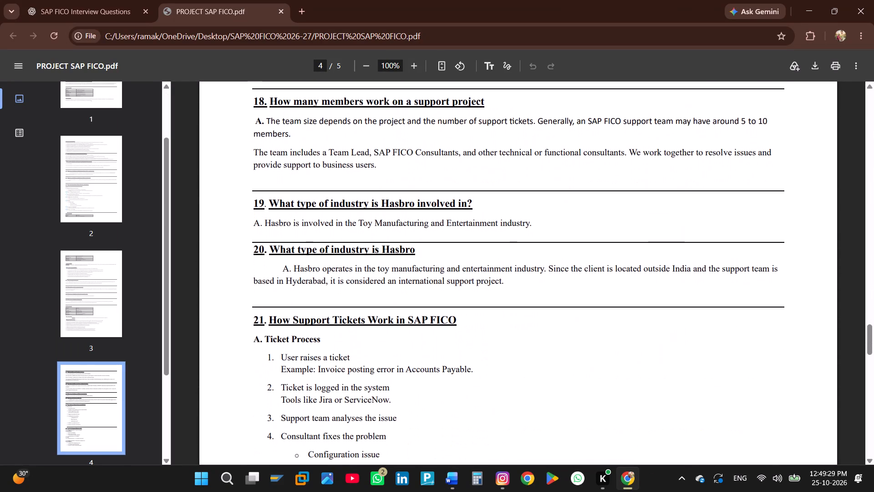
pyautogui.scroll(-12, 339, 367)
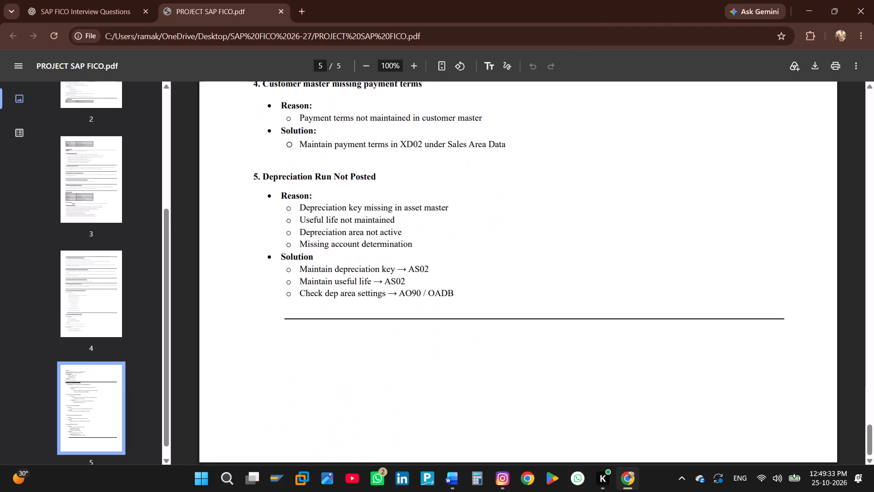
pyautogui.click(866, 5)
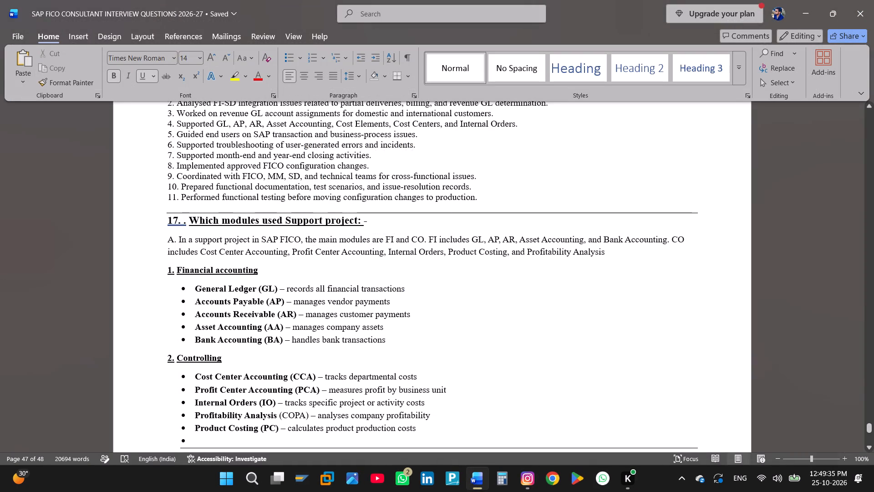
# Delete the extra period and space after the number 17 in the "Which modules used Support project" heading.
pyautogui.press('BackSpace')
pyautogui.press('BackSpace')
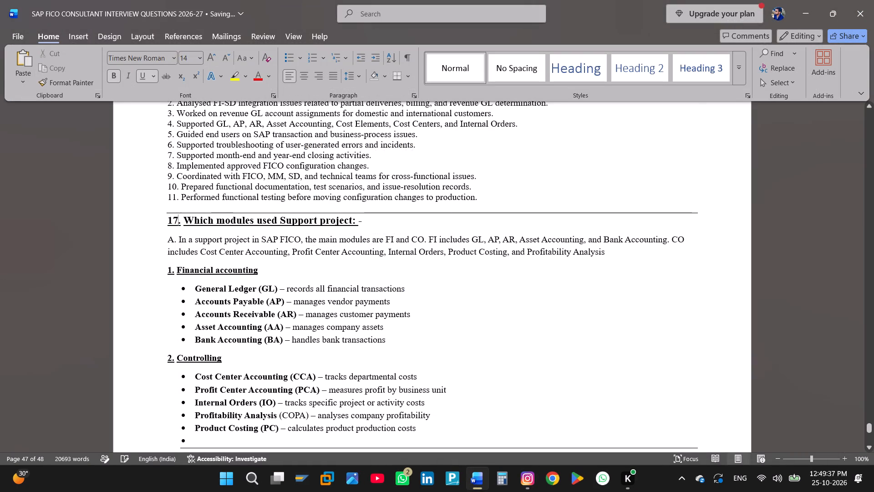
# Renumber the heading "How many members work on a support project" as 18.
pyautogui.scroll(-2, 259, 245)
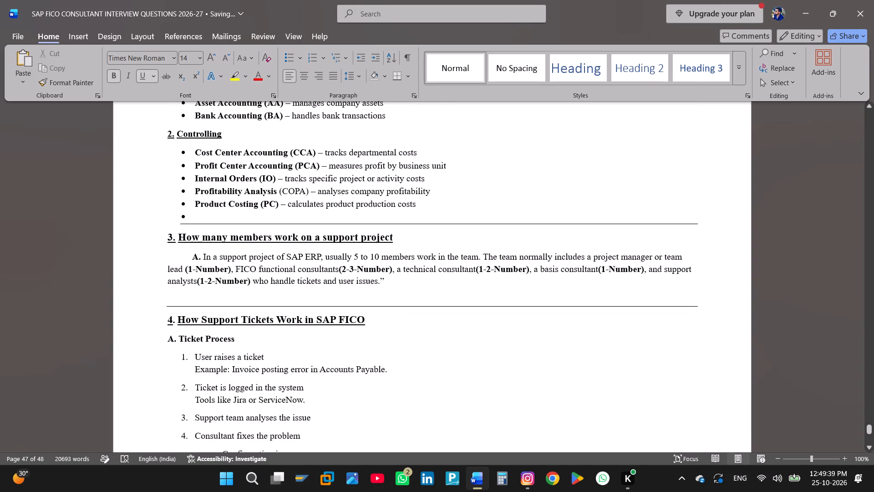
pyautogui.click(172, 238)
pyautogui.press('BackSpace')
pyautogui.write('18')
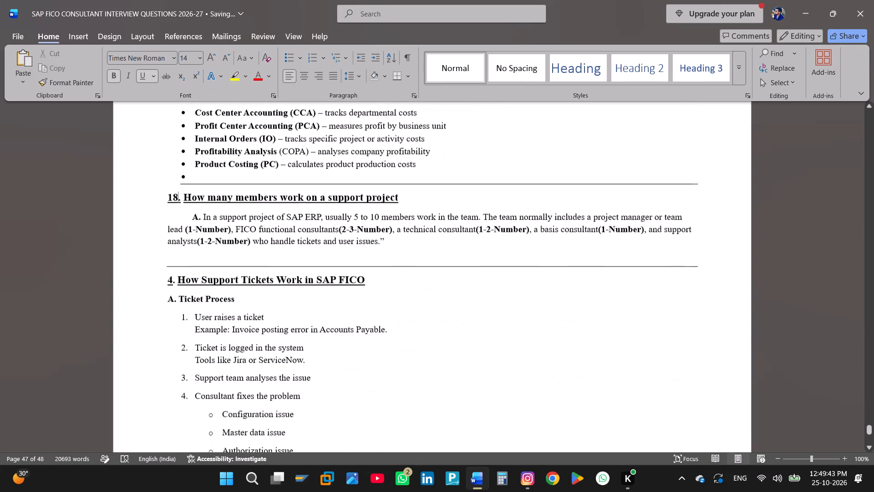
# Renumber the heading "How Support Tickets Work in SAP FICO" as 19.
pyautogui.scroll(-1, 201, 240)
pyautogui.click(173, 248)
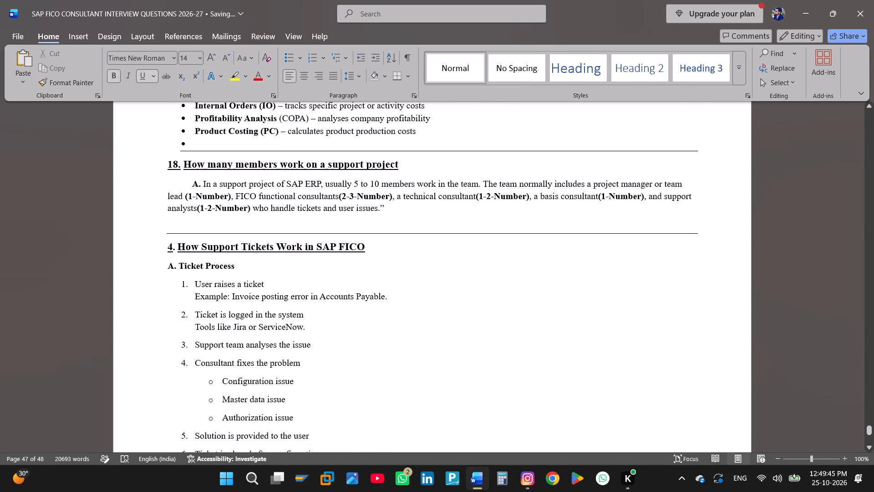
pyautogui.press('BackSpace')
pyautogui.write('19')
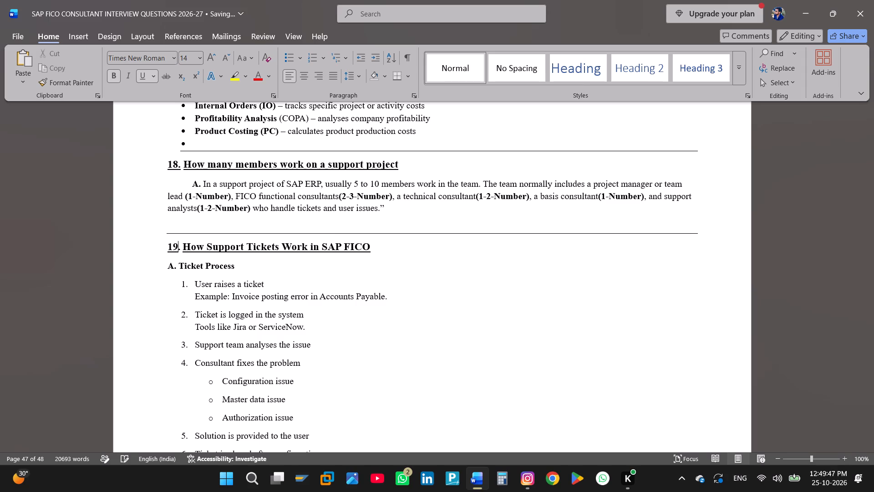
# Renumber the heading "What type of industry is Hasbro involved in?" as 20.
pyautogui.scroll(-3, 301, 309)
pyautogui.scroll(1, 301, 309)
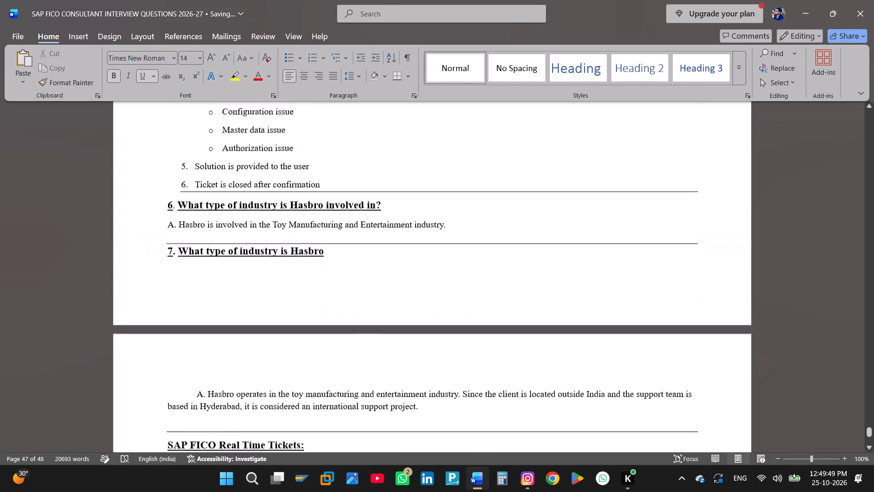
pyautogui.scroll(1, 301, 309)
pyautogui.click(172, 230)
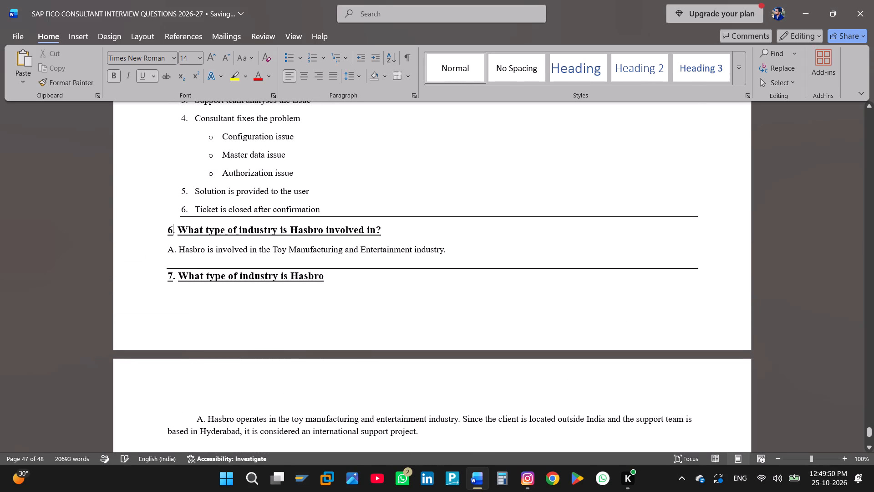
pyautogui.scroll(2, 251, 250)
pyautogui.scroll(-2, 251, 250)
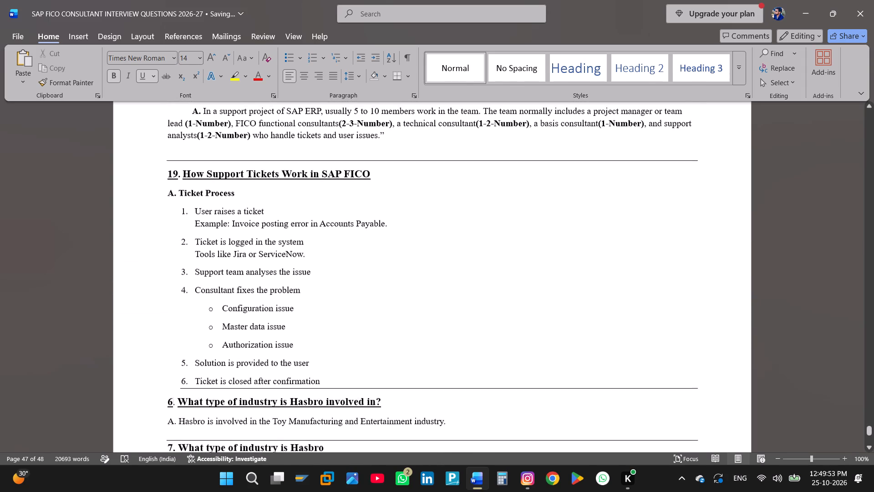
pyautogui.scroll(-1, 251, 250)
pyautogui.press('BackSpace')
pyautogui.write('20')
# Renumber the heading "What type of industry is Hasbro" as 21.
pyautogui.click(172, 276)
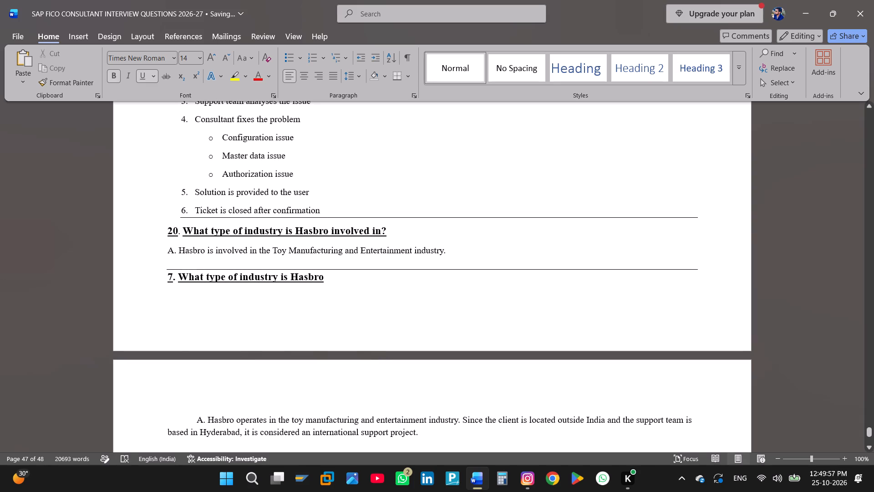
pyautogui.press('BackSpace')
pyautogui.write('221')
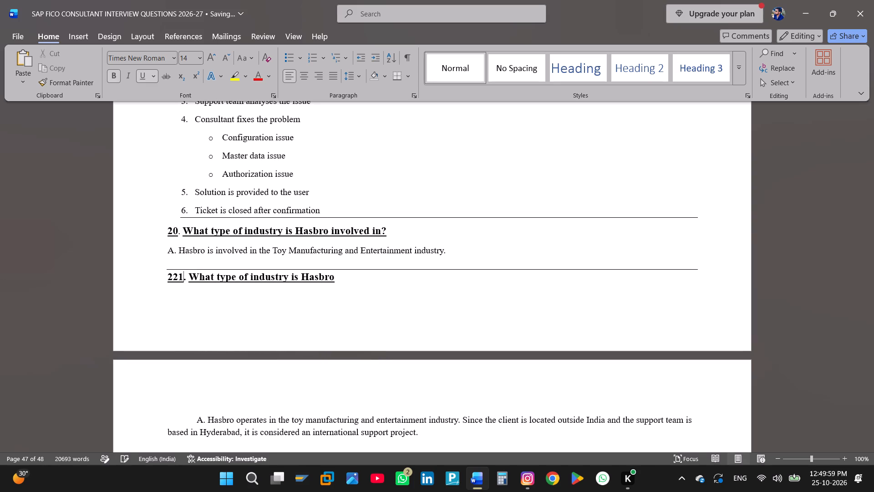
pyautogui.press('BackSpace')
pyautogui.press('BackSpace')
pyautogui.press('1')
# Review the SAP FICO Real Time Tickets section to the document's end and the support project pages before it.
pyautogui.scroll(-1, 231, 297)
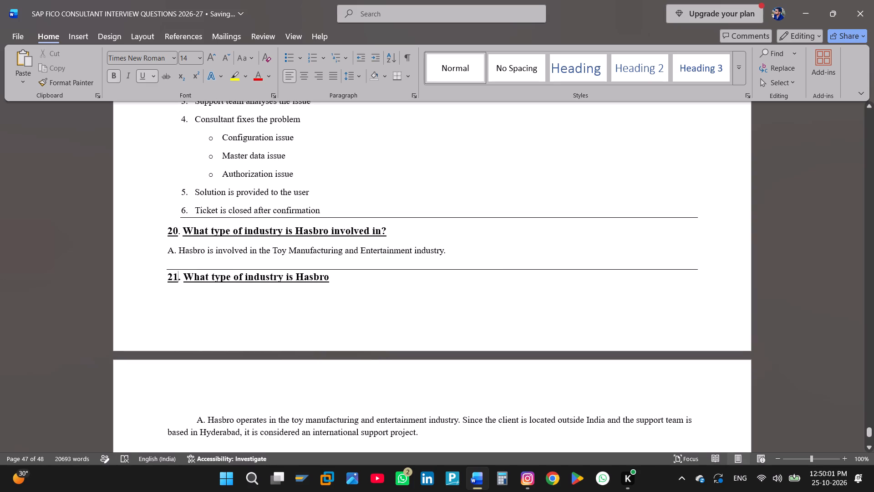
pyautogui.scroll(-1, 231, 297)
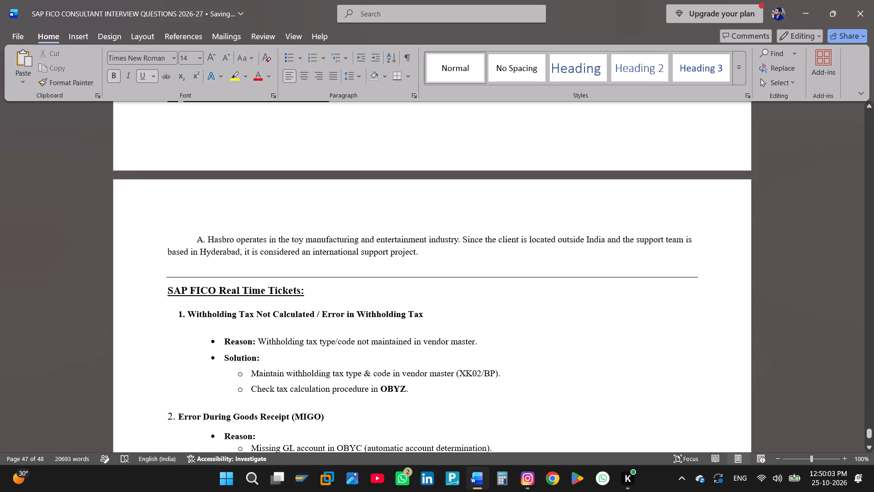
pyautogui.click(167, 292)
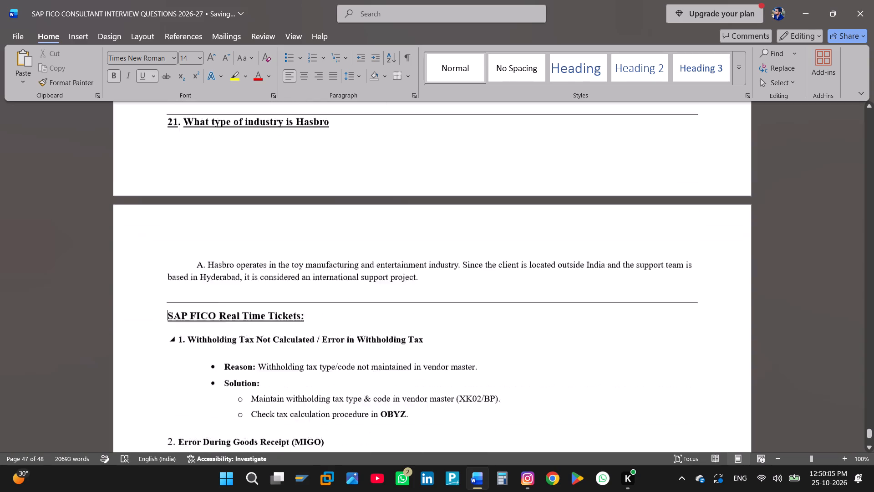
pyautogui.scroll(-4, 265, 267)
pyautogui.scroll(2, 265, 267)
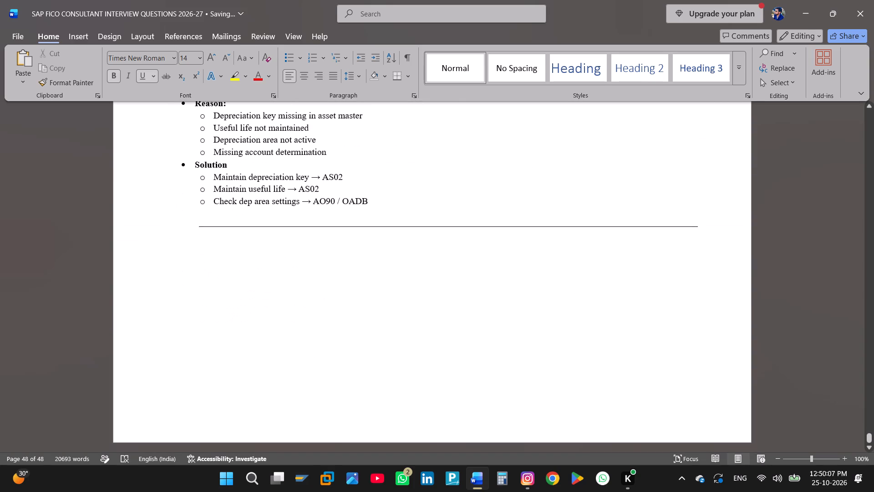
pyautogui.scroll(7, 265, 267)
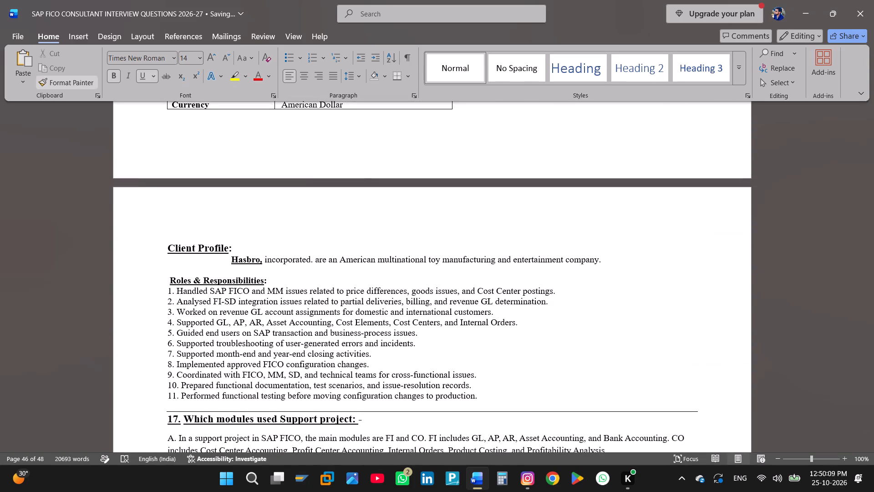
# Save a copy of the document as "SAP FICO CONSULTANT INTERVIEW QUESTIONS" in the SAP FICO 26-27 folder on the Desktop.
pyautogui.click(20, 36)
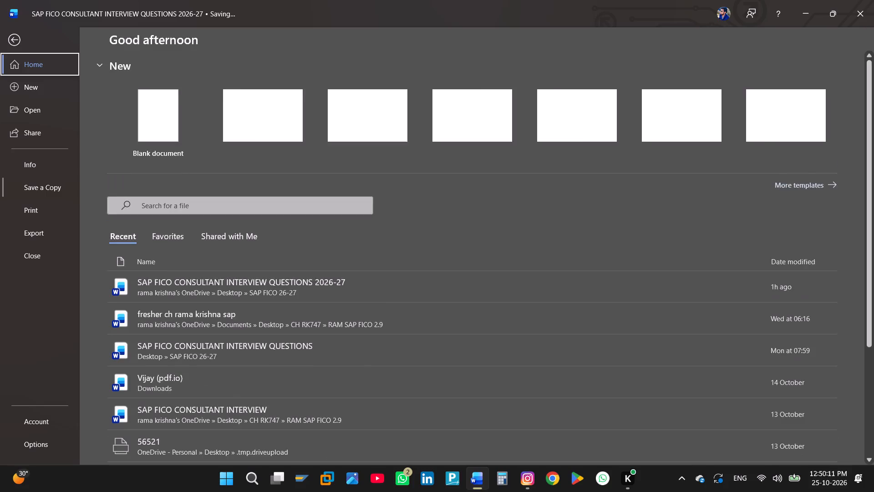
pyautogui.click(37, 195)
pyautogui.doubleClick(153, 123)
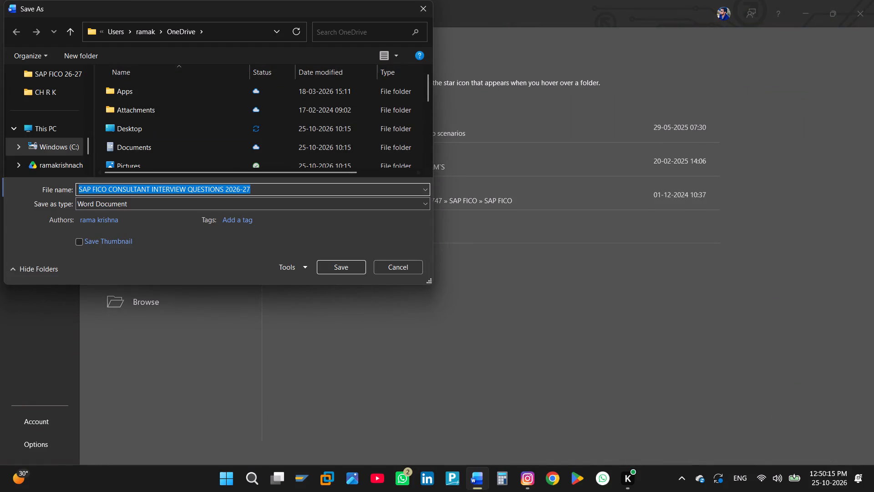
pyautogui.click(255, 190)
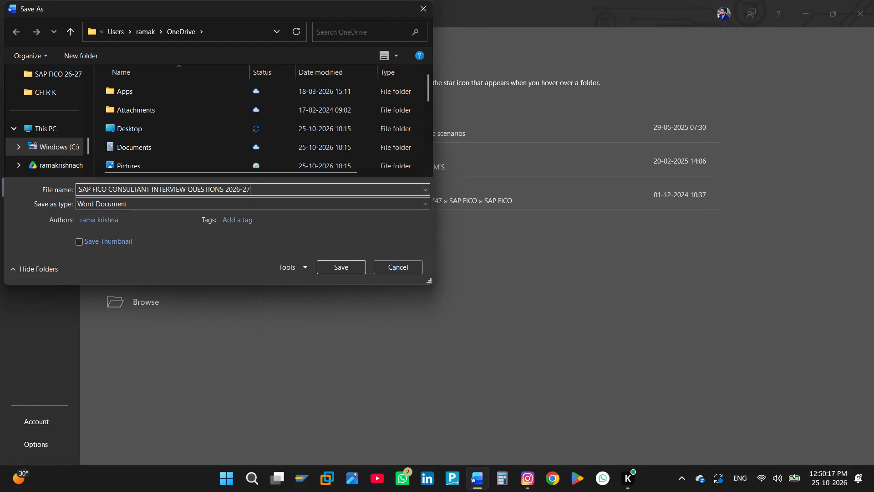
pyautogui.press('BackSpace')
pyautogui.press('BackSpace')
pyautogui.press('BackSpace')
pyautogui.press('BackSpace')
pyautogui.press('BackSpace')
pyautogui.press('BackSpace')
pyautogui.press('BackSpace')
pyautogui.doubleClick(138, 126)
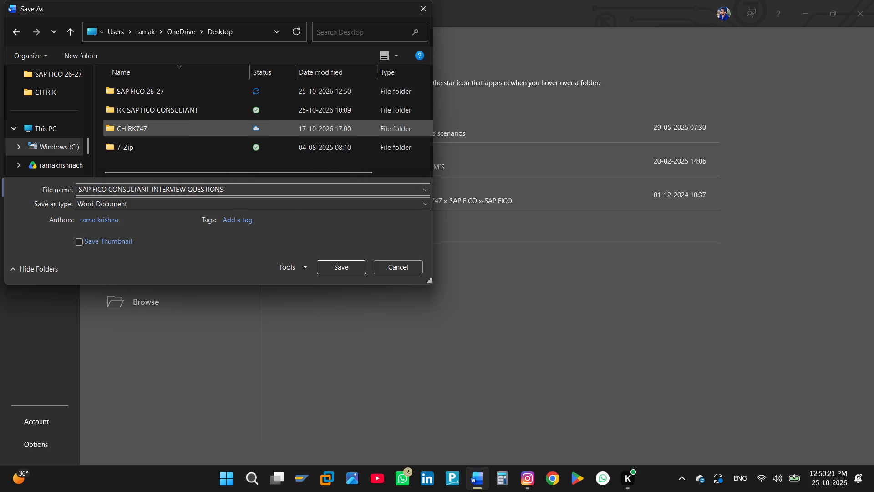
pyautogui.doubleClick(142, 86)
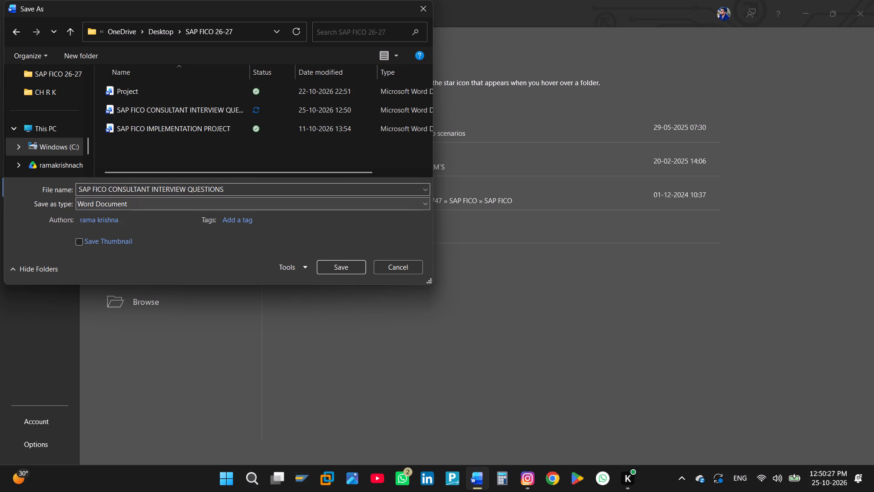
pyautogui.click(336, 267)
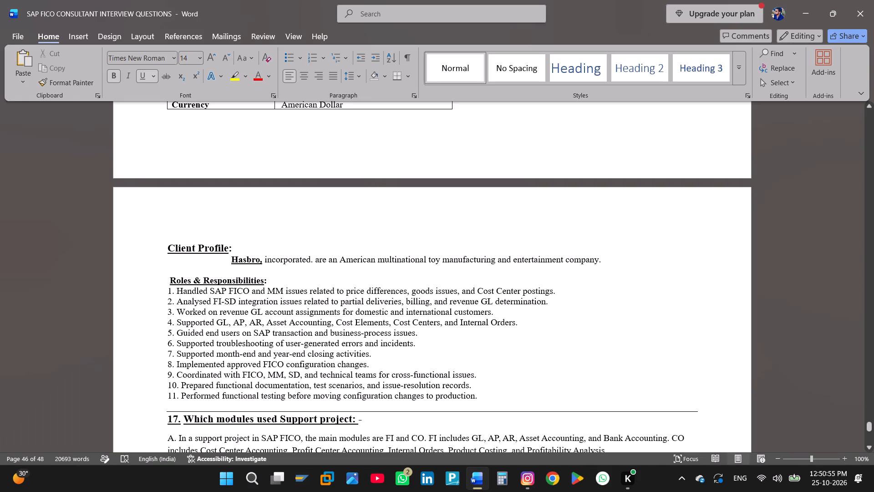
# Check the interview questions documents in the desktop's SAP FICO 26-27 folder and open the first one listed.
pyautogui.scroll(-1, 259, 253)
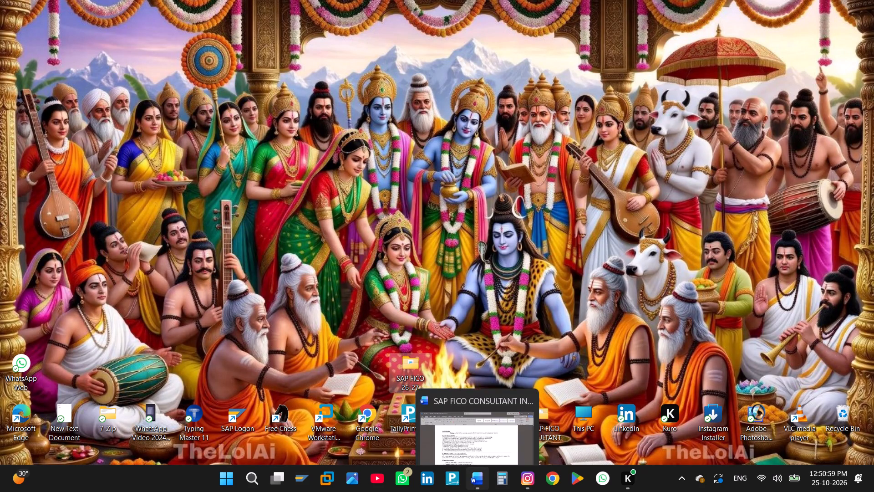
pyautogui.doubleClick(408, 360)
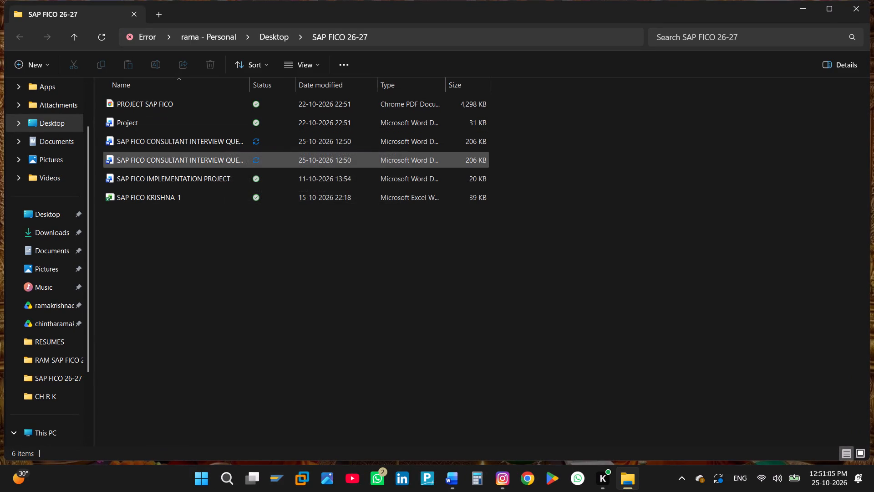
pyautogui.click(242, 161)
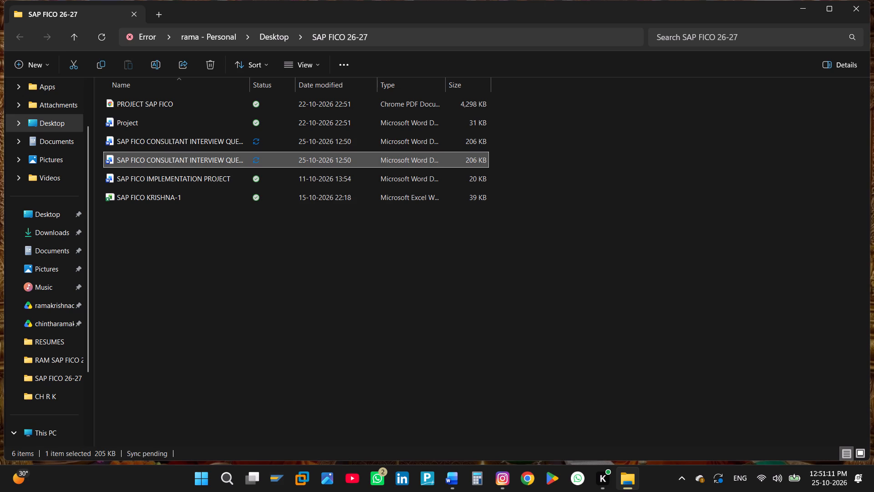
pyautogui.click(241, 141)
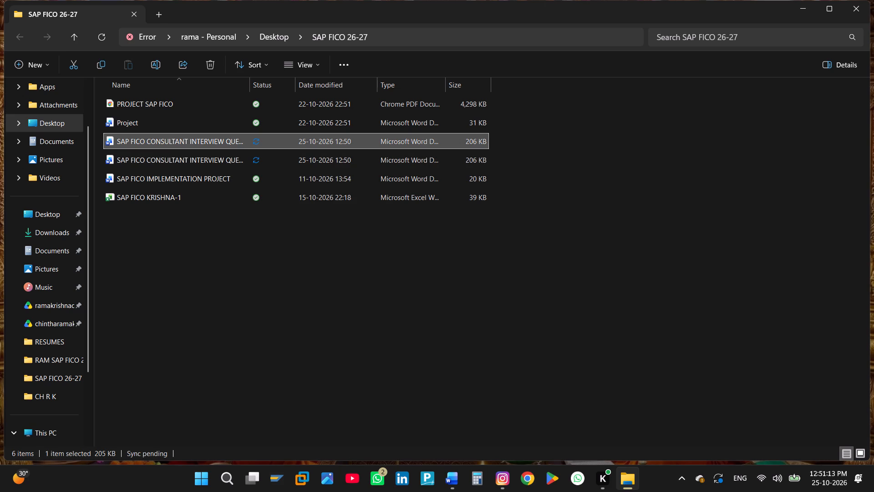
pyautogui.rightClick(235, 142)
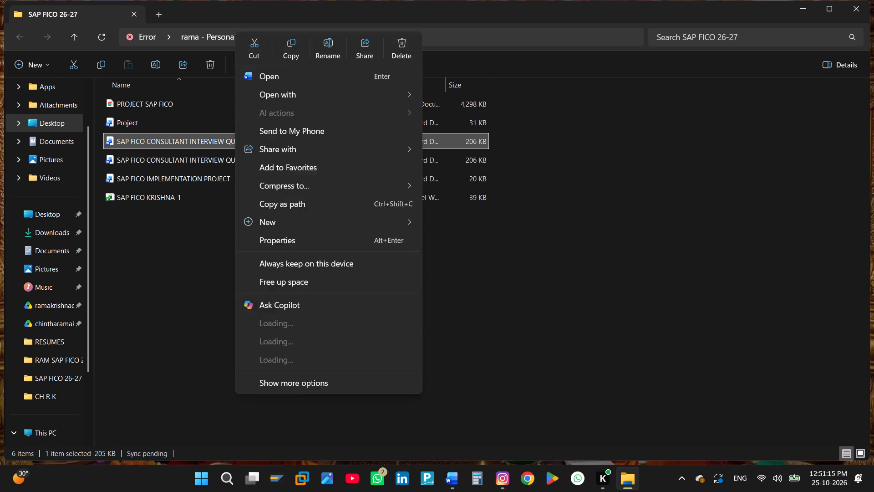
pyautogui.doubleClick(185, 142)
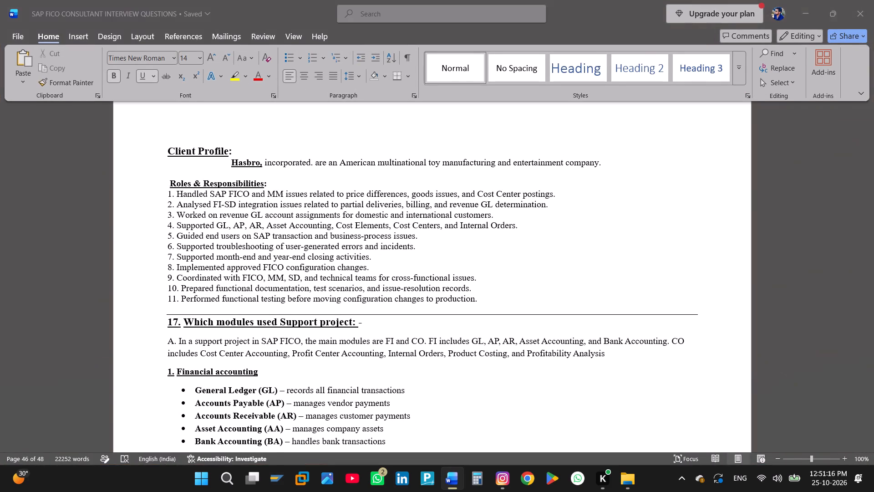
pyautogui.click(865, 15)
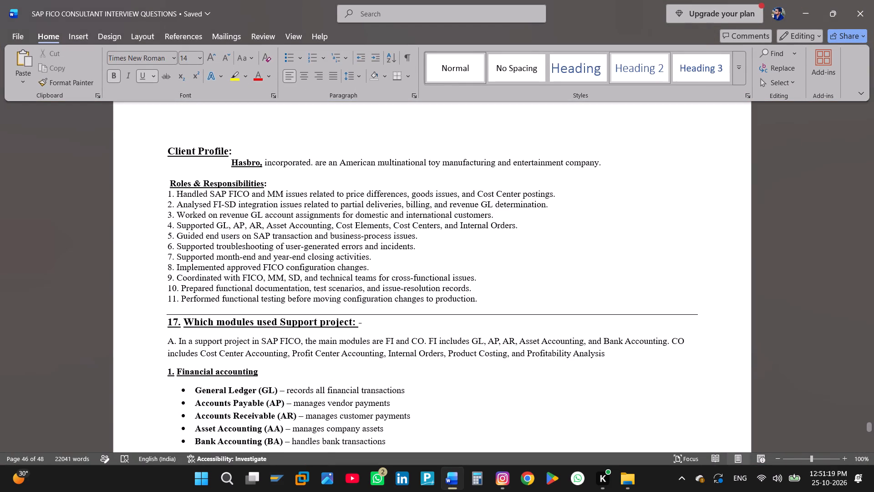